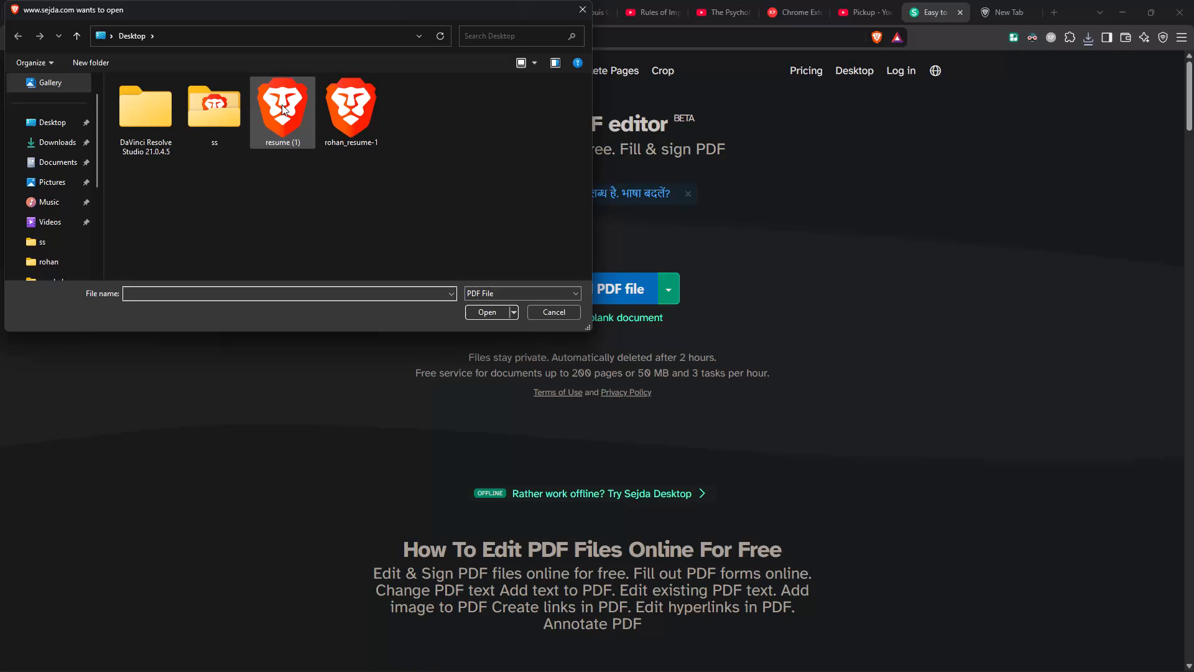
Open the rohan_resume-1 PDF from the Desktop in the PDF editor.
double_click(357, 103)
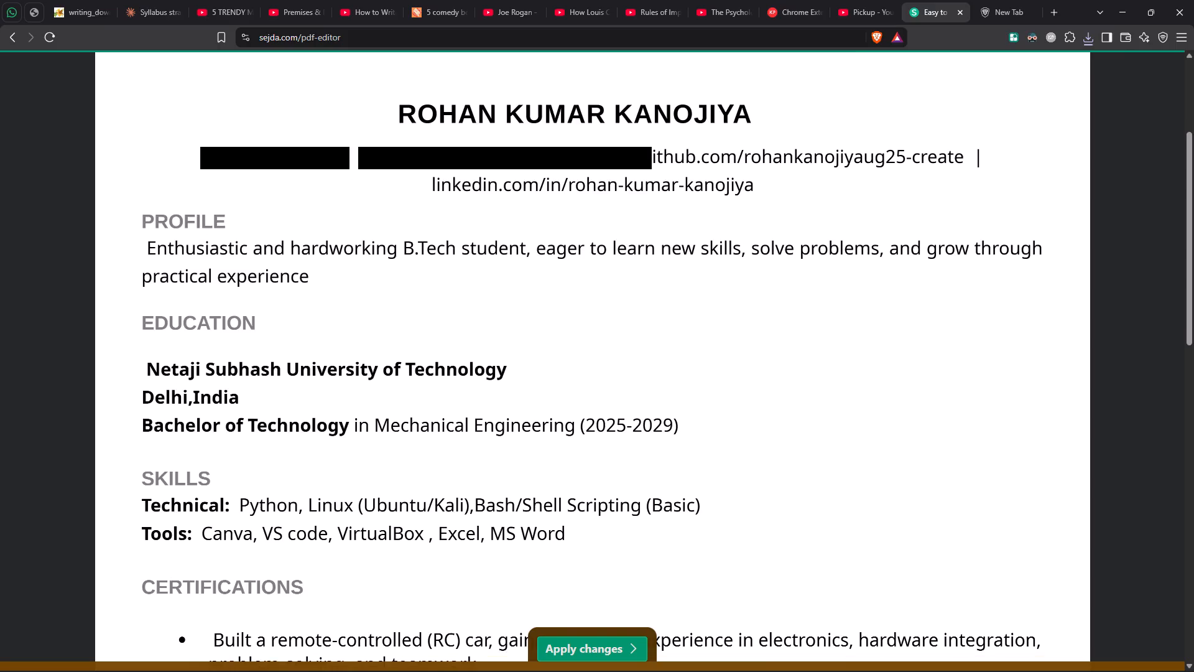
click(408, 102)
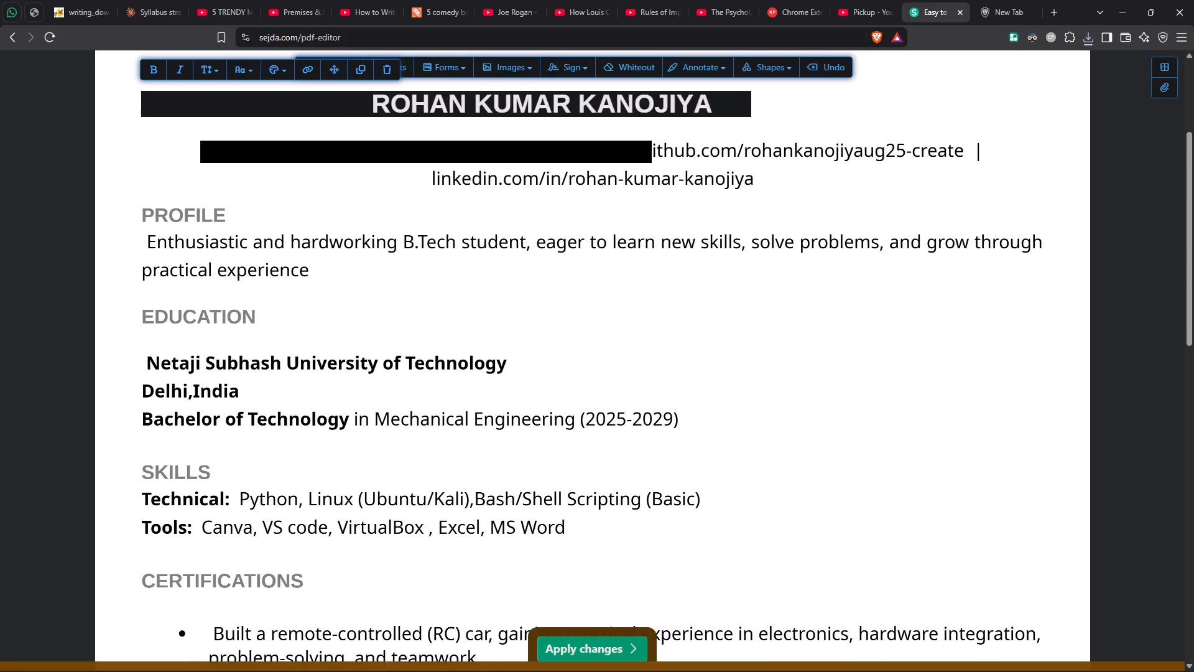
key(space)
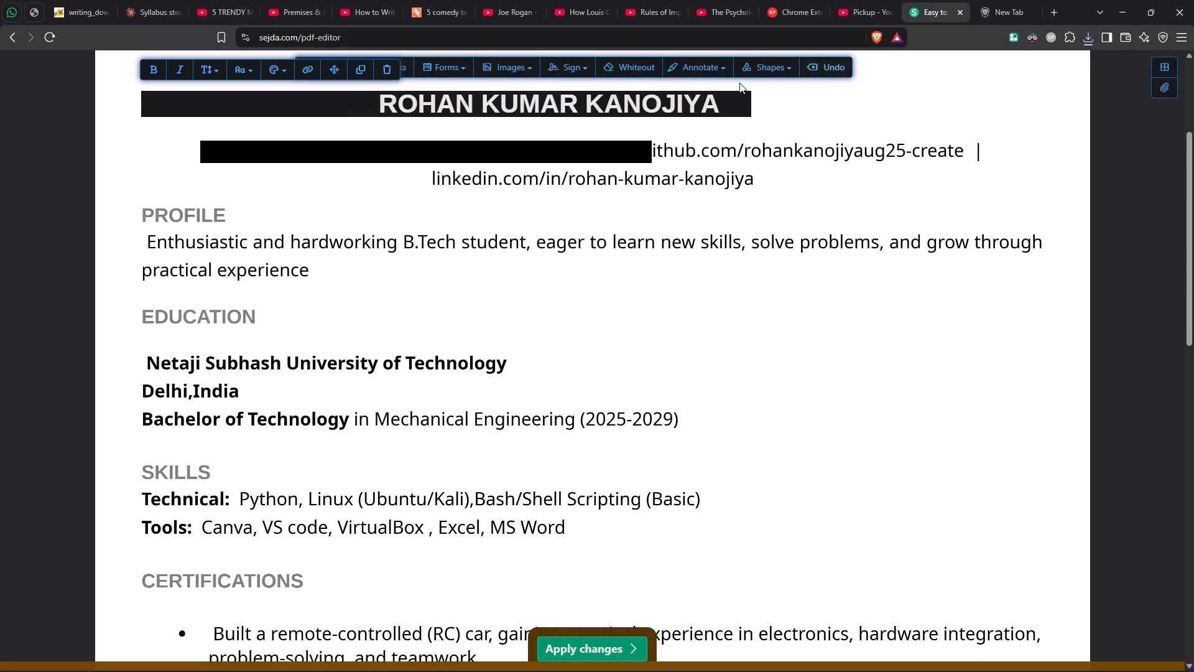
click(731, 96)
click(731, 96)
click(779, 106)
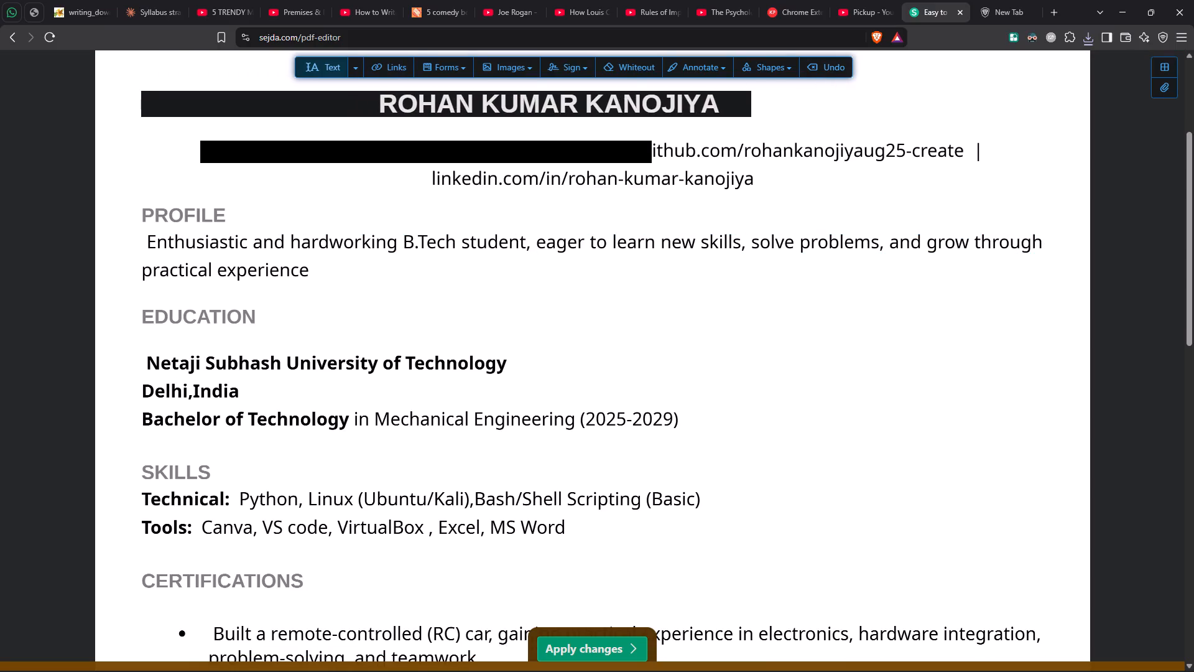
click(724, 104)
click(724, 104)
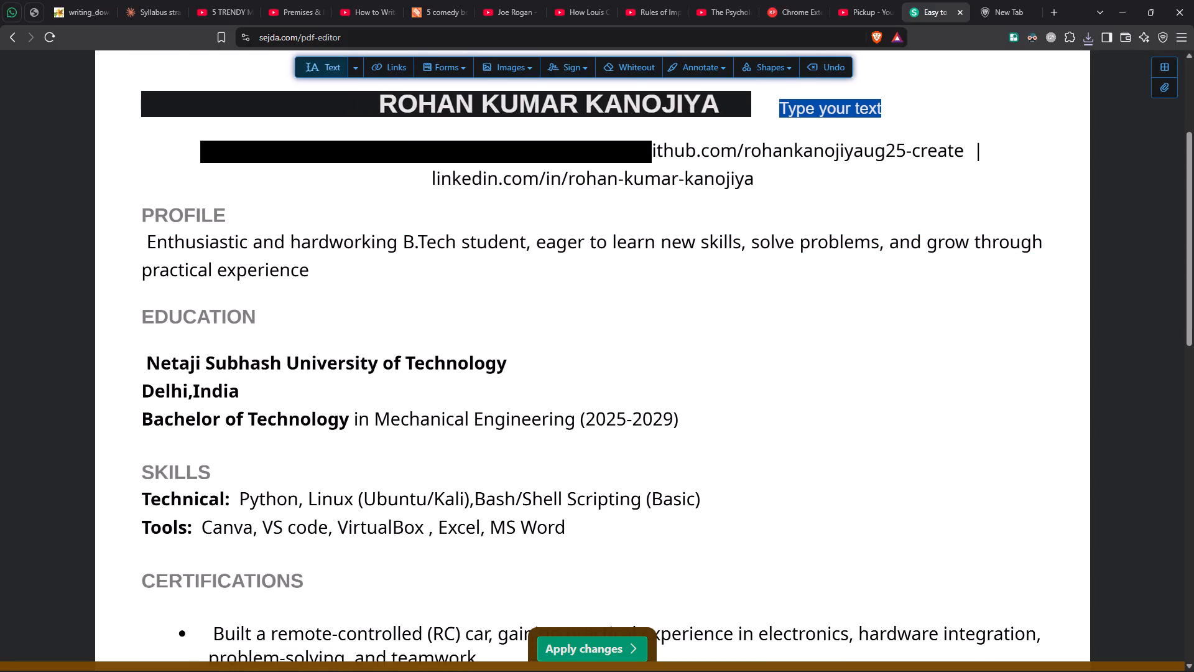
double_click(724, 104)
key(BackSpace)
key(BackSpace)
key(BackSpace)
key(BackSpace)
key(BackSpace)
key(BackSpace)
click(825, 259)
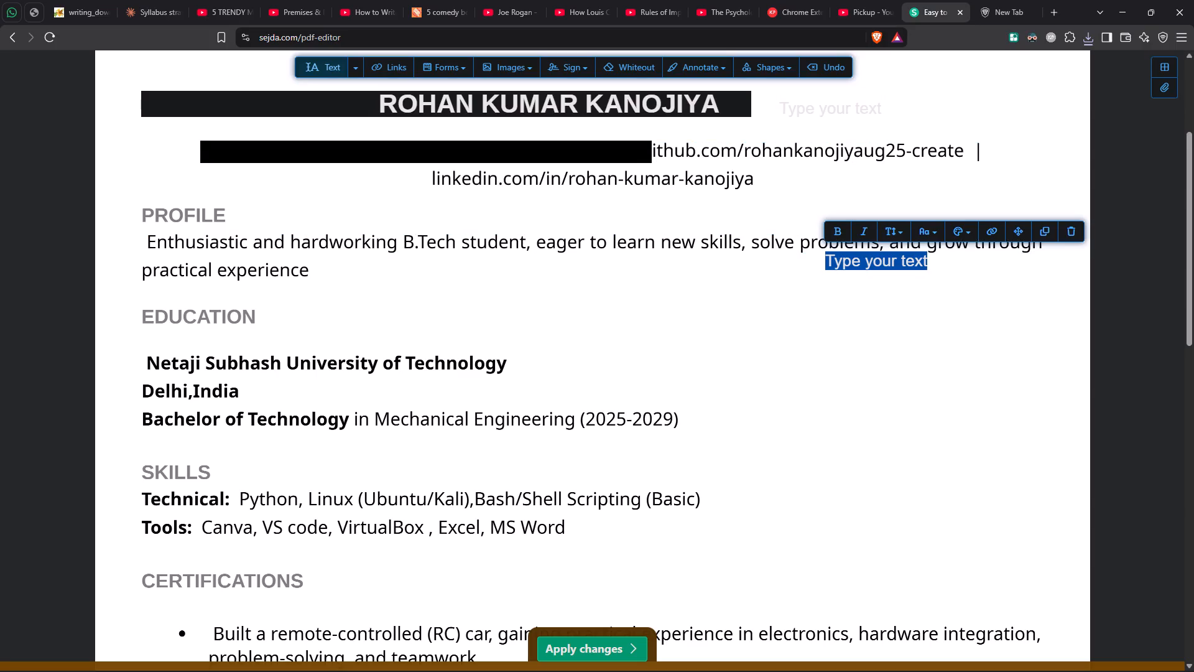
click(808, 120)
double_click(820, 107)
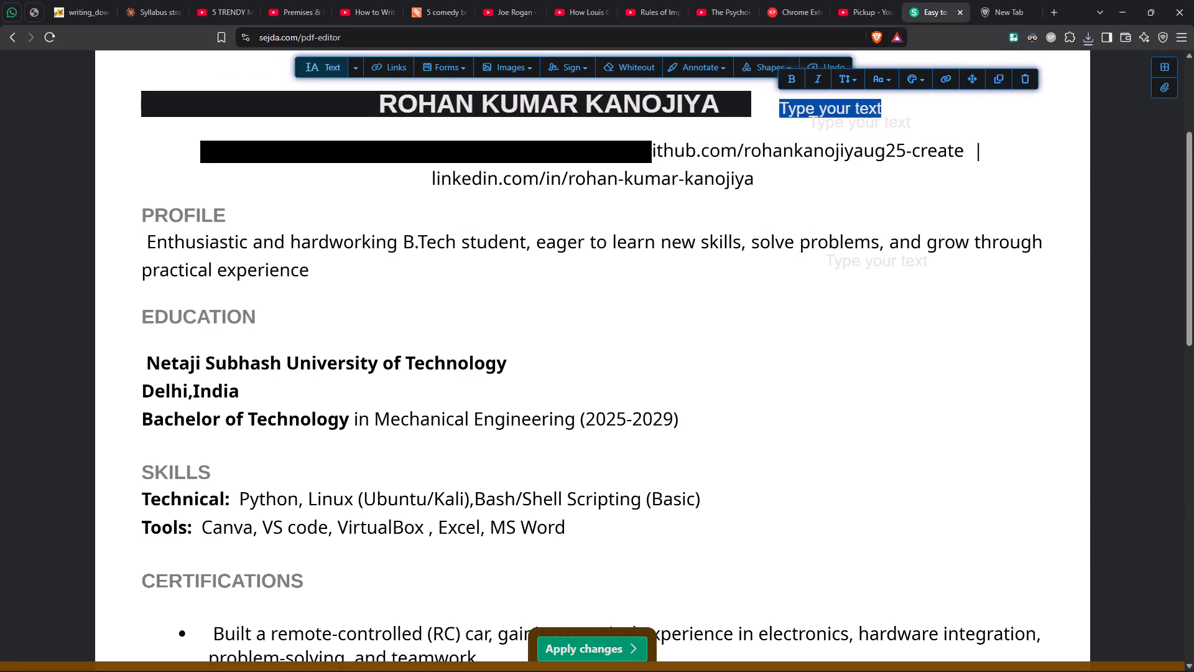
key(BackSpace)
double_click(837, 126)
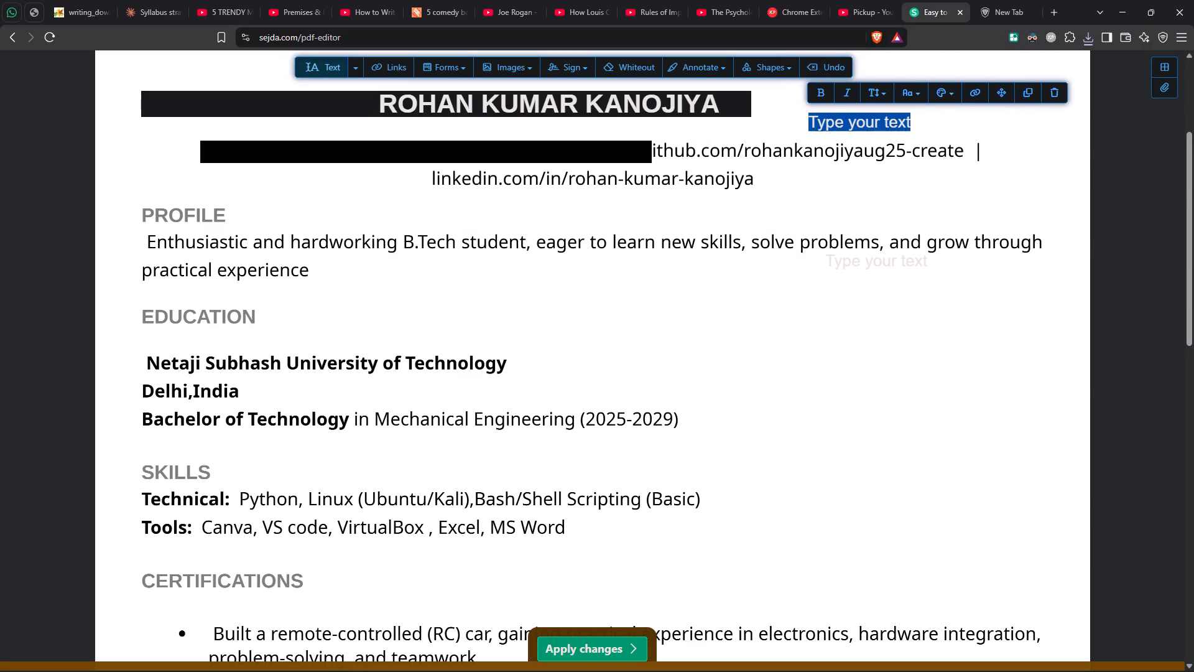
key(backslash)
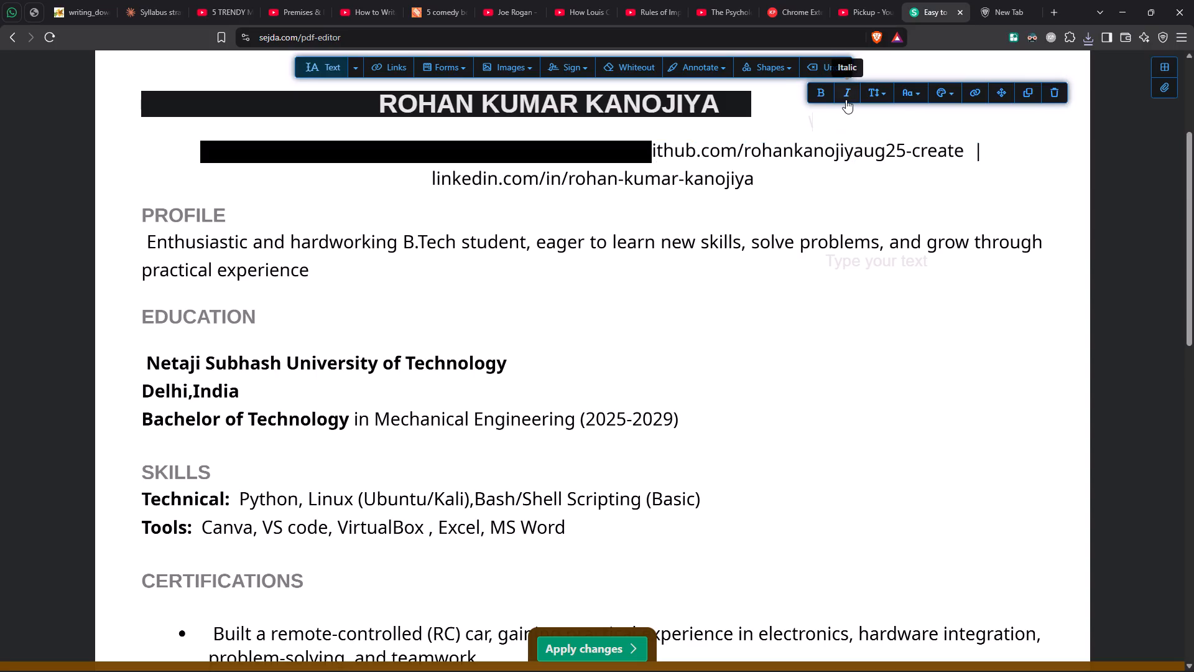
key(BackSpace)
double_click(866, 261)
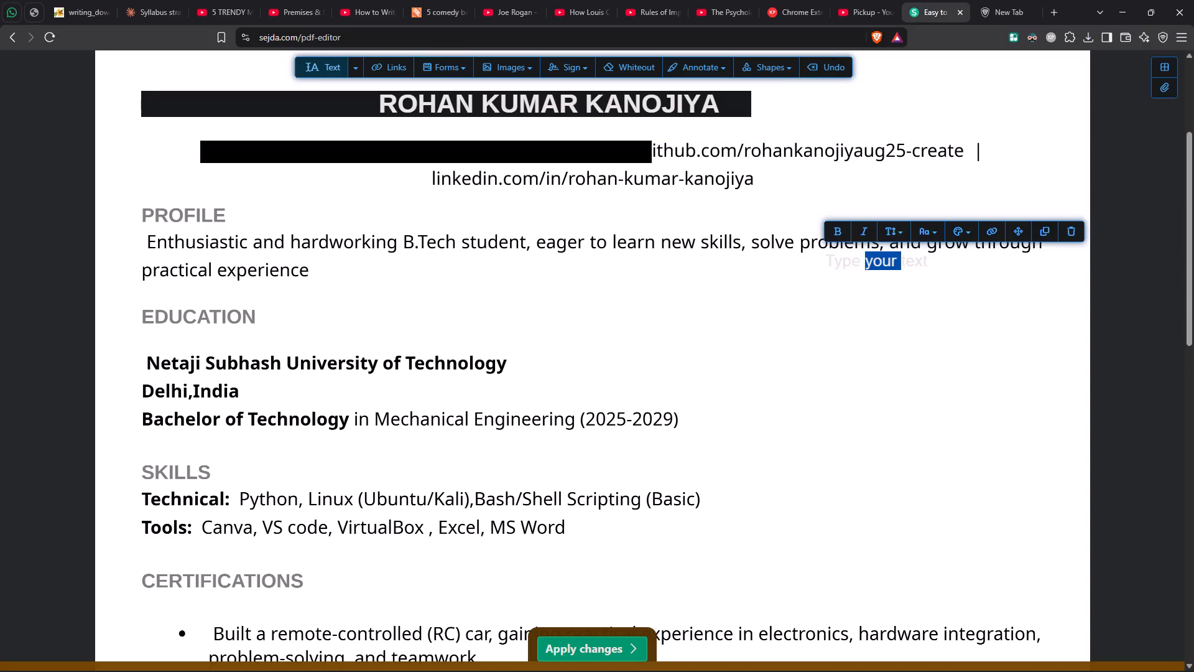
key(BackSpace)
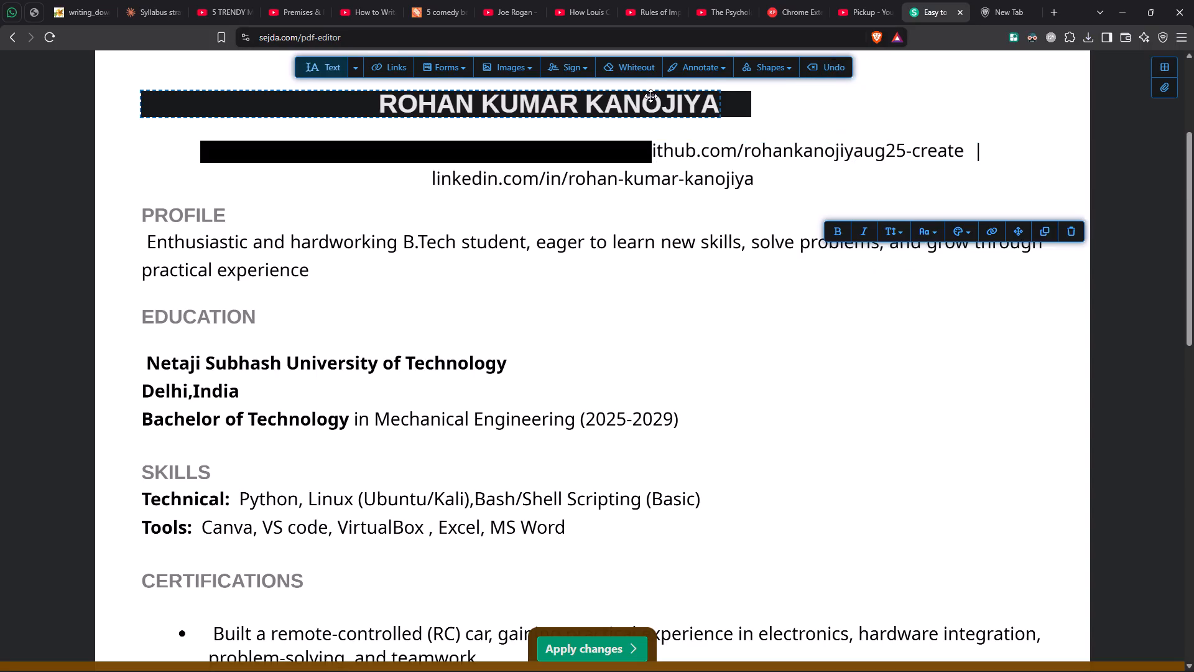
Replace the whole name in the resume's title heading with SANDEEP in capital letters.
double_click(650, 96)
key(space)
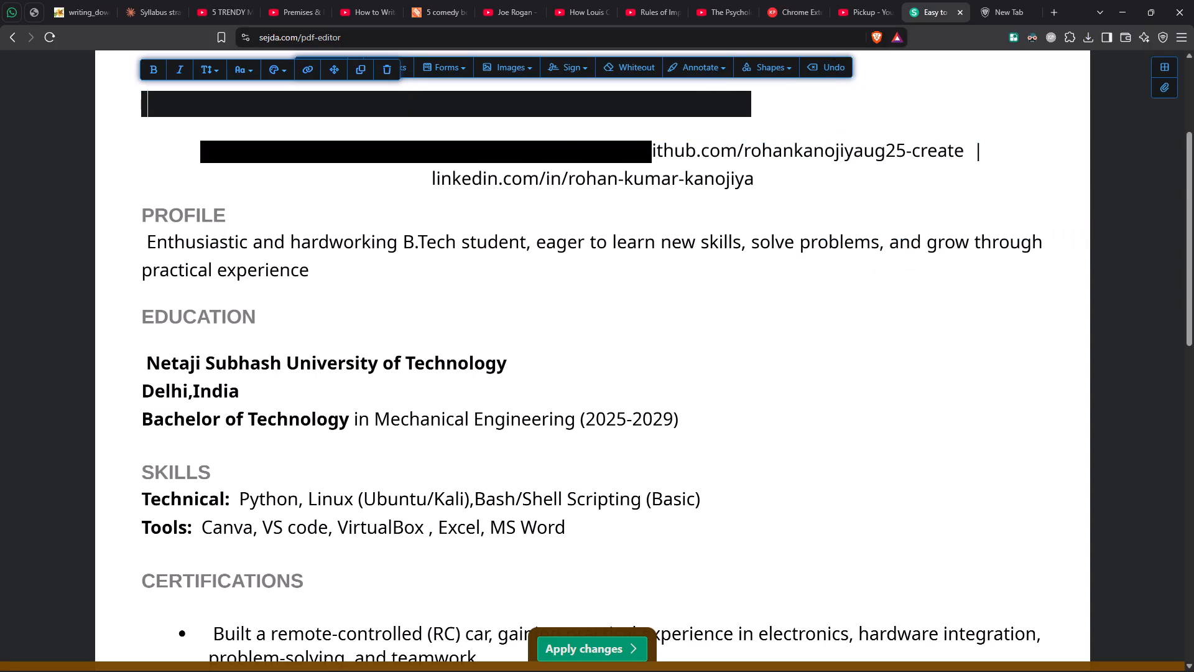
key(s)
text(andee)
key(BackSpace)
key(BackSpace)
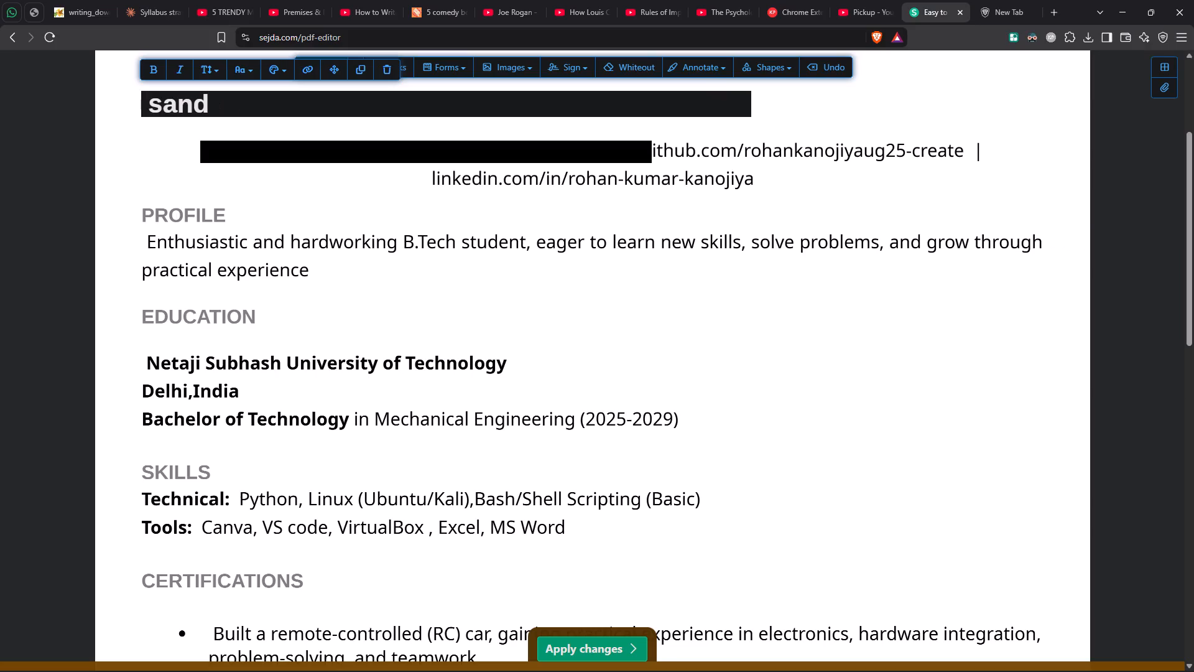
key(BackSpace)
key(BackSpace)
text(AN)
key(BackSpace)
key(BackSpace)
key(BackSpace)
text(SAN)
text(DEEP)
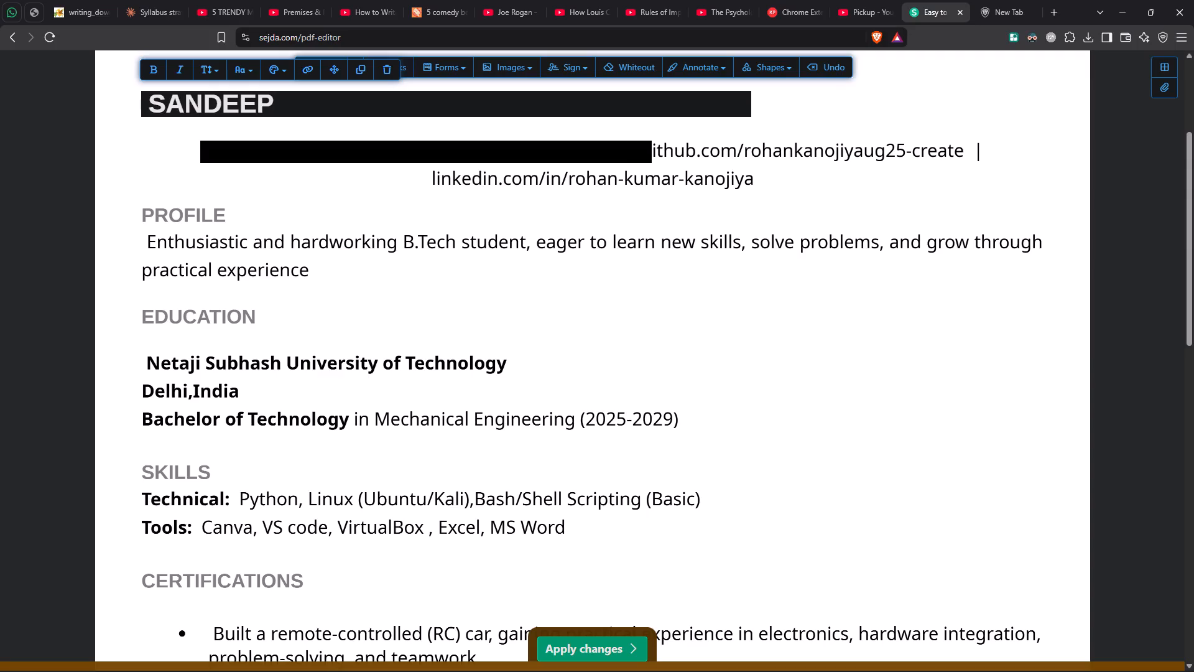
Shift the new name toward the centre of the title line by inserting leading spaces before it.
key(Left)
key(Left)
key(Left)
key(Left)
key(Left)
key(Left)
key(Left)
key(space)
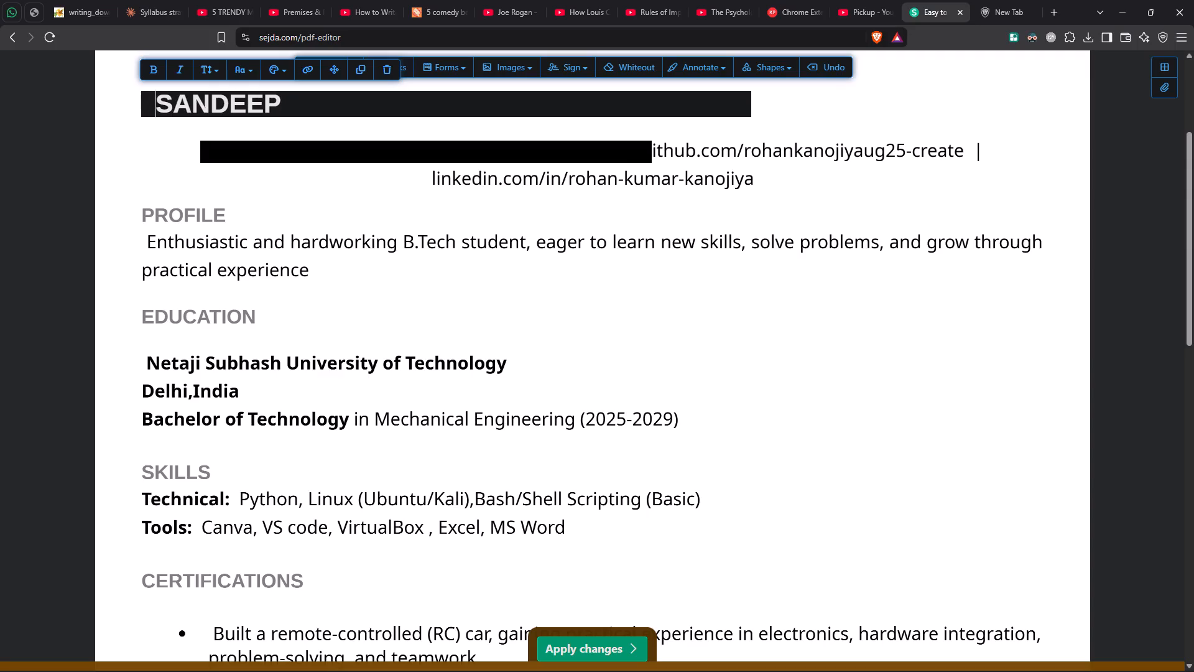
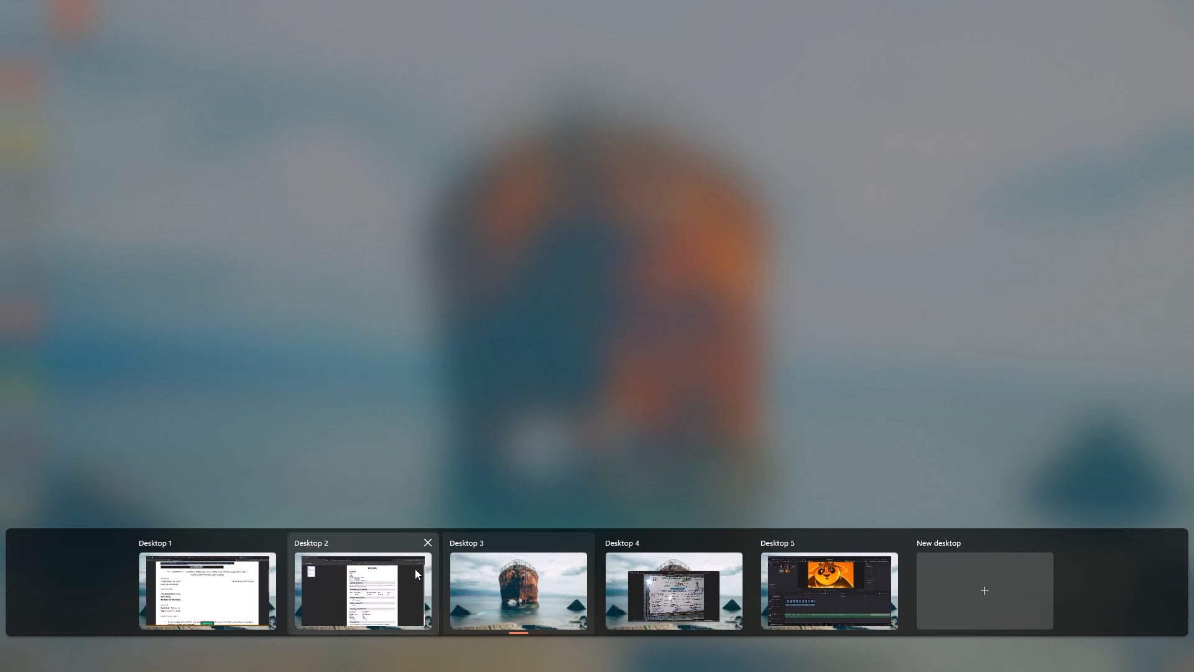
Close the third virtual desktop and return to the browser window with the PDF editor on Desktop 1.
click(583, 546)
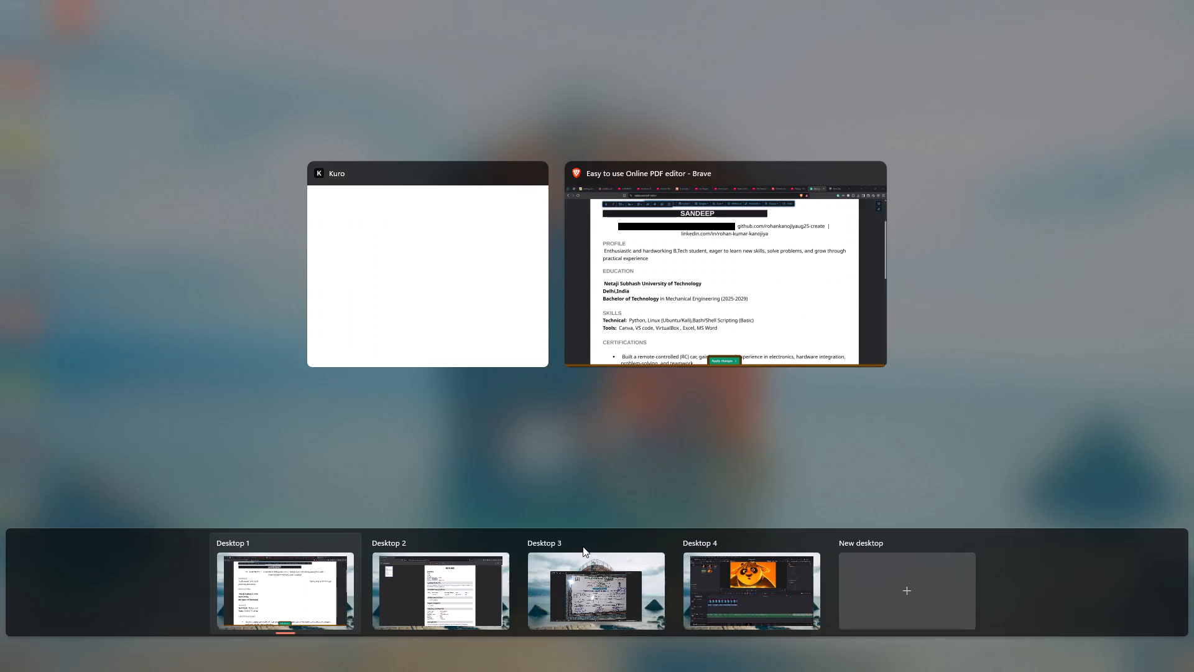
click(847, 212)
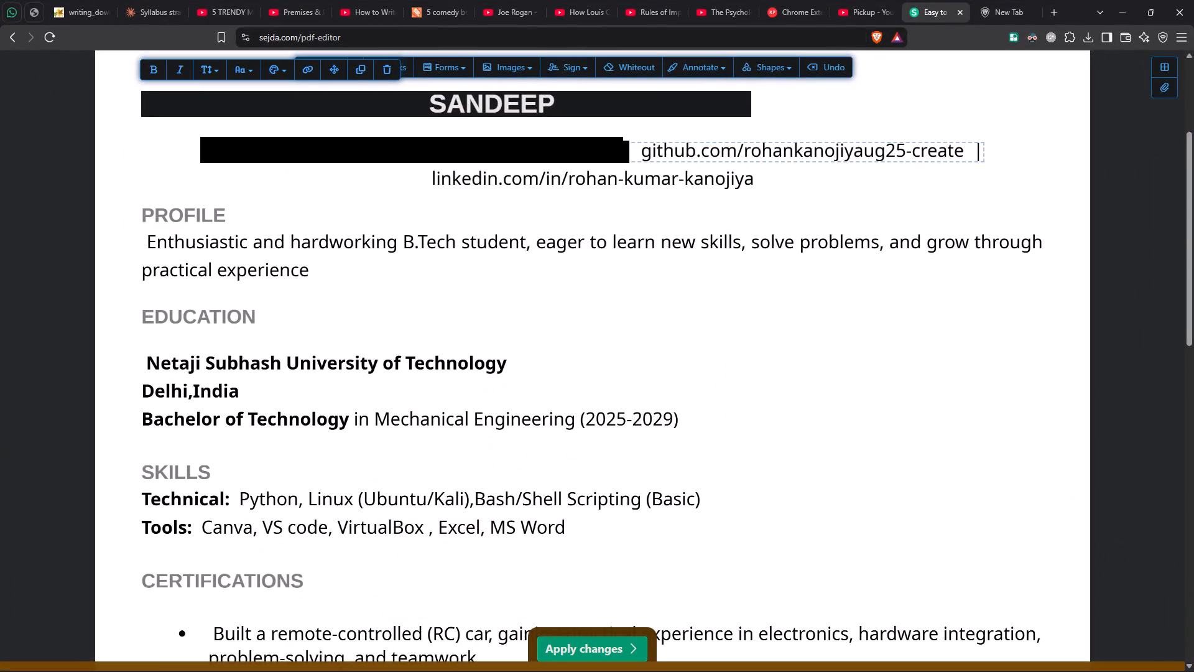
Replace a selected part near the start of the contact line below the title with a space.
drag(342, 145, 254, 145)
drag(254, 145, 248, 145)
key(space)
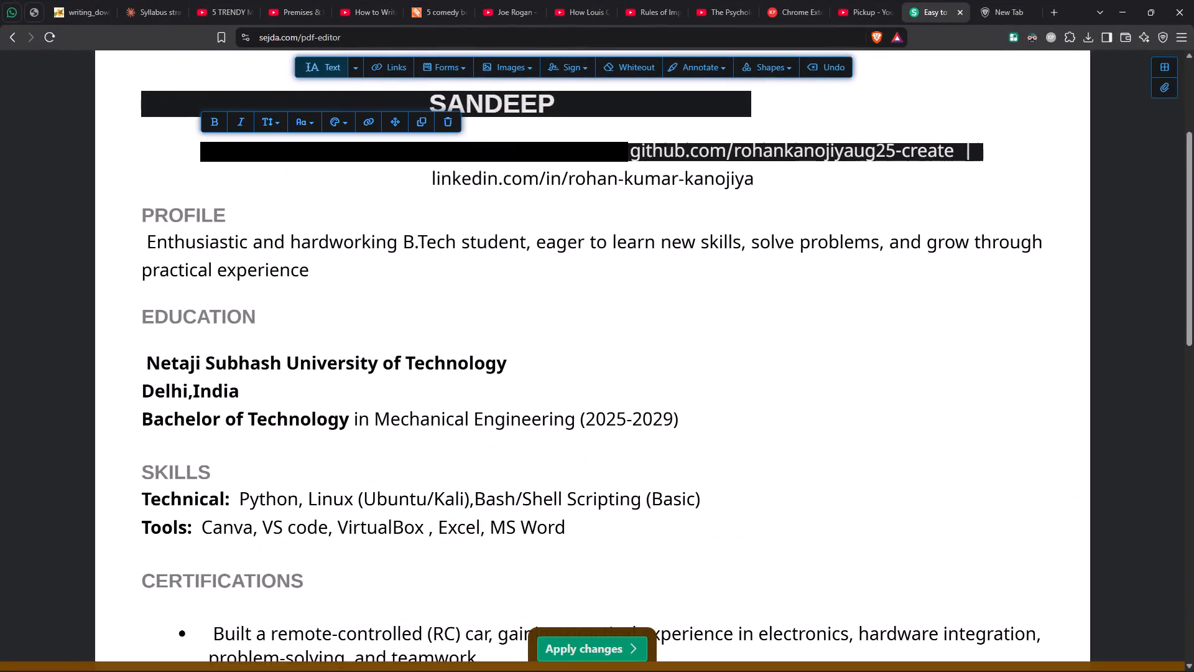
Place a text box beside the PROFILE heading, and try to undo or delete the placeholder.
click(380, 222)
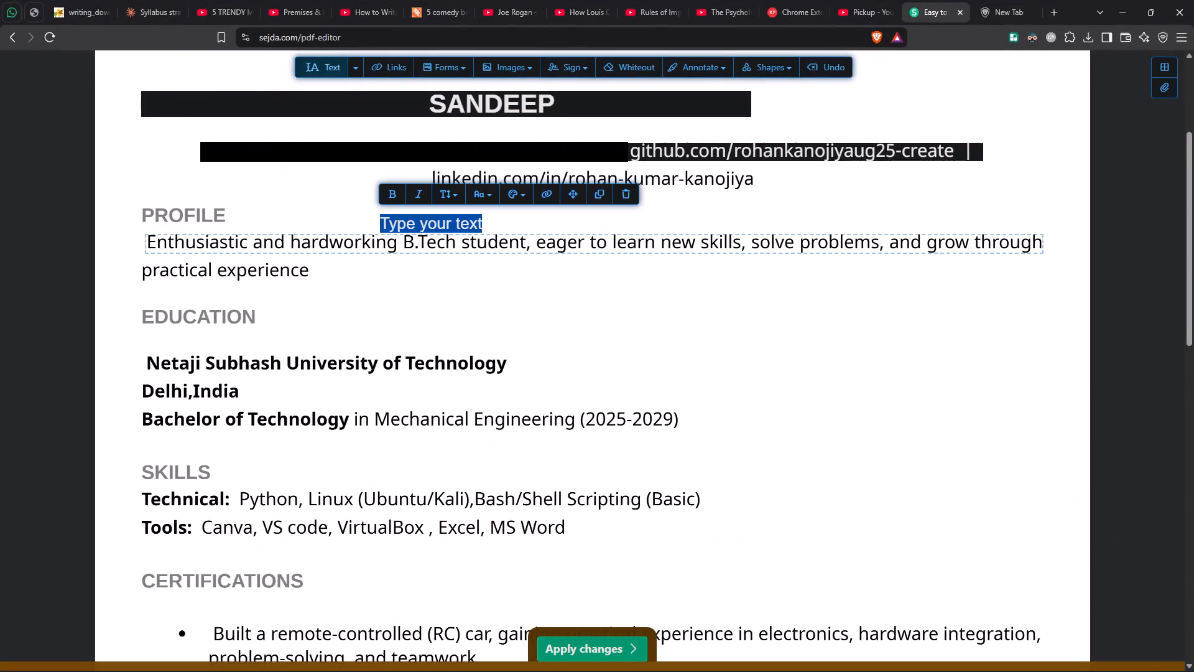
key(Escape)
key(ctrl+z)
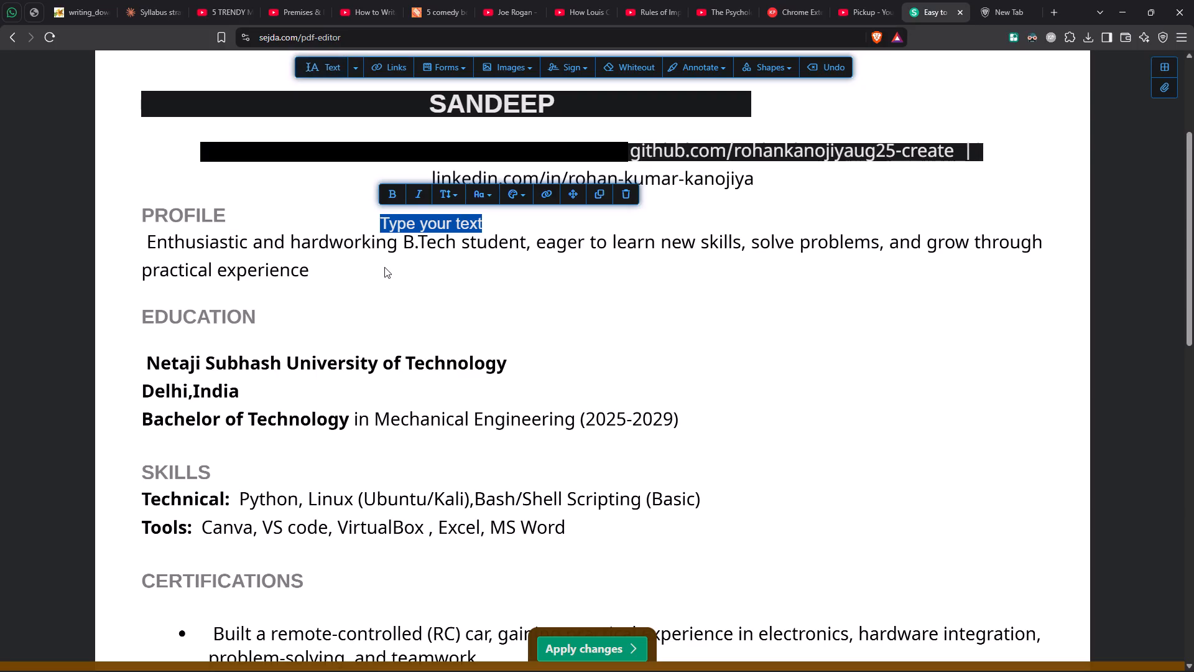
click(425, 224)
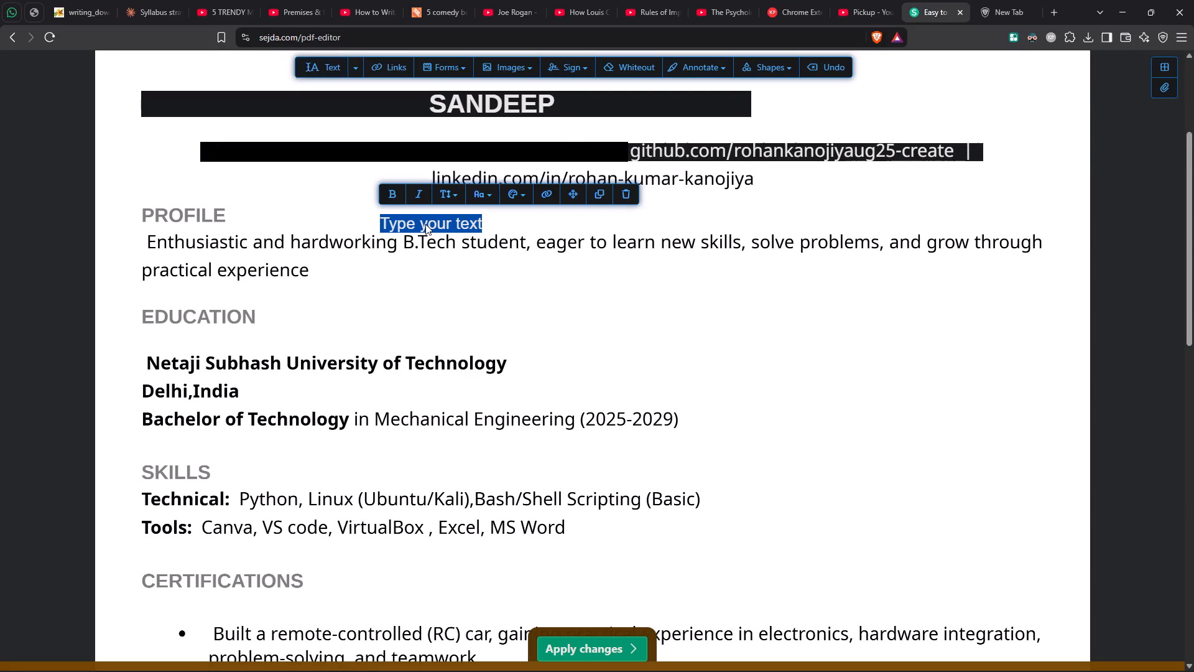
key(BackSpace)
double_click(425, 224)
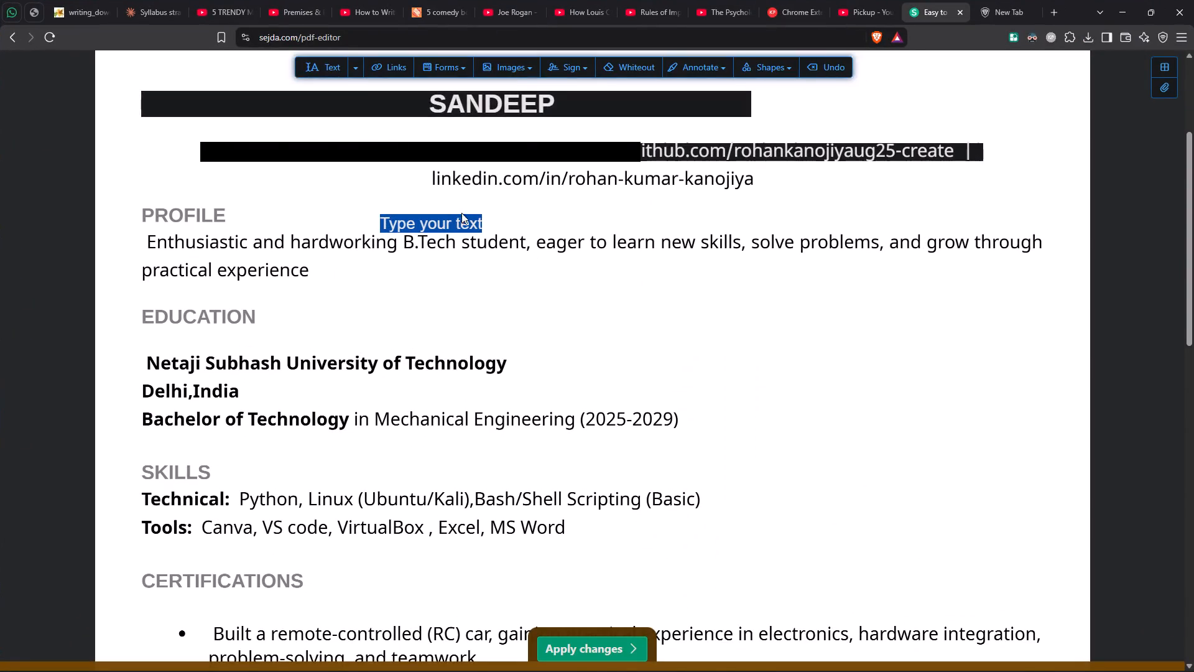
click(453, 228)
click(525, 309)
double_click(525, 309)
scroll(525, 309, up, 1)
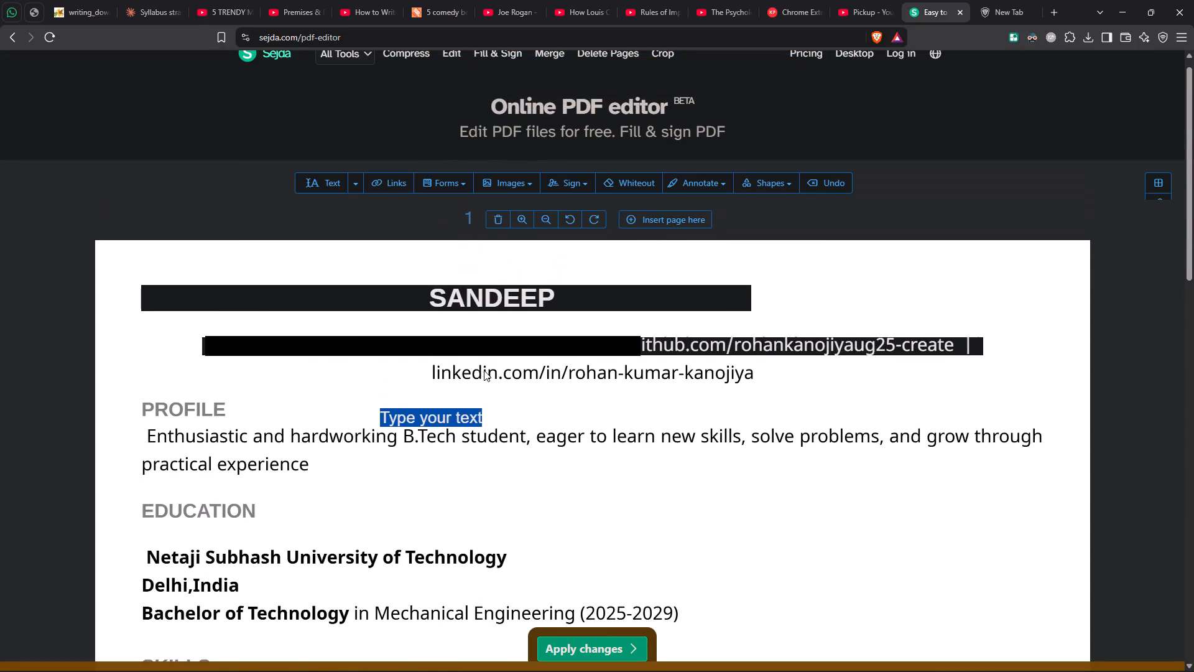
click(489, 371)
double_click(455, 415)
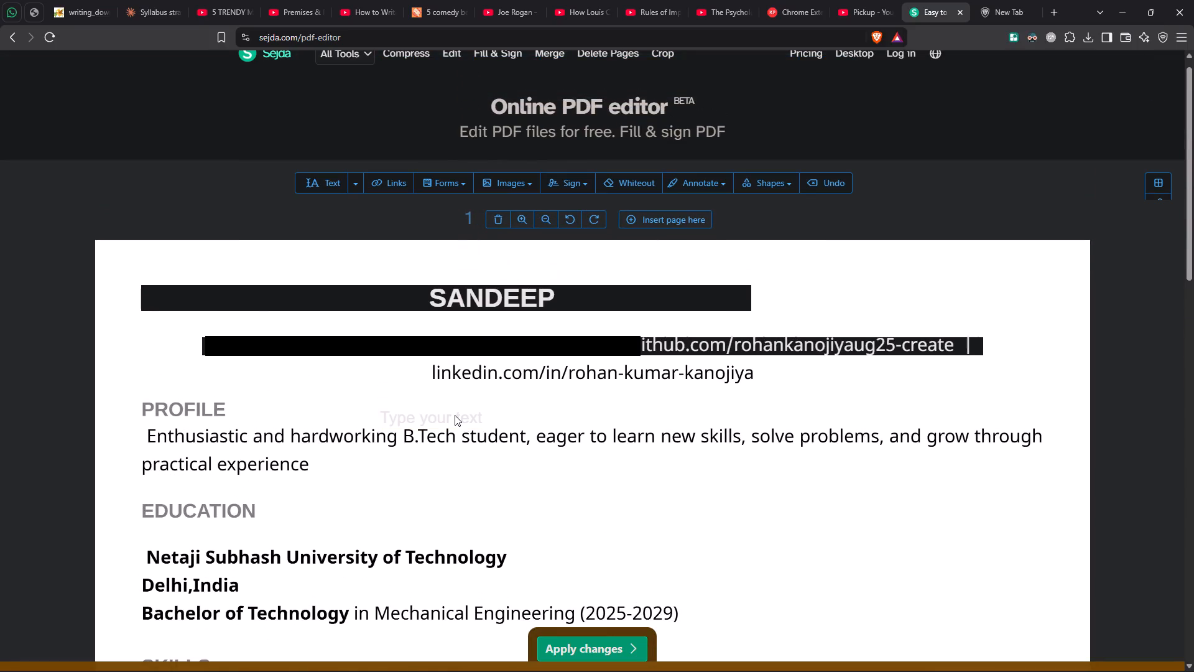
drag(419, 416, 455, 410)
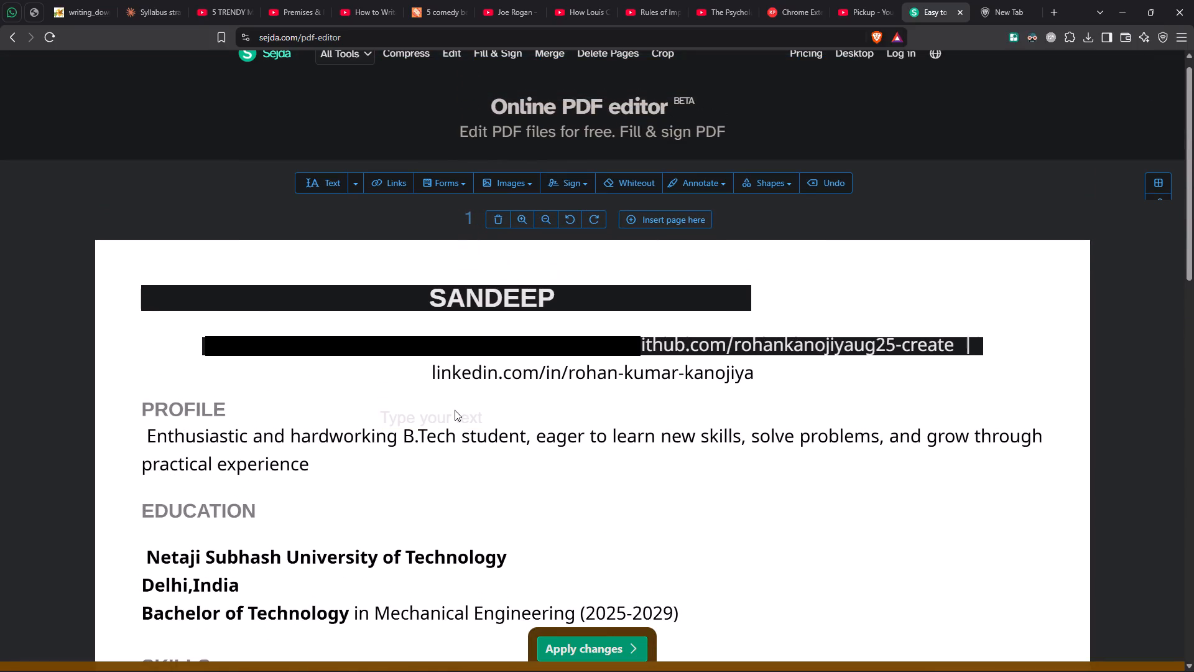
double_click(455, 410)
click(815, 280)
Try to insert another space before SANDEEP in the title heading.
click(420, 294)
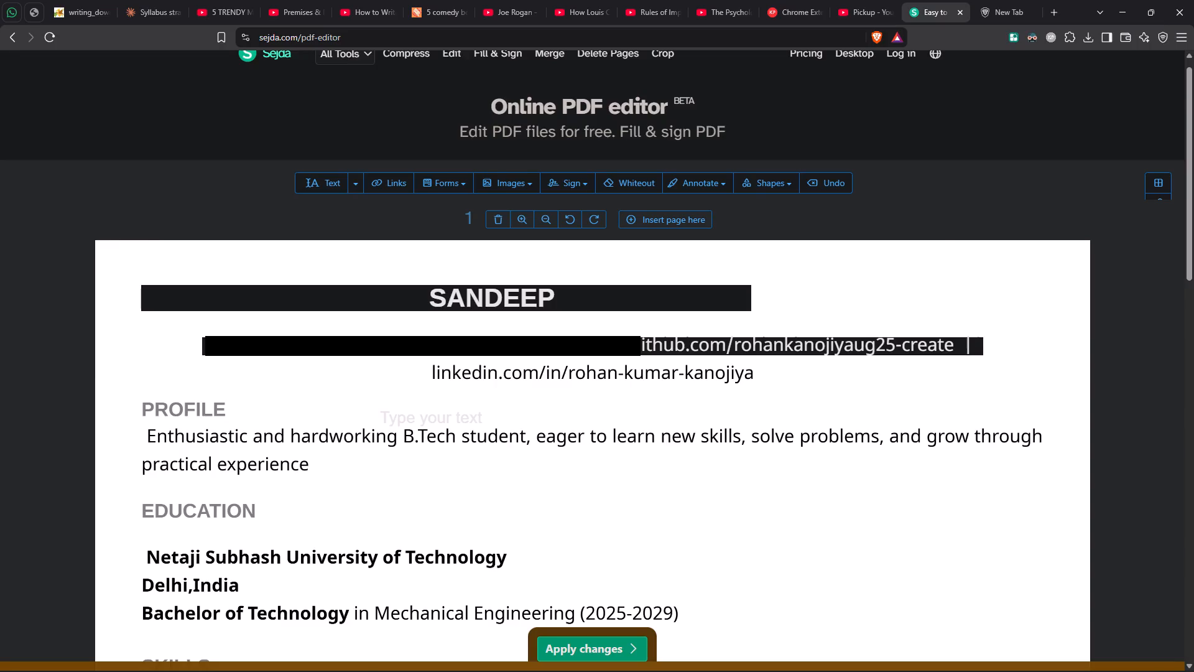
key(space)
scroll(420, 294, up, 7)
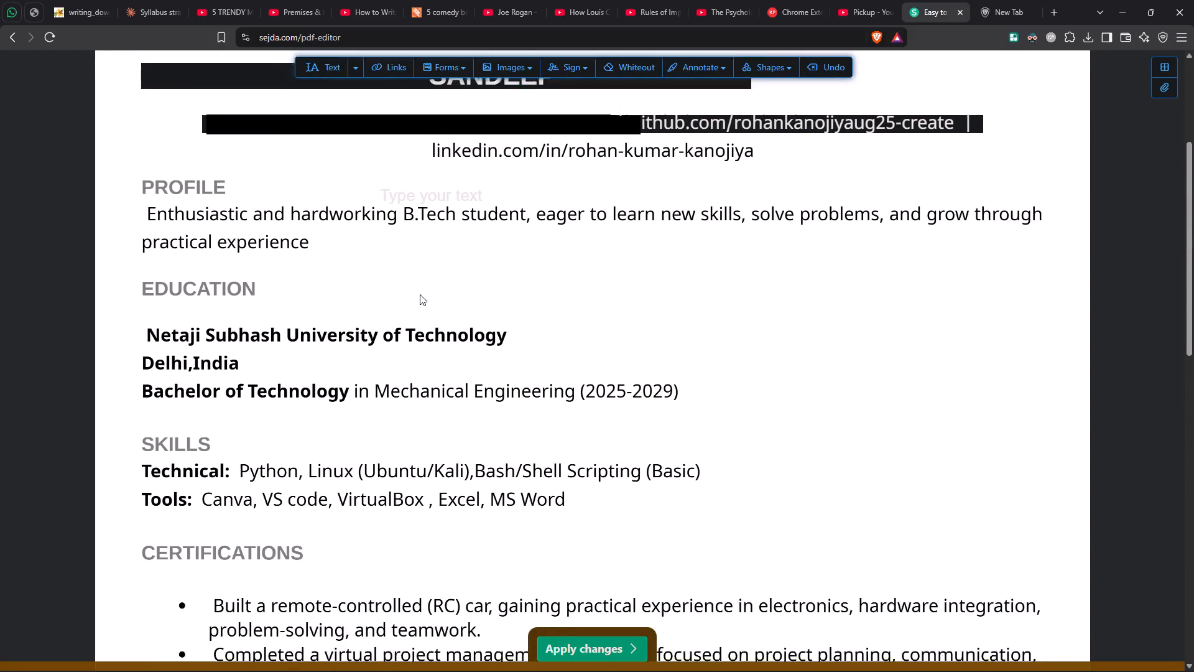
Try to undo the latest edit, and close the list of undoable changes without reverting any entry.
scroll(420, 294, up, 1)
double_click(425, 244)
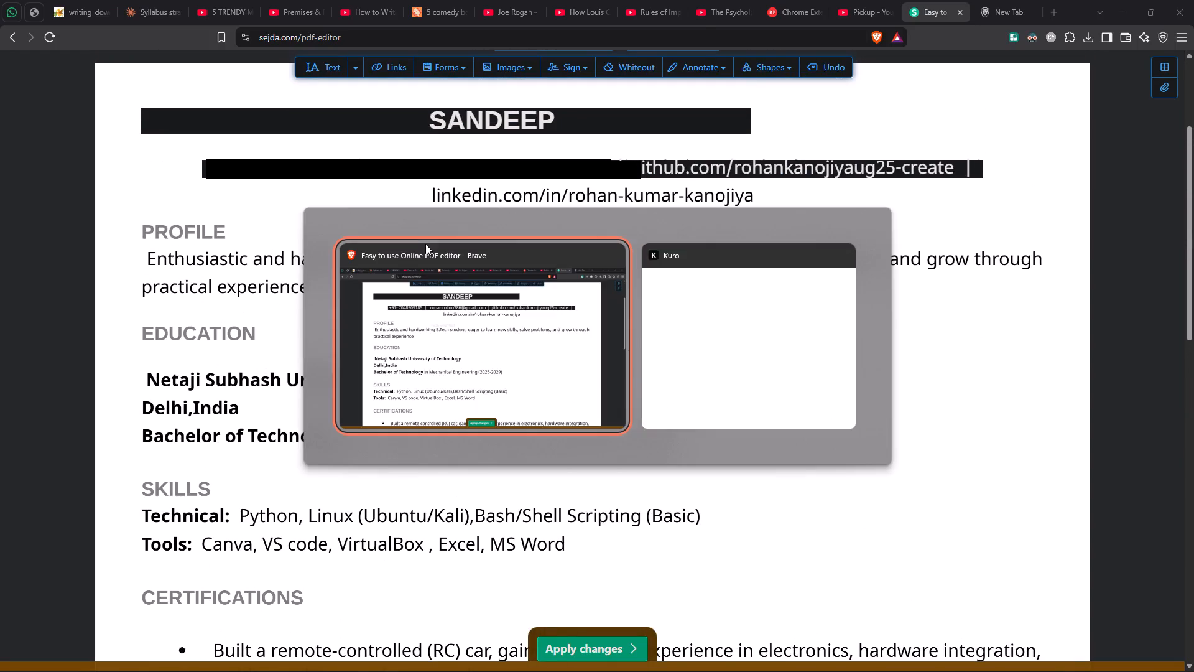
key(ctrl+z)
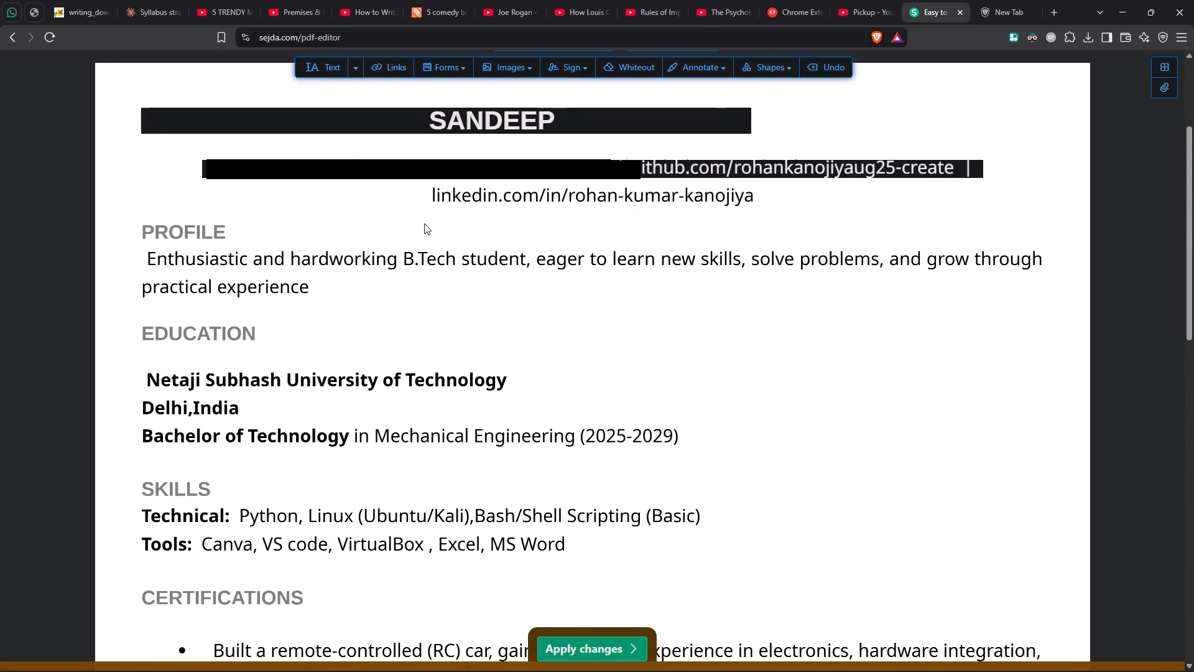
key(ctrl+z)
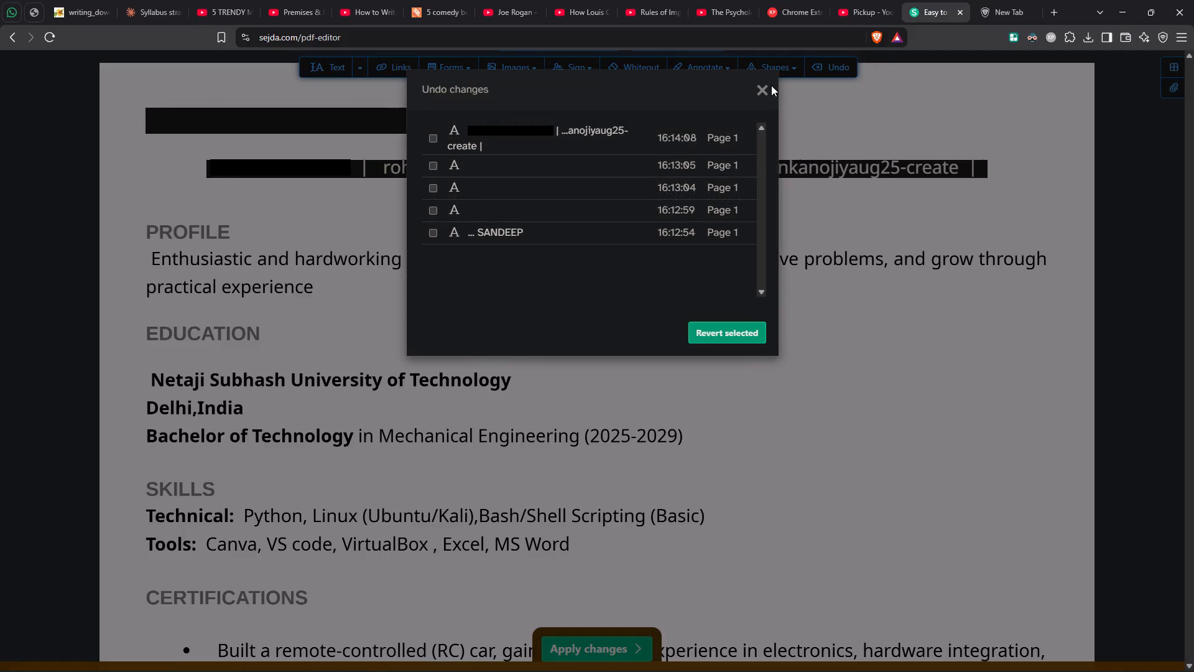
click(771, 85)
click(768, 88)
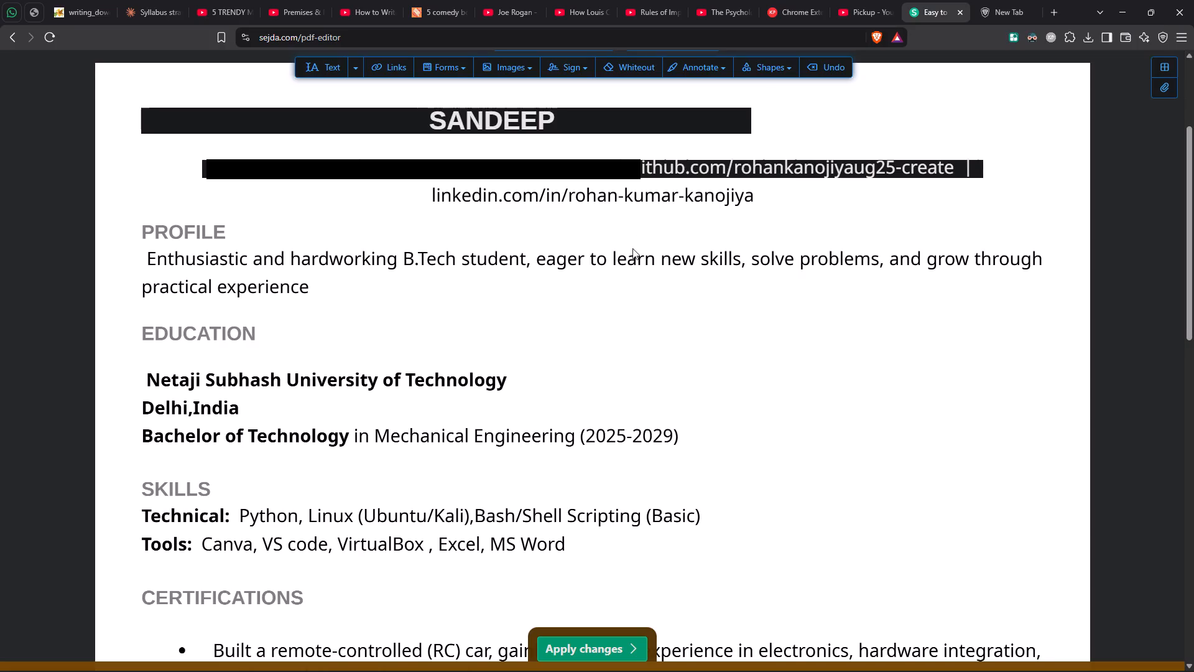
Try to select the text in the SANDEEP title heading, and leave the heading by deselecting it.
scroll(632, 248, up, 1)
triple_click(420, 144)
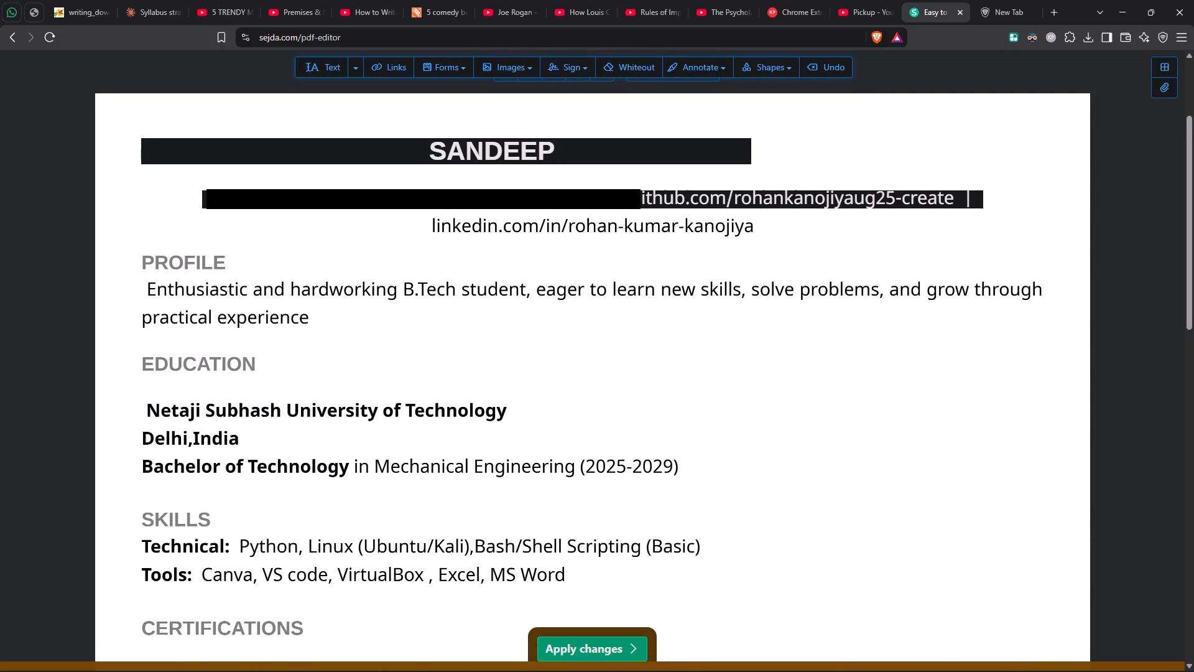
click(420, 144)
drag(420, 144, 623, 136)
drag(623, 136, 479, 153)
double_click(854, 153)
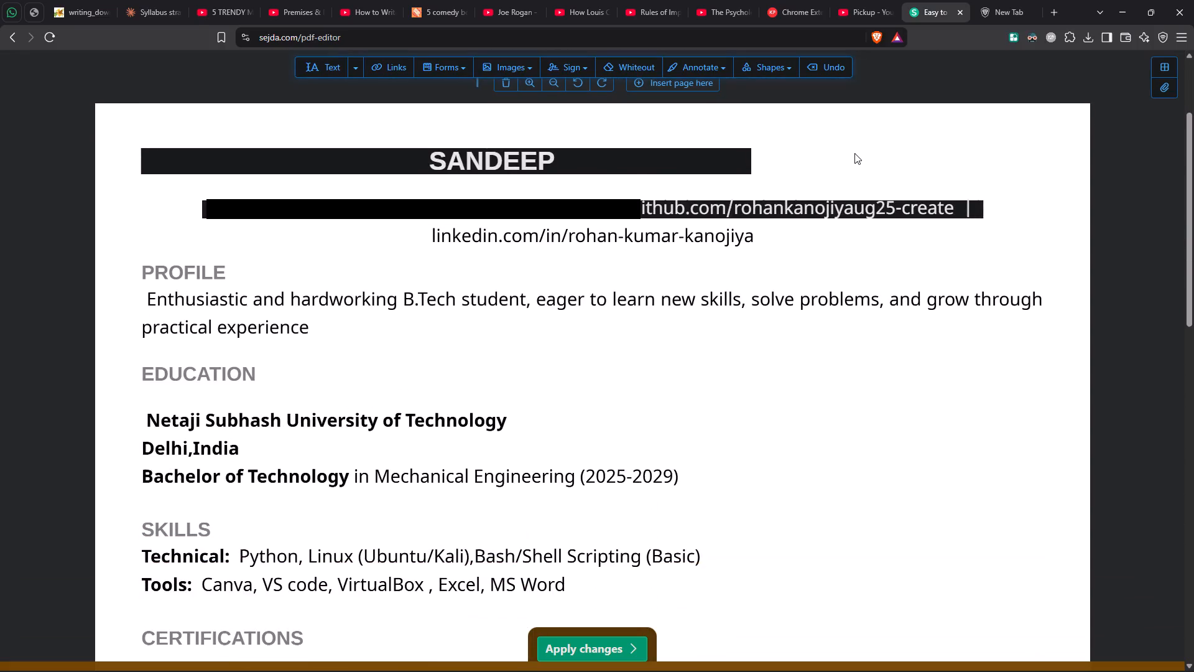
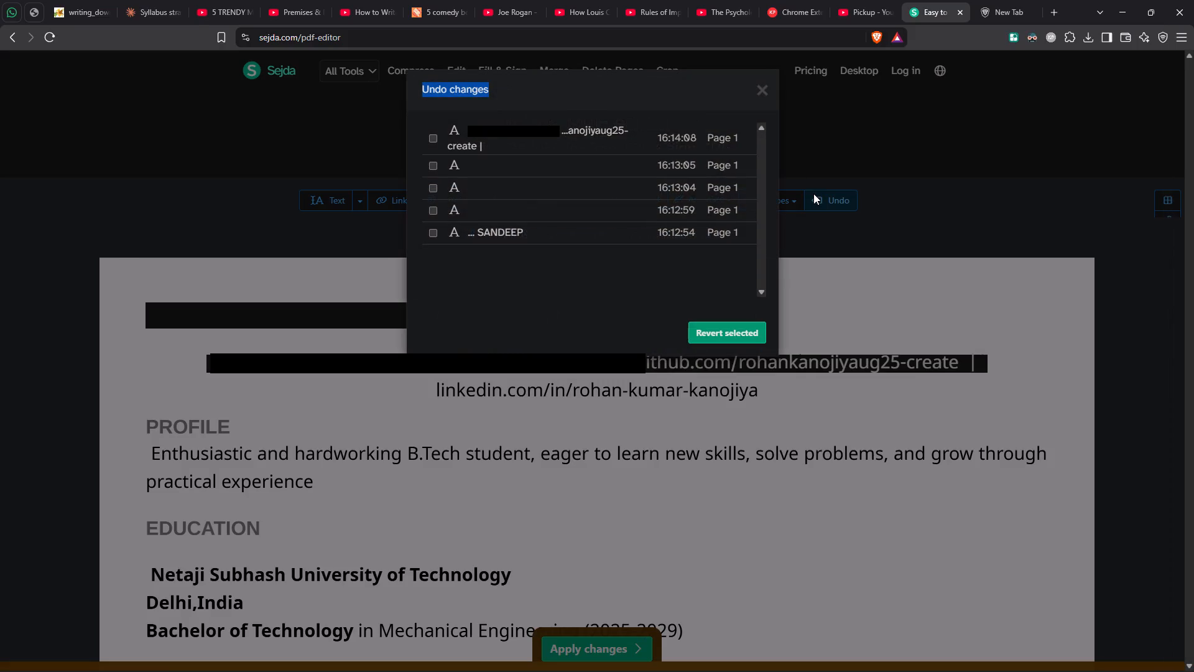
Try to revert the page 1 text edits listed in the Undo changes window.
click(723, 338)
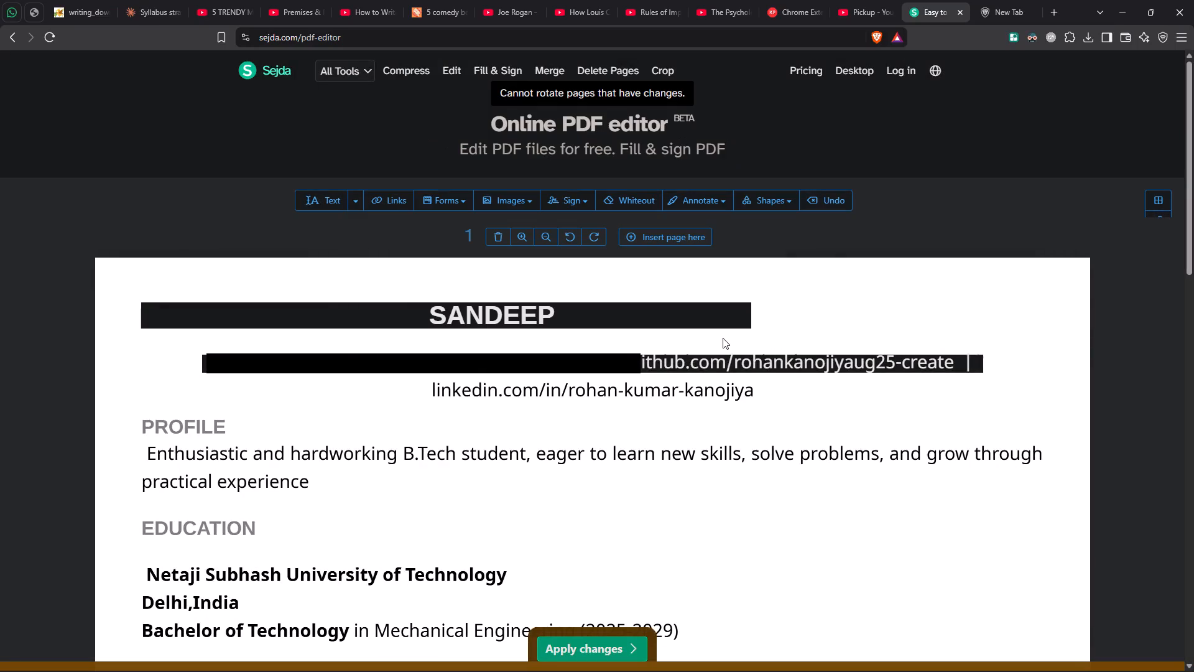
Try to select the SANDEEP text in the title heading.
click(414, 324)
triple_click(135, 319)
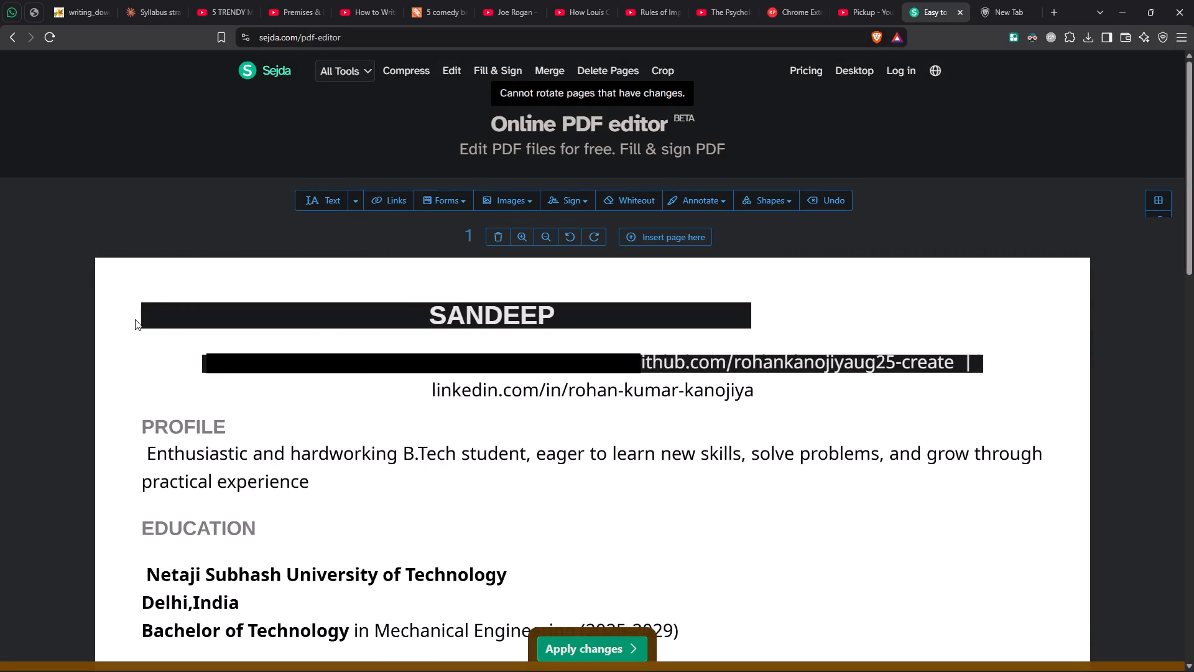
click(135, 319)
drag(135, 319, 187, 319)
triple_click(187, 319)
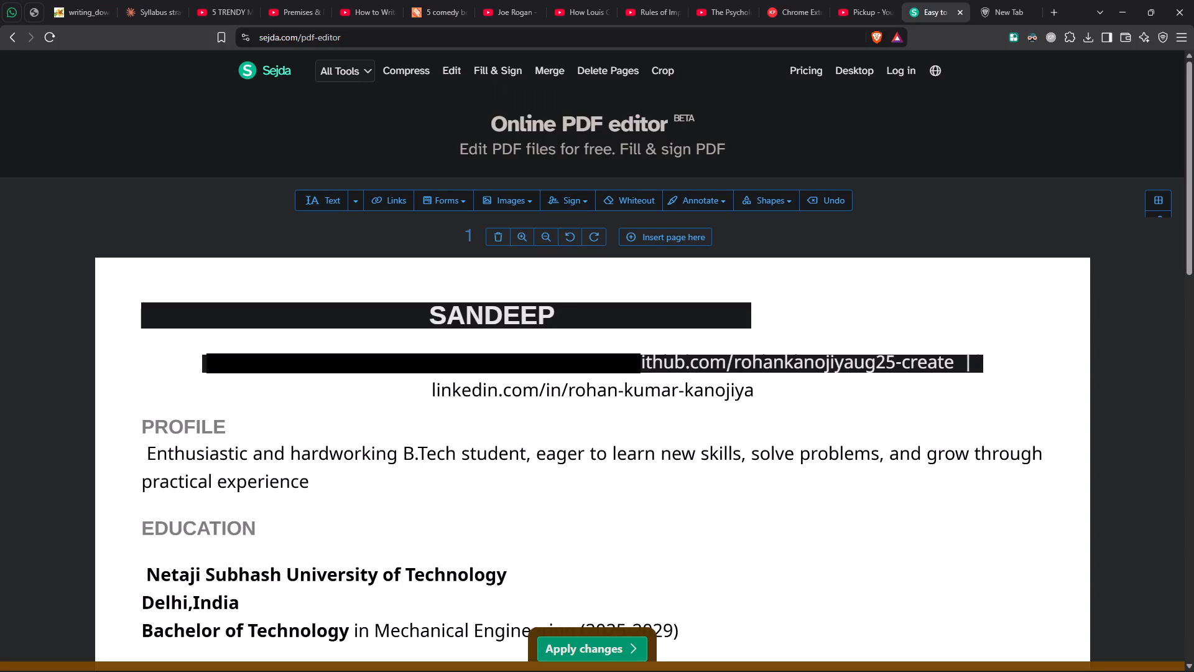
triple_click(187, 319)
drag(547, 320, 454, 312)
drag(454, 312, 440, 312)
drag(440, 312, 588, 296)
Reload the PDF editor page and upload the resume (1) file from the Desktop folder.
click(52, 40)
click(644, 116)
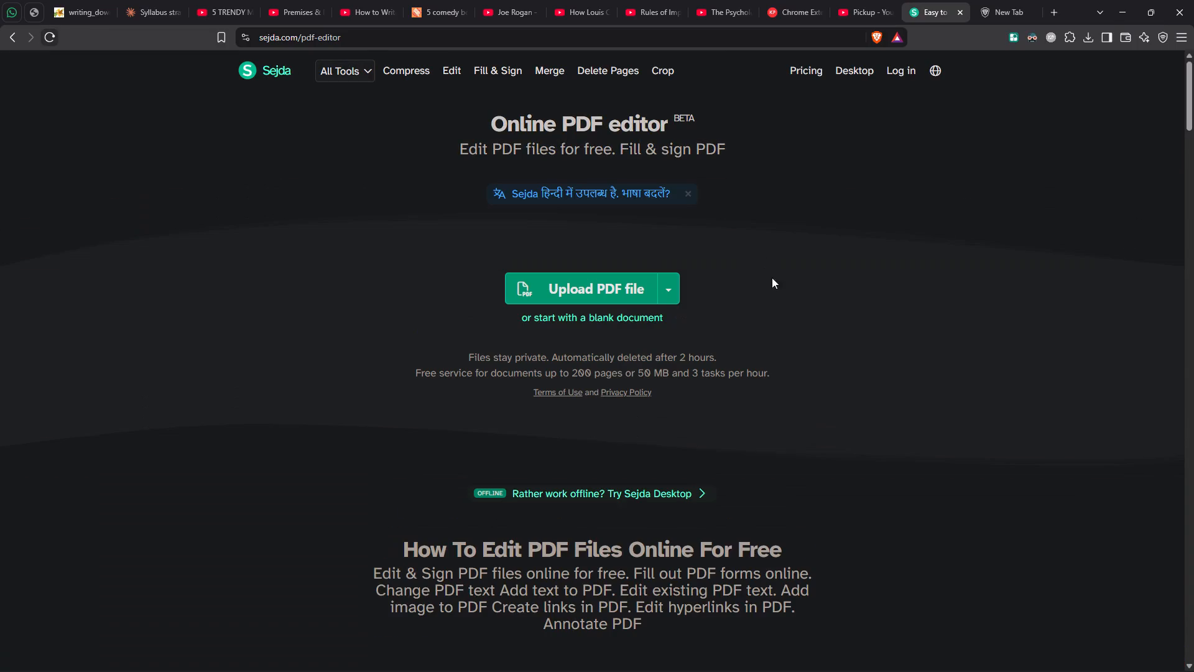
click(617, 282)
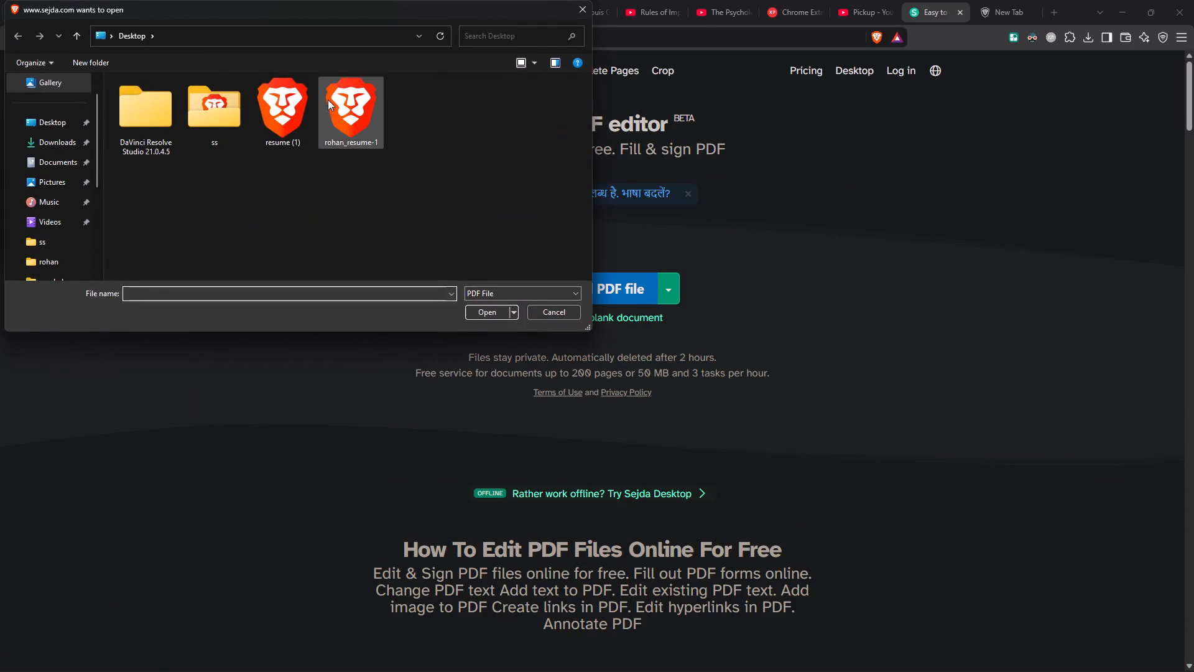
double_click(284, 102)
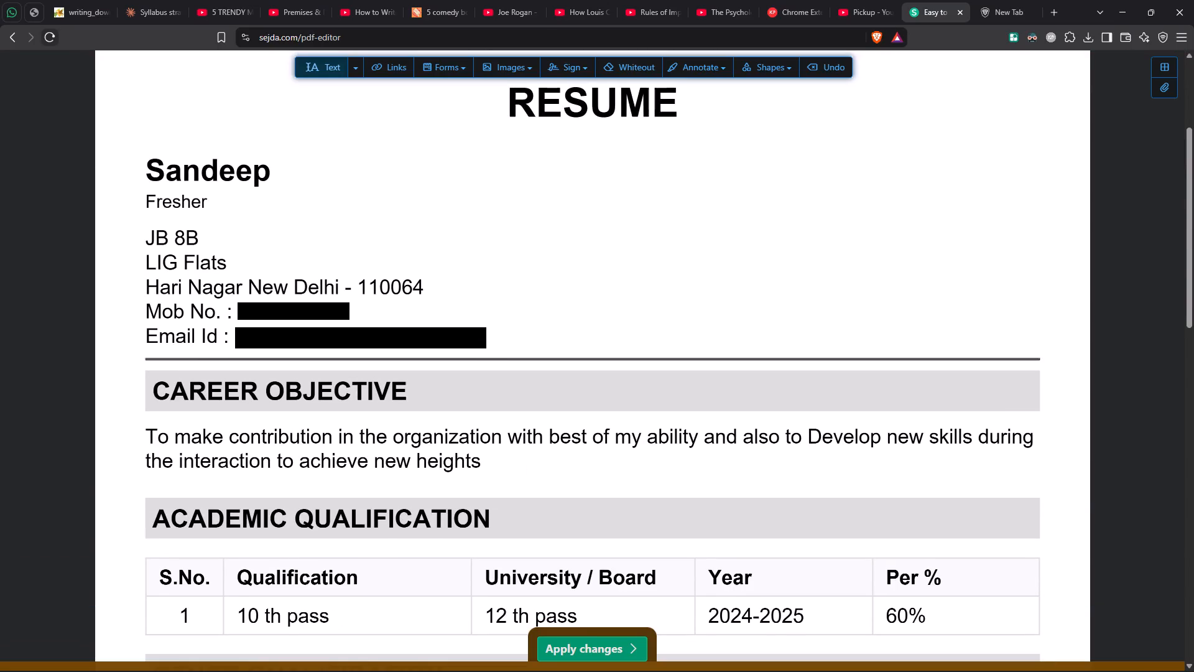
Reload the PDF editor page and upload the rohan_resume-1 file from the Desktop folder.
click(42, 32)
click(589, 75)
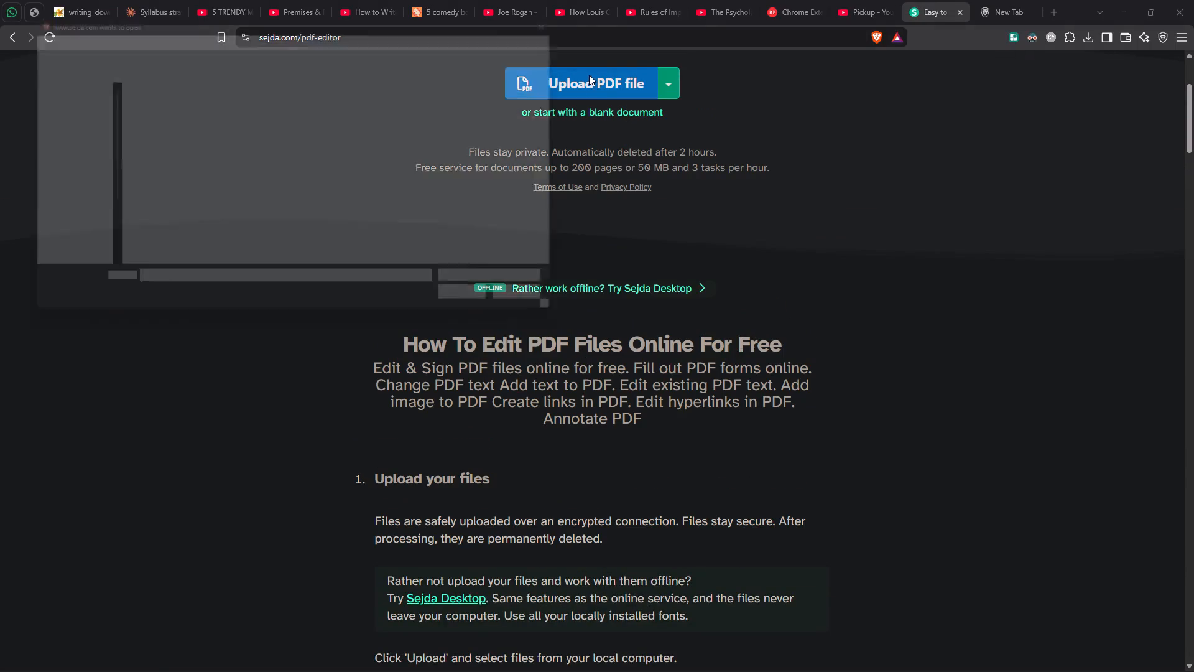
double_click(343, 129)
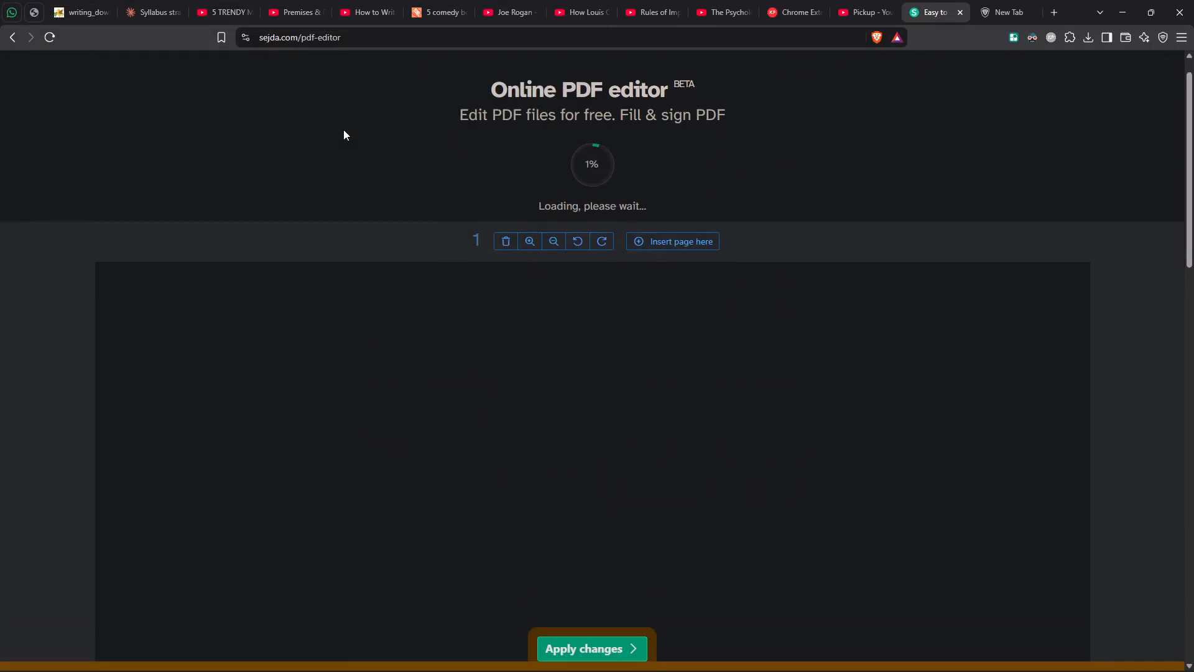
Replace the name in the title heading with SANDEEP, preceded by a space.
scroll(621, 324, up, 1)
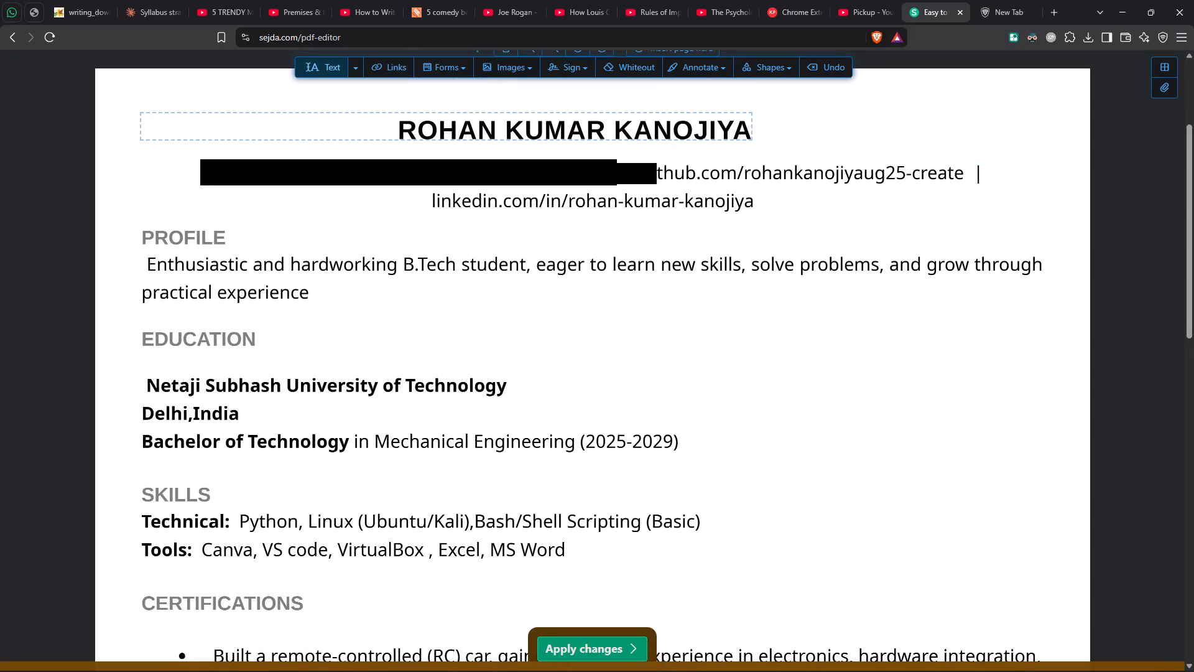
double_click(404, 126)
key(space)
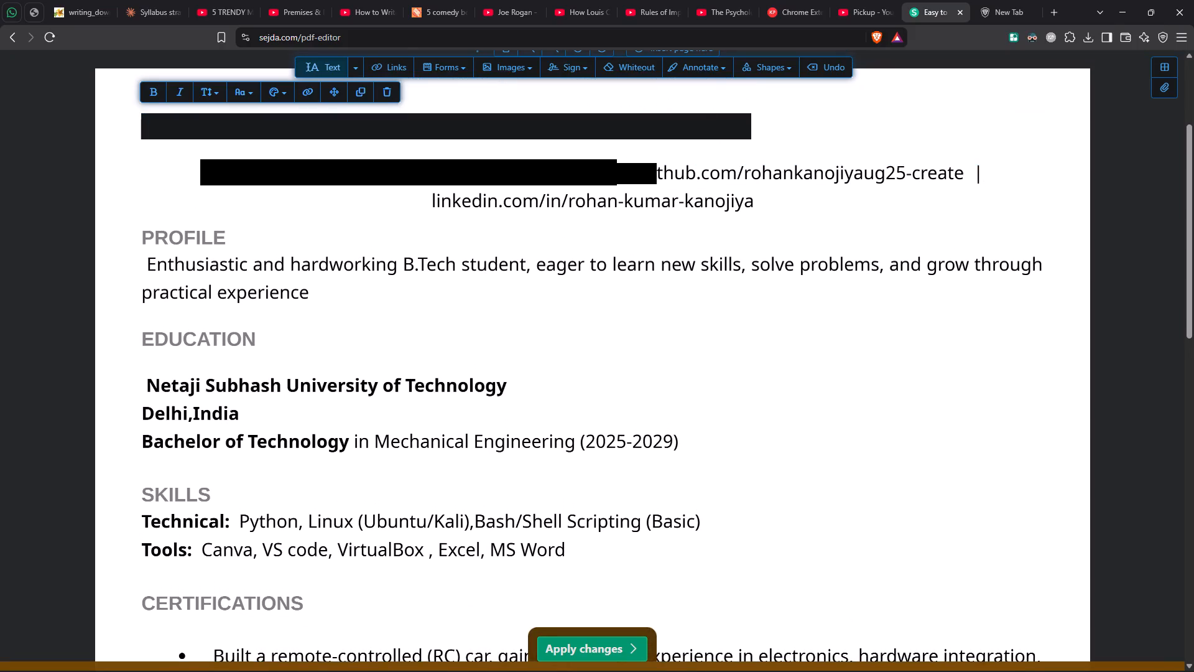
text(SAN)
text(DEE)
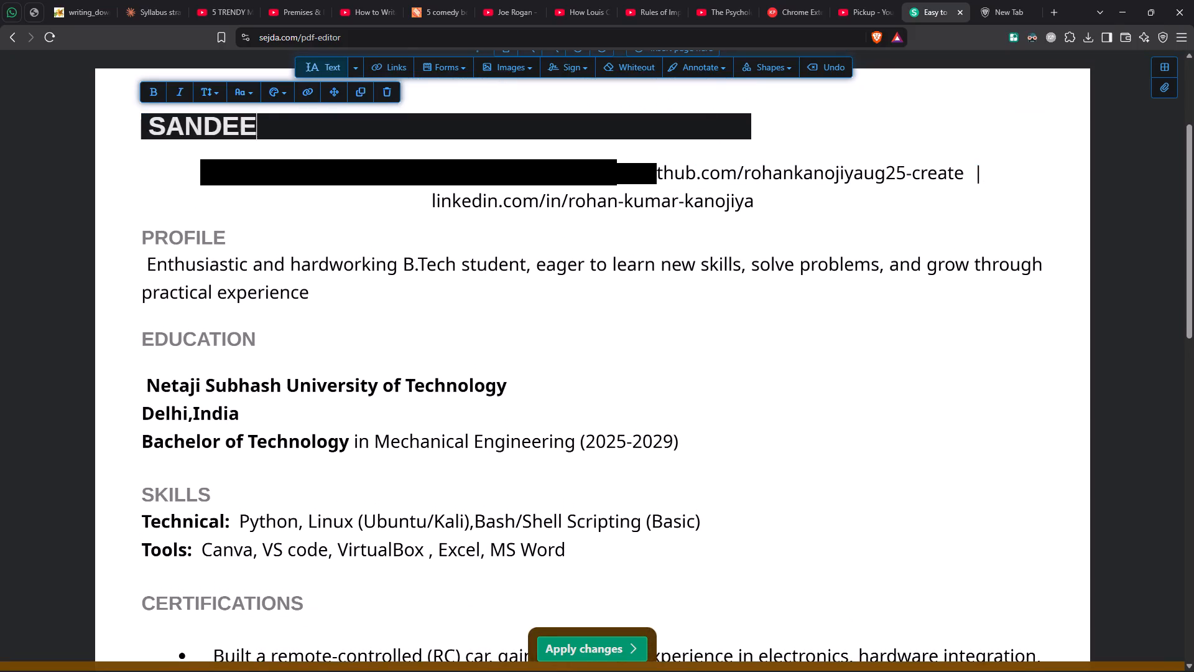
key(p)
Insert spaces before SANDEEP in the title heading to centre it over the contact line.
key(Left)
key(Left)
key(Left)
key(Left)
key(Left)
key(Left)
key(Left)
key(Left)
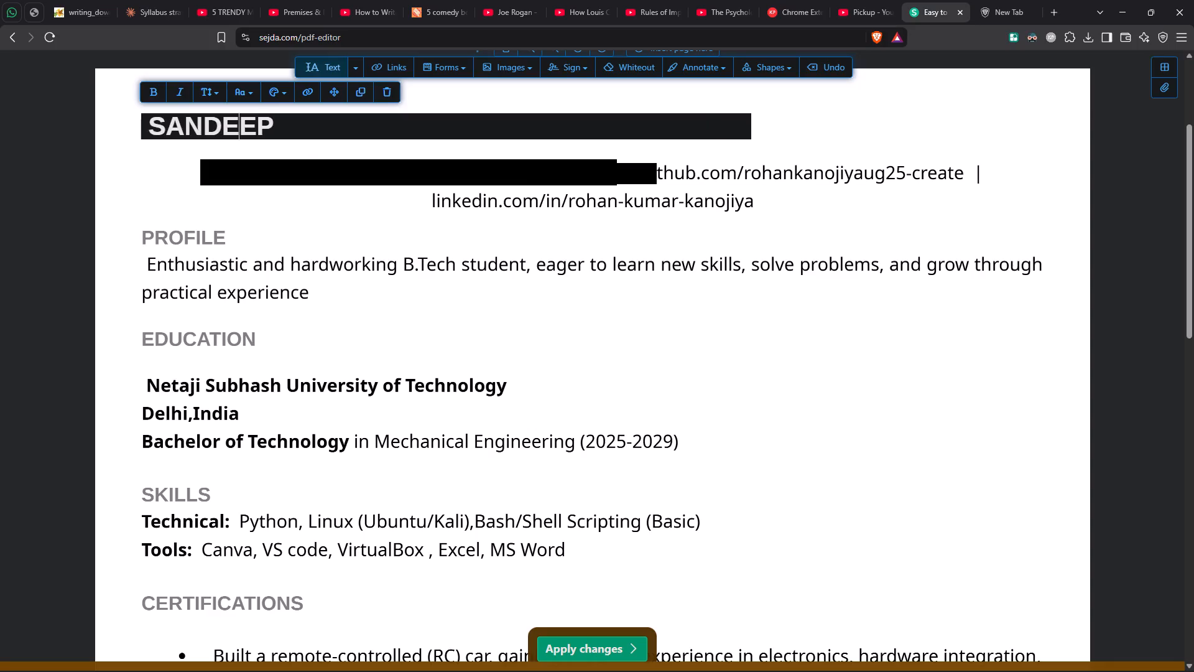
key(space)
key(space)
key(space)
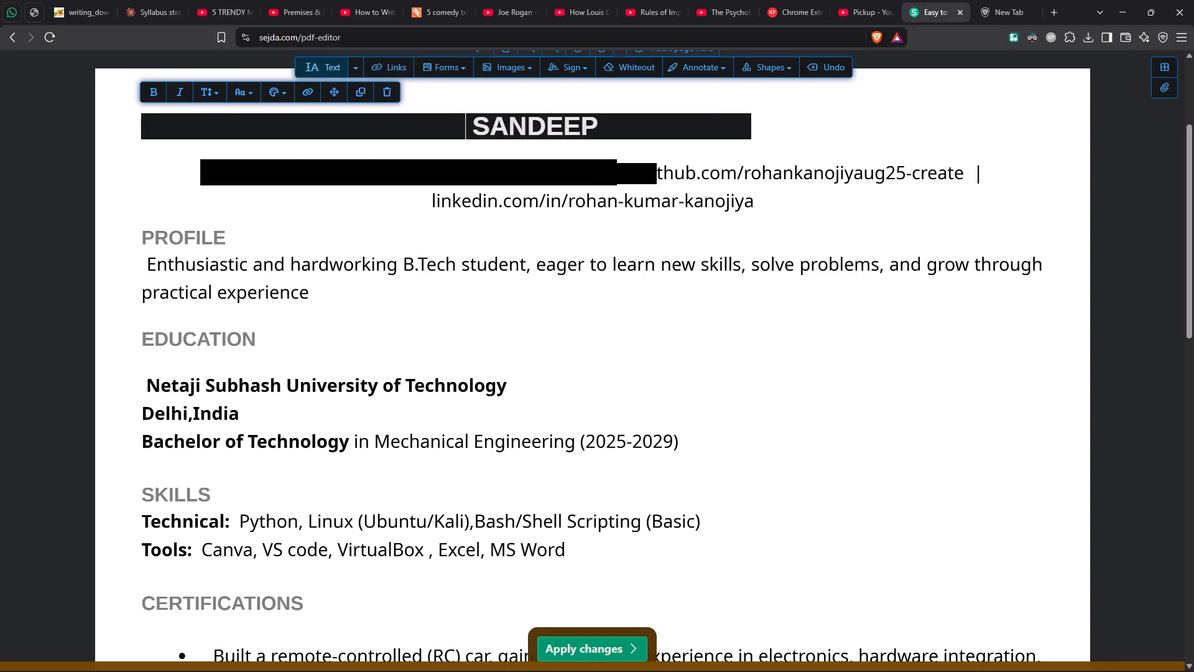
key(space)
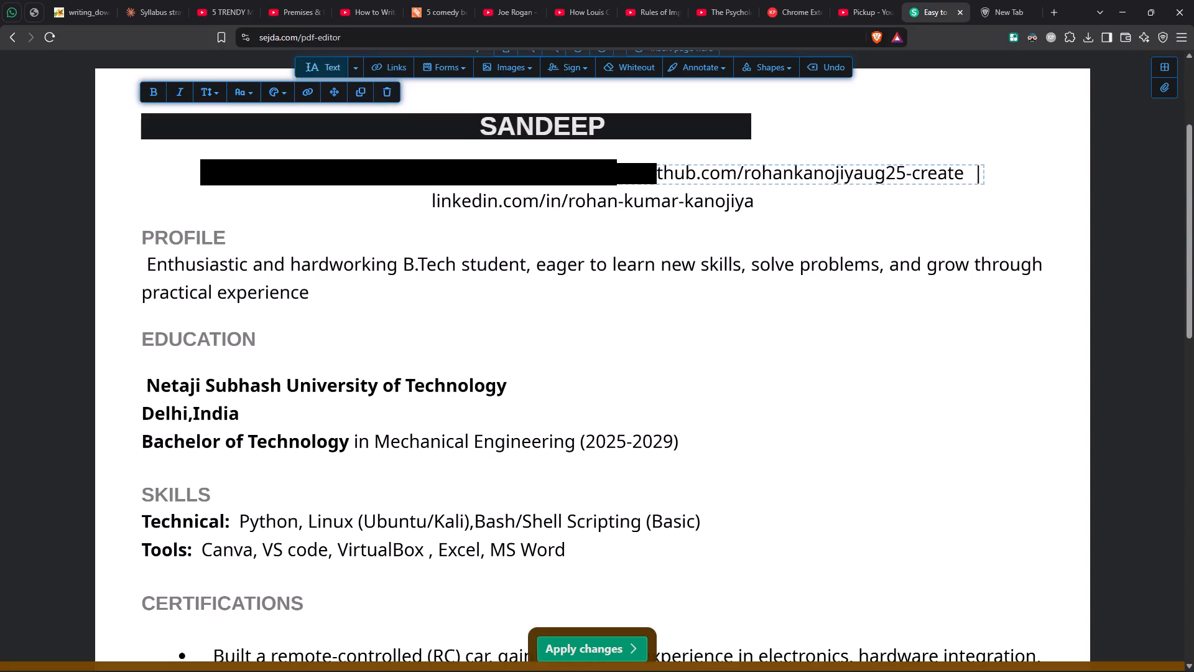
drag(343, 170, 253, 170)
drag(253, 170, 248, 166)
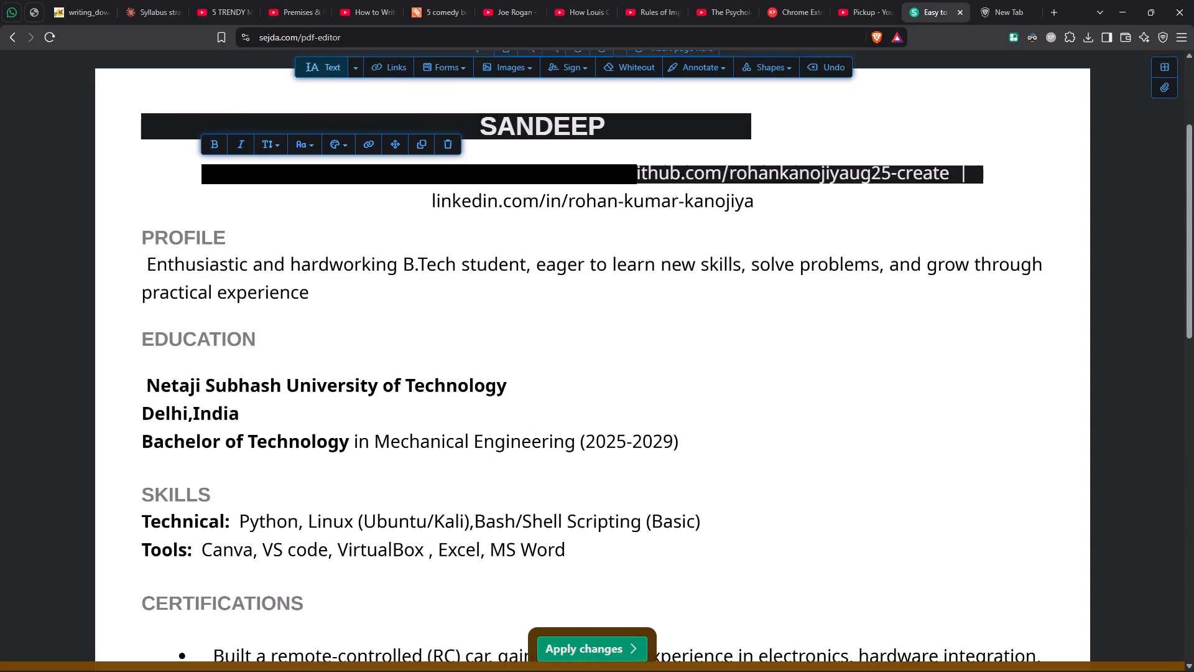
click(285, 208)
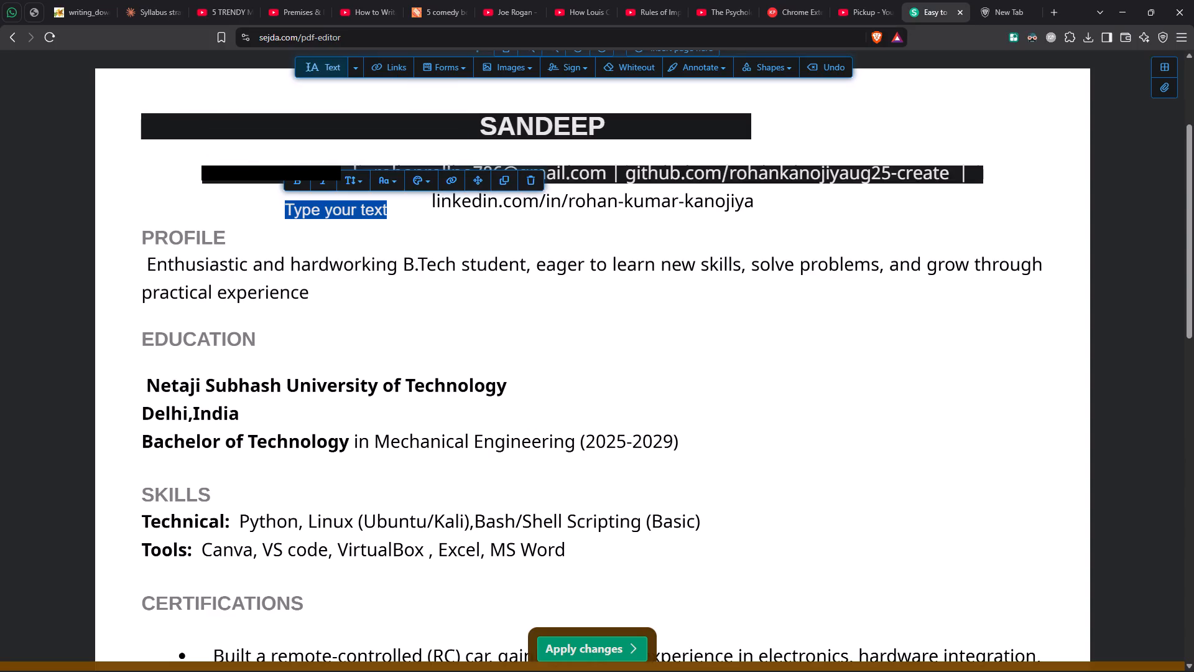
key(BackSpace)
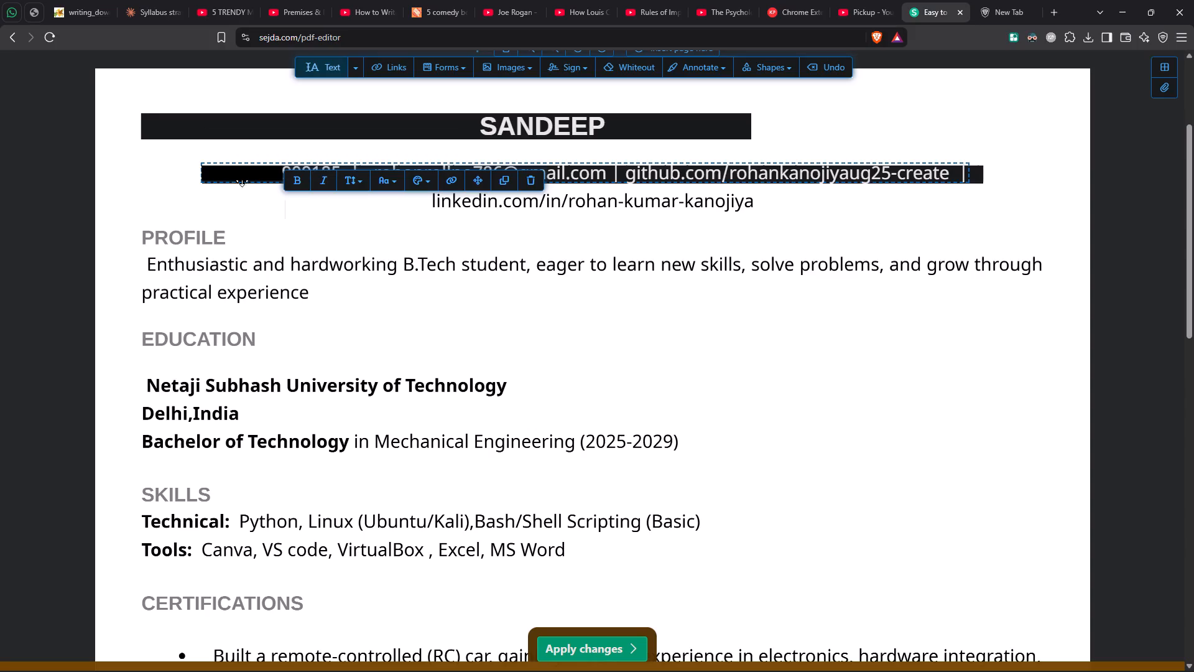
Replace the phone number at the start of the contact line with the copied mobile number.
triple_click(248, 175)
click(248, 175)
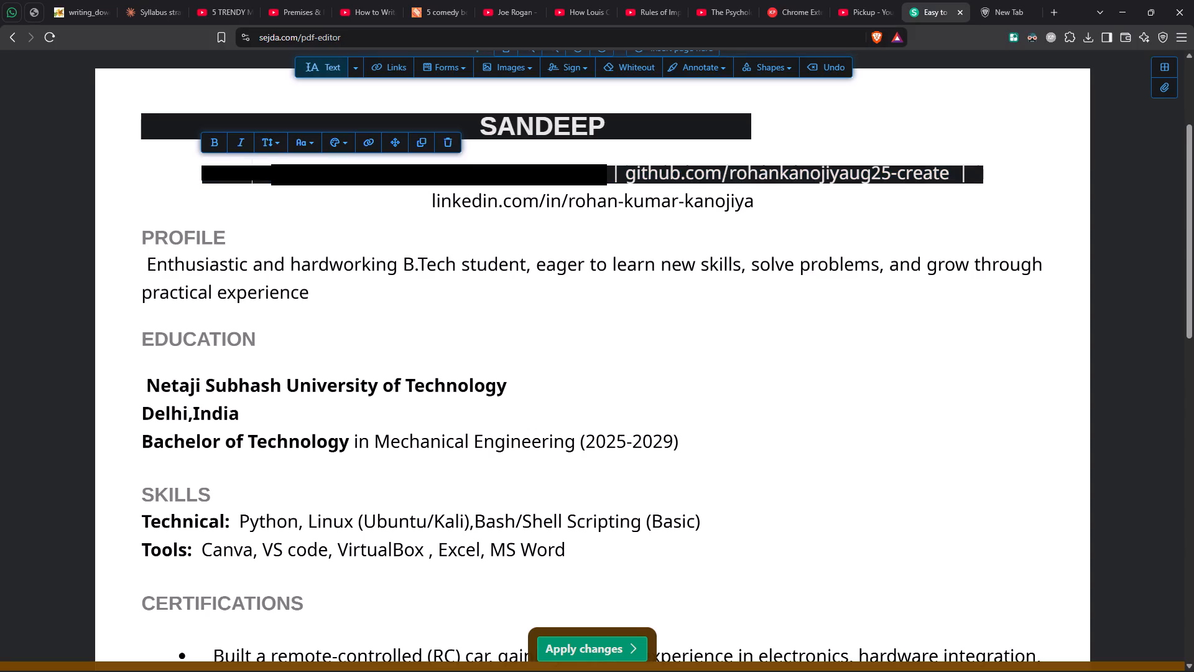
double_click(248, 175)
double_click(248, 175)
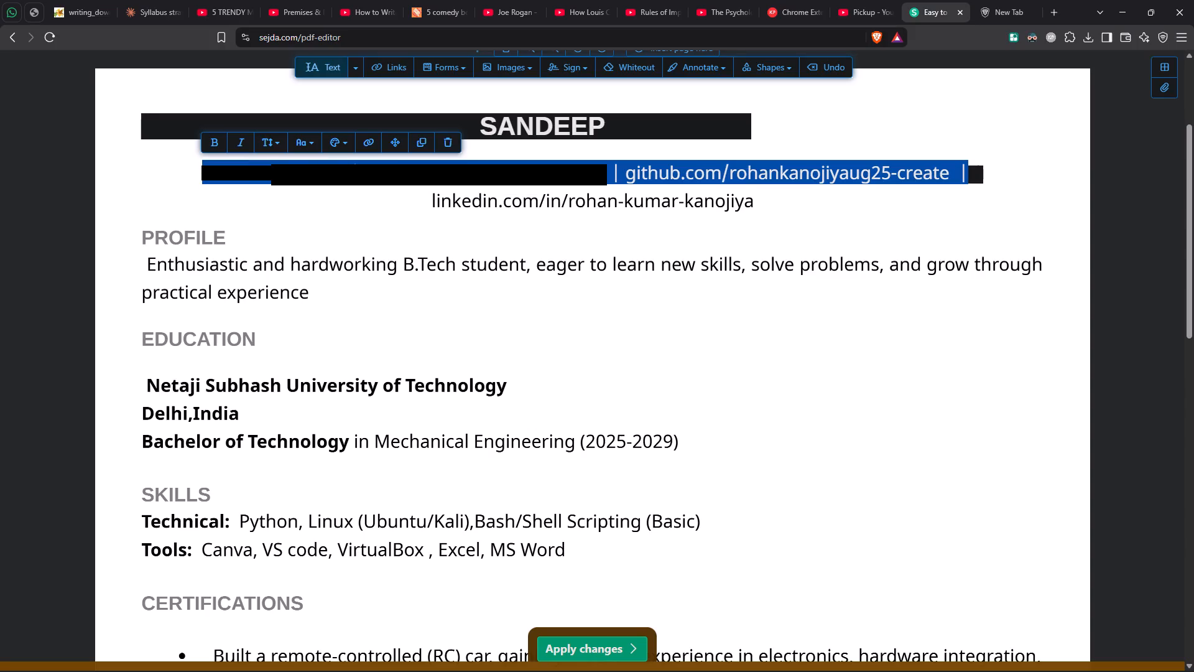
click(248, 175)
key(Delete)
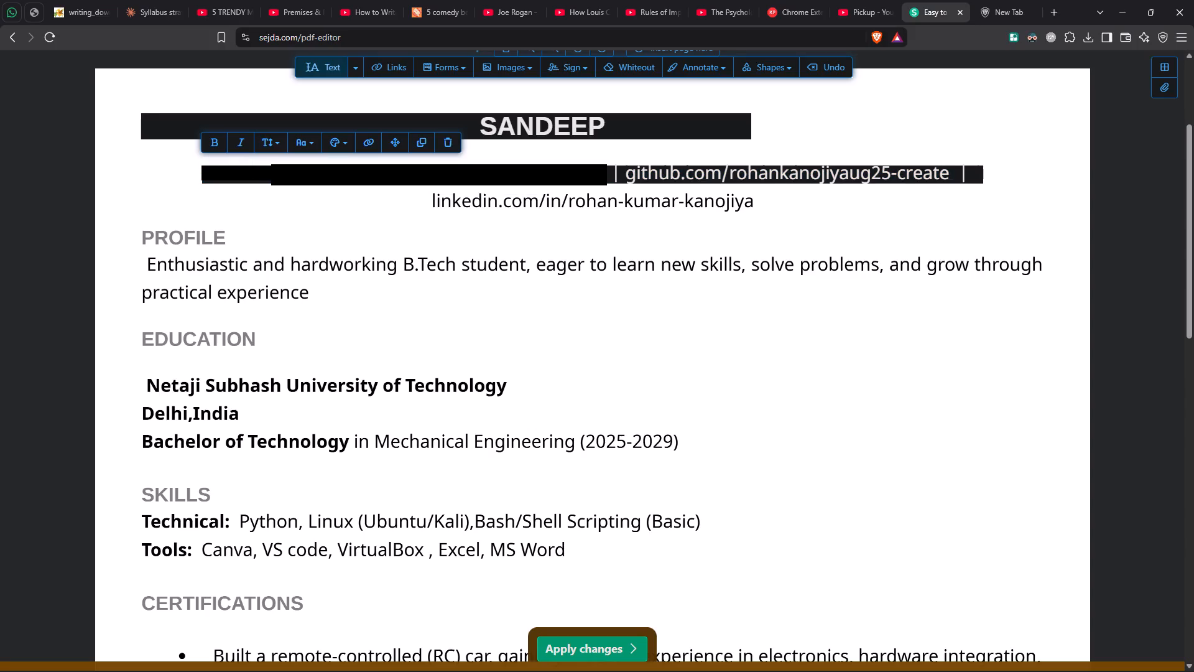
key(Delete)
key(Delete)
key(Delete)
key(Delete)
key(Delete)
key(Delete)
key(Delete)
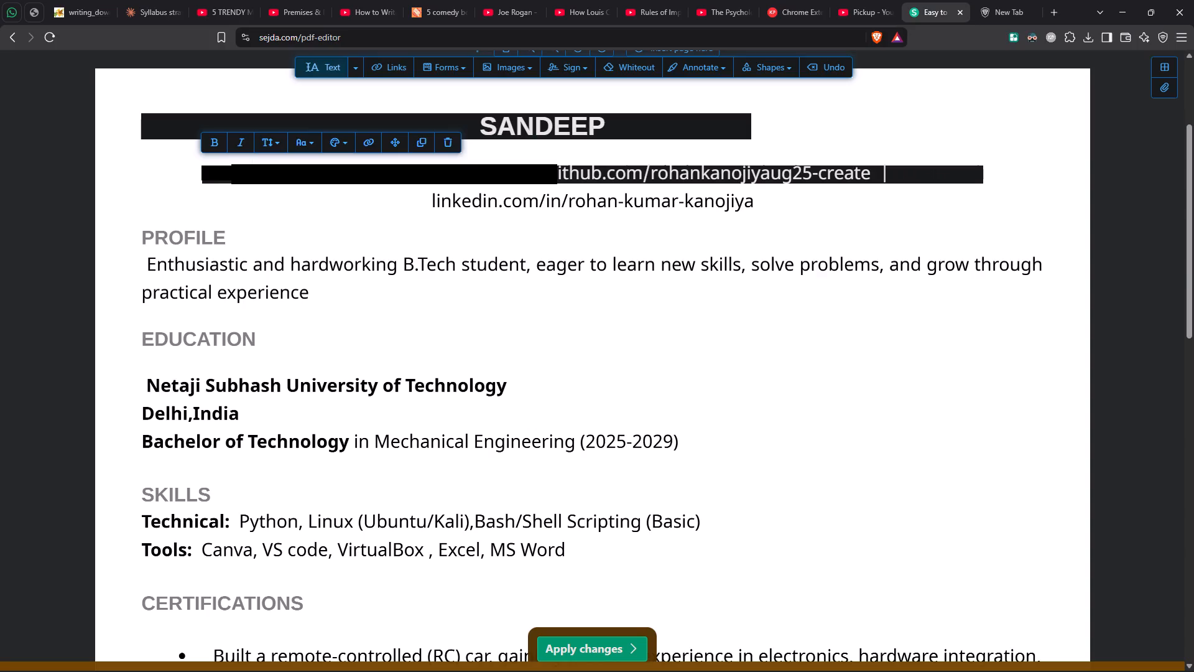
key(Delete)
key(BackSpace)
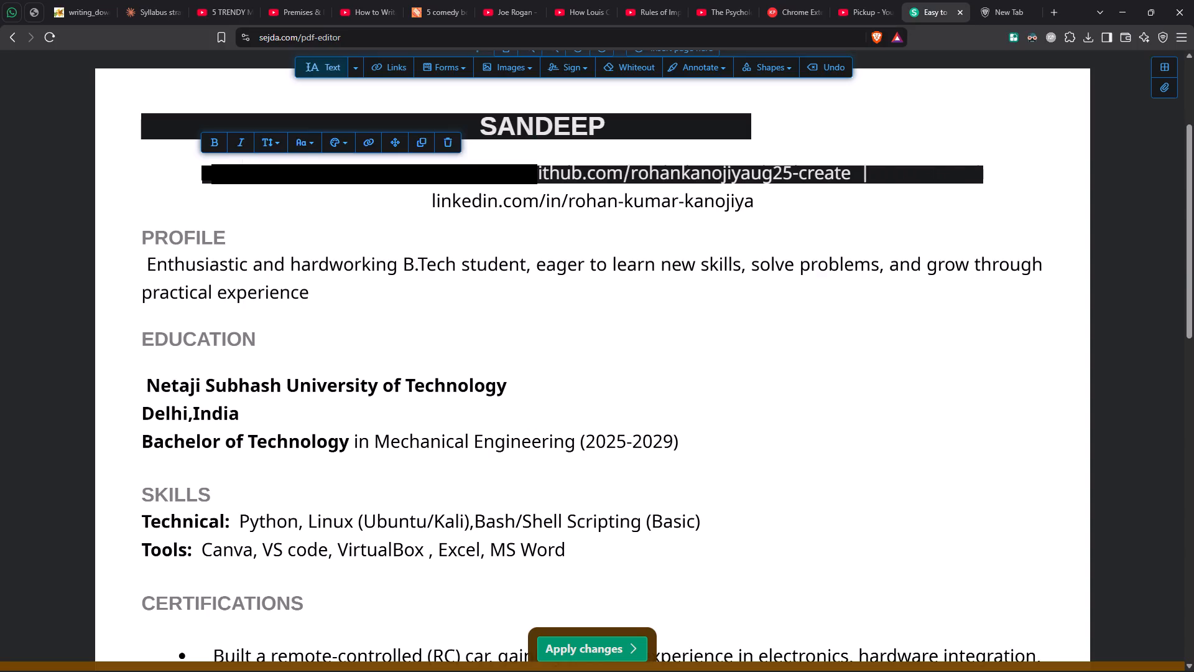
key(ctrl+v)
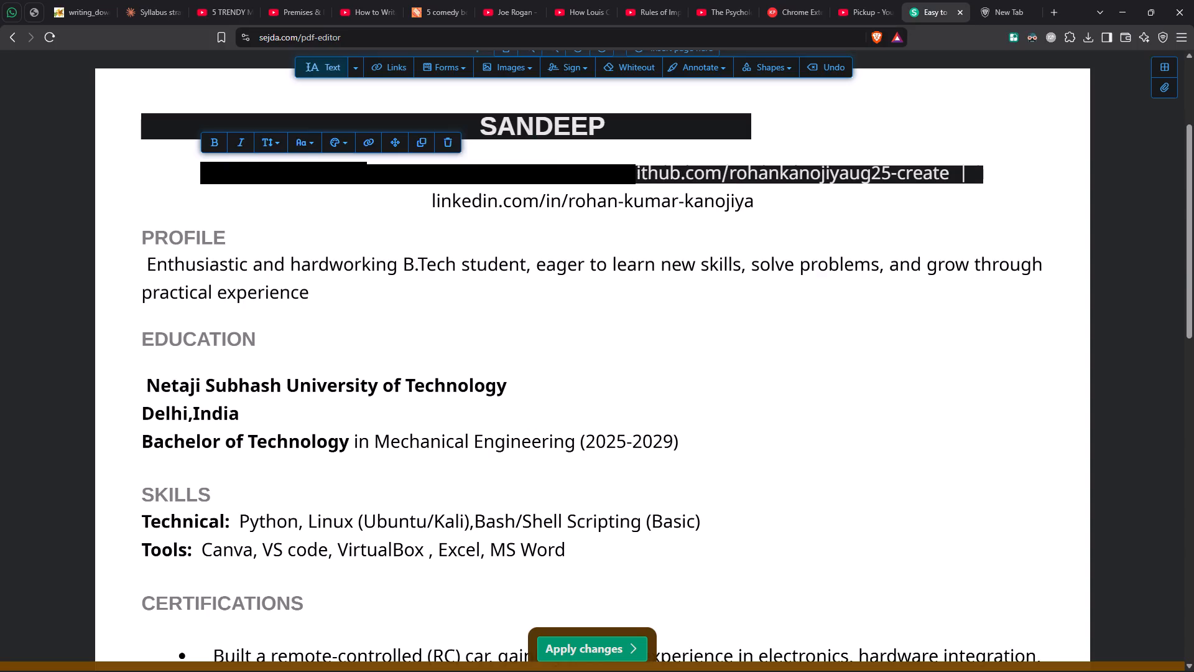
Delete the GitHub link from the end of the contact line.
click(621, 180)
key(Delete)
key(Delete)
key(Delete)
key(Delete)
key(Delete)
key(Delete)
key(Delete)
key(Delete)
key(Delete)
key(Delete)
key(Delete)
key(Delete)
key(Delete)
key(Delete)
key(Delete)
key(Delete)
key(Delete)
key(Delete)
key(Delete)
key(Delete)
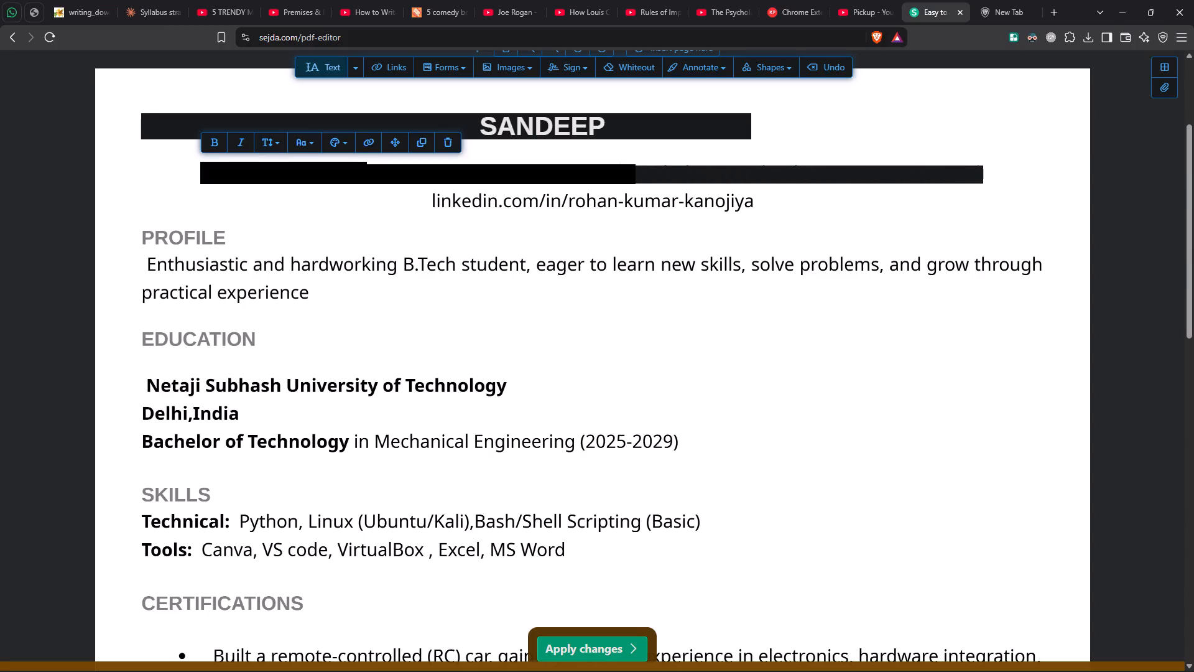
Delete the whole LinkedIn link from the line above the PROFILE heading.
click(545, 209)
key(BackSpace)
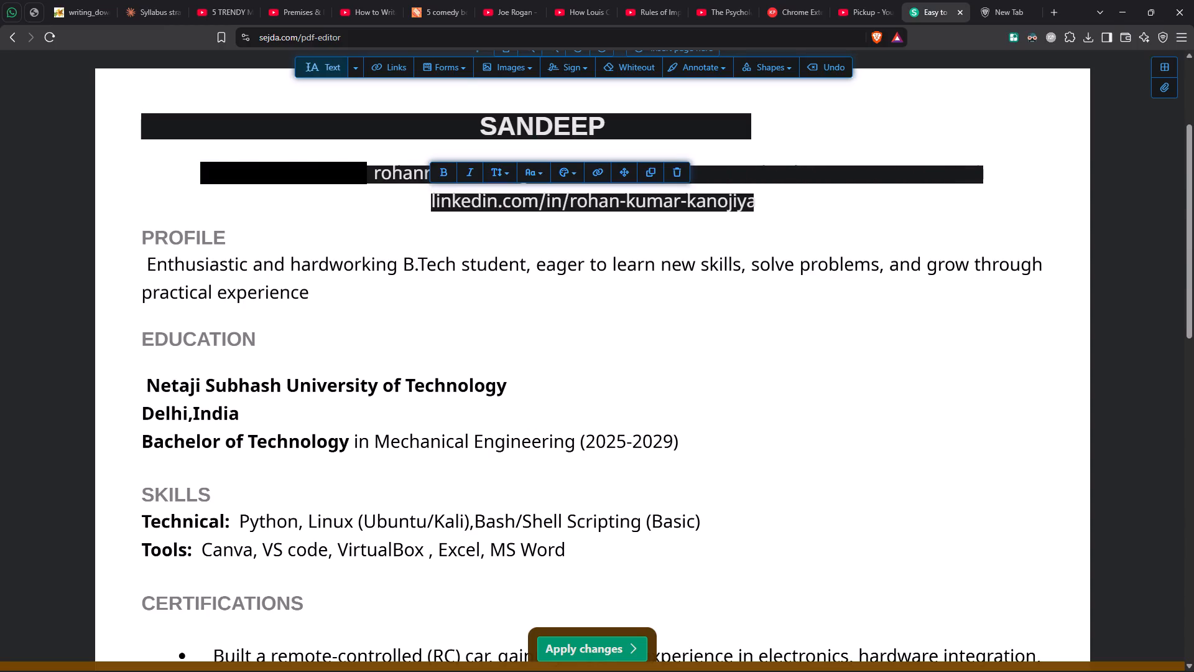
key(Delete)
key(Delete)
key(Delete)
key(Delete)
key(Delete)
key(Delete)
key(Delete)
key(Delete)
key(Delete)
key(Delete)
key(Delete)
key(Delete)
key(Delete)
key(Delete)
key(Delete)
key(Delete)
key(Delete)
key(Delete)
key(Delete)
key(Delete)
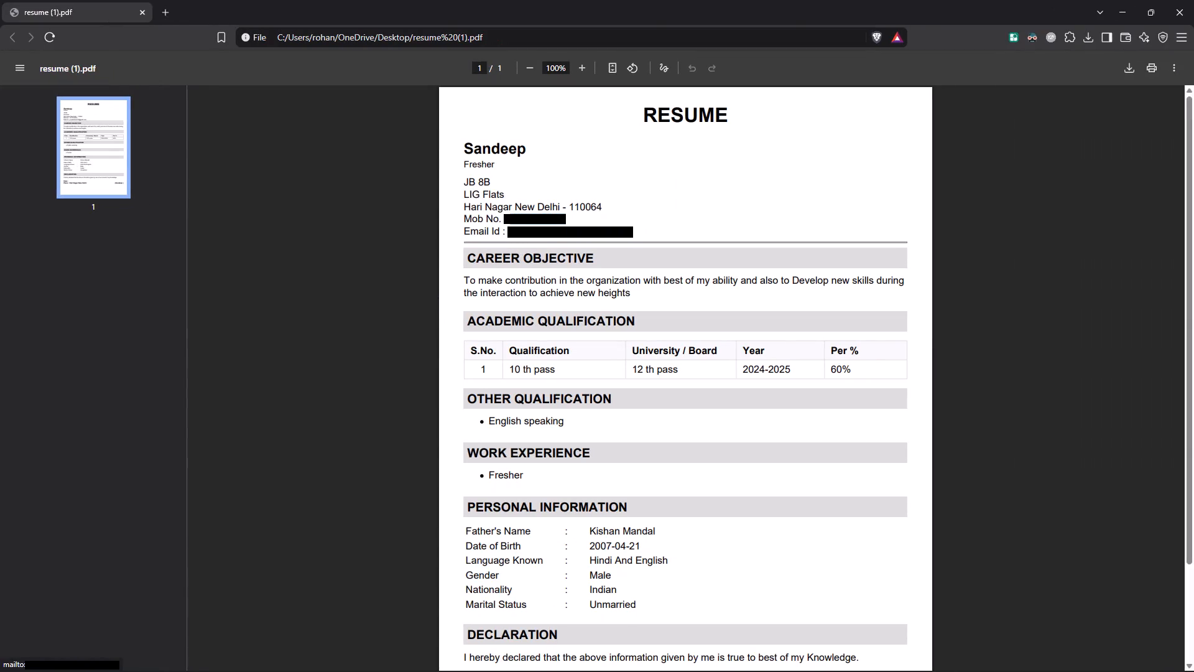
Copy the email address from the resume (1) PDF on the other desktop and return to the PDF editor.
drag(506, 233, 634, 228)
key(ctrl+c)
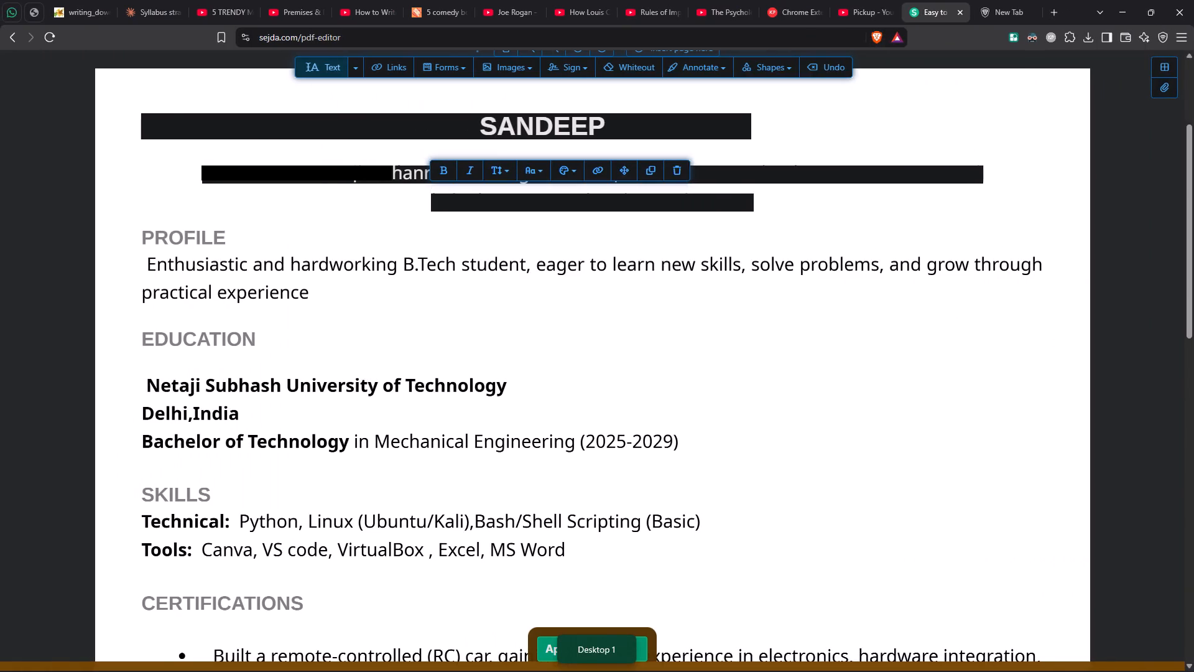
click(784, 123)
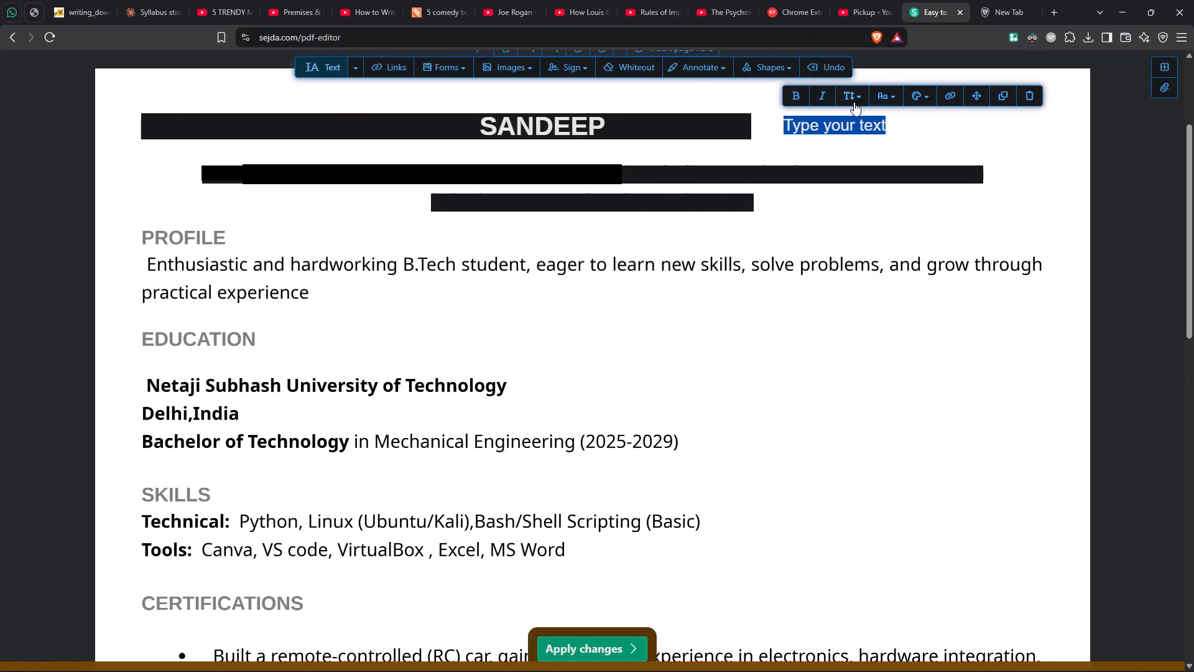
key(BackSpace)
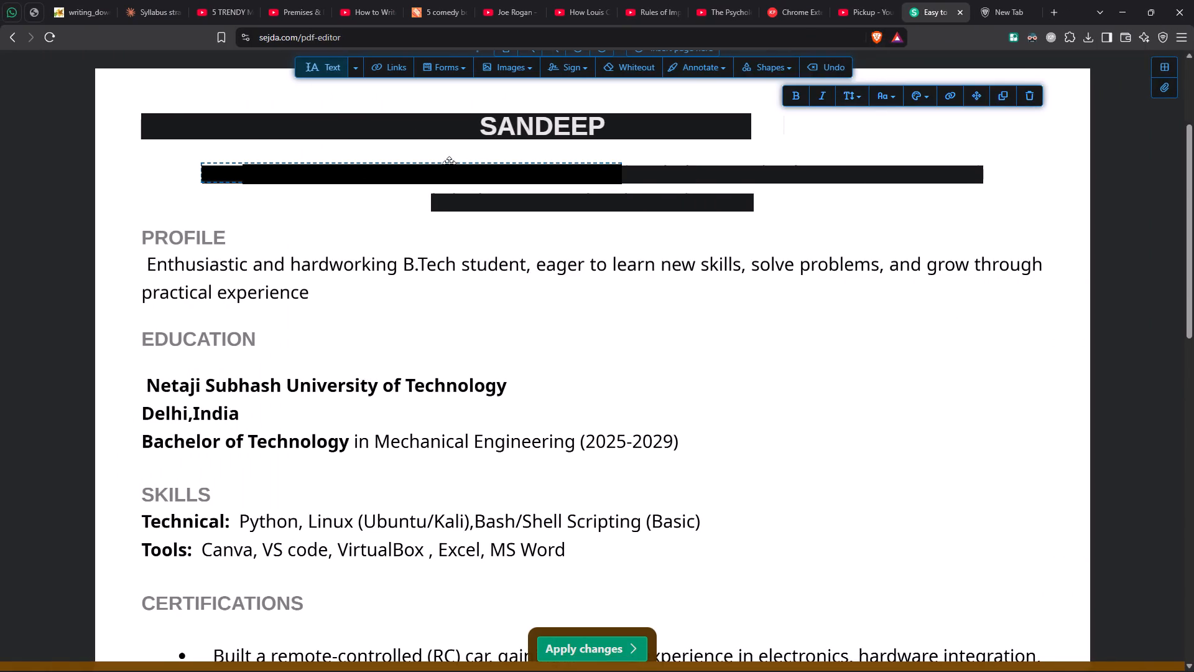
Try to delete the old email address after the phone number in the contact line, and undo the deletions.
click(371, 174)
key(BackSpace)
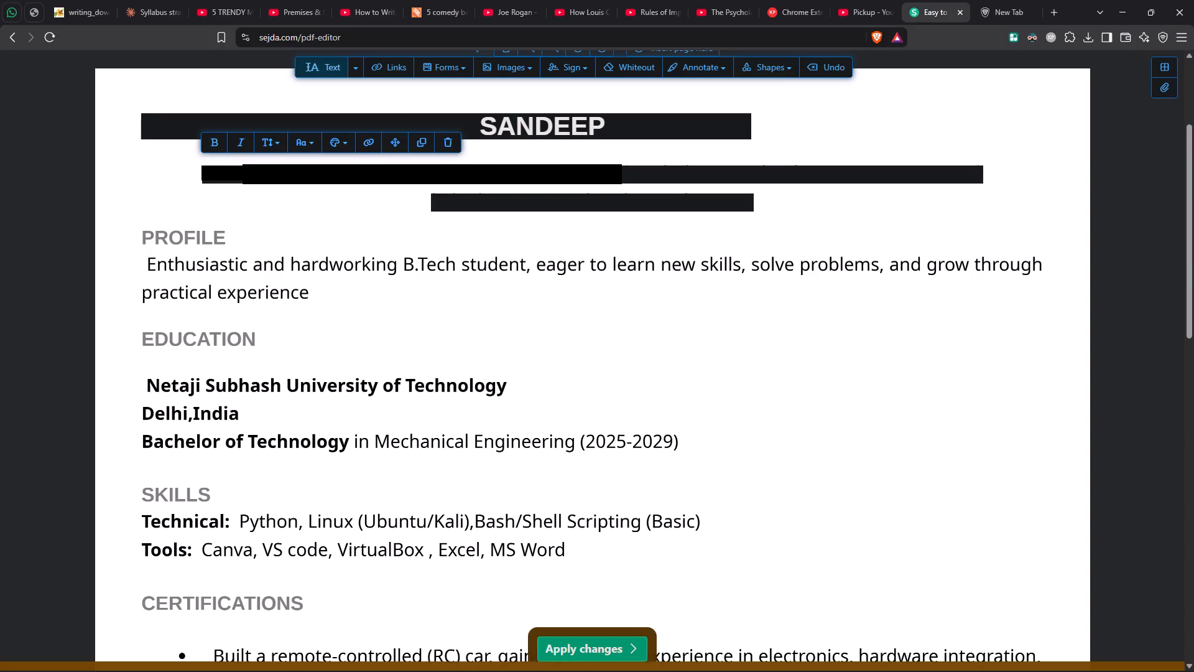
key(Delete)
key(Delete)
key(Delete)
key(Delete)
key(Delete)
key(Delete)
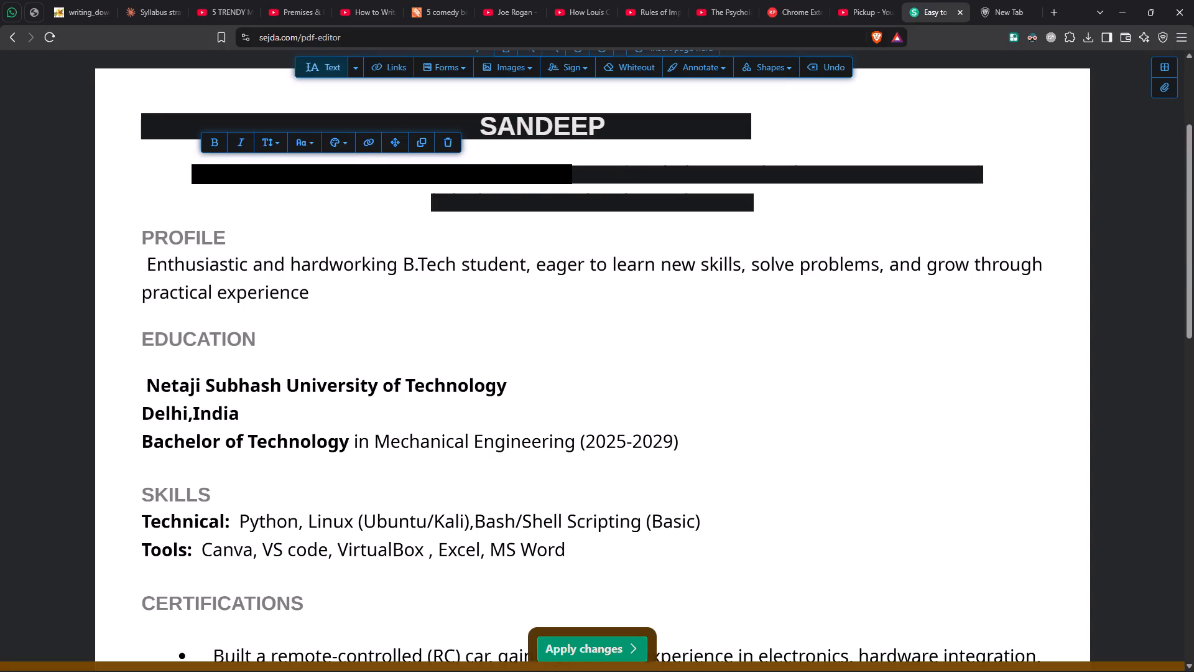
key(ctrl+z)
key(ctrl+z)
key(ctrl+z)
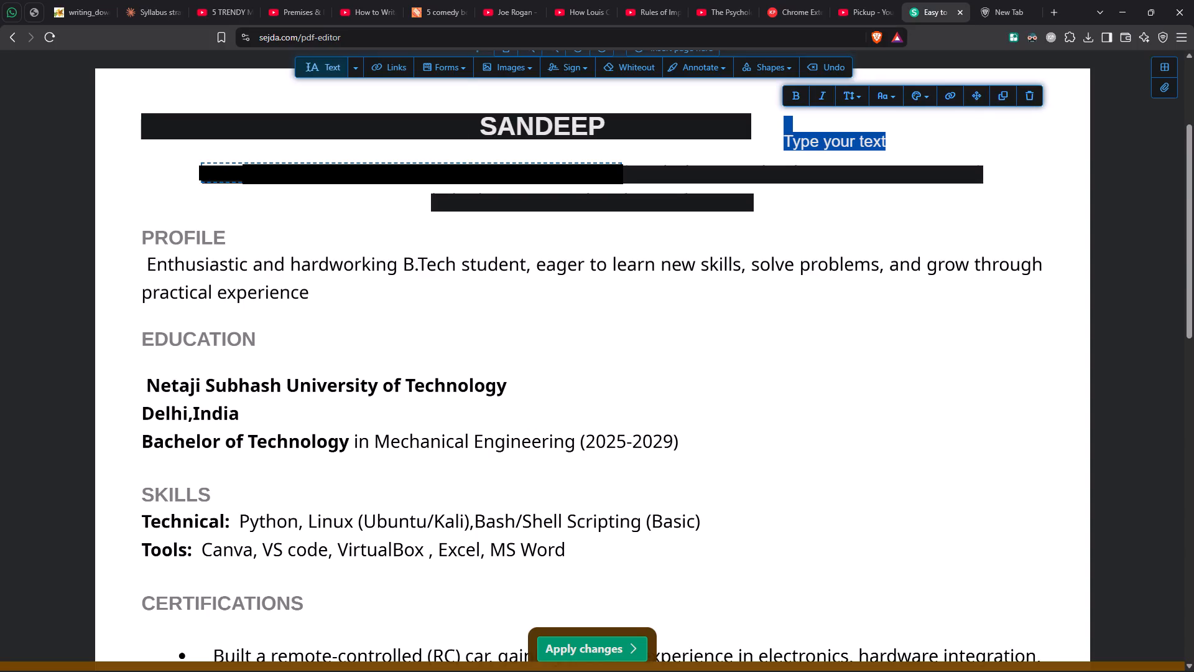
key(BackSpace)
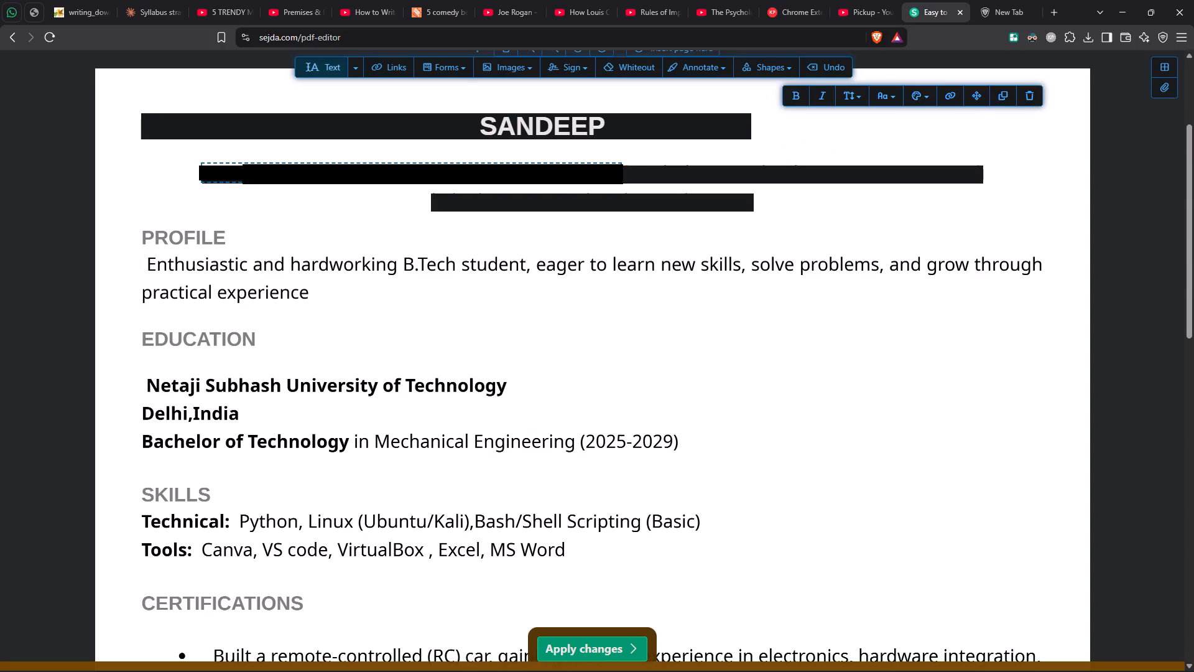
Replace the old email address in the contact line with the email address copied from the other resume.
click(371, 172)
key(BackSpace)
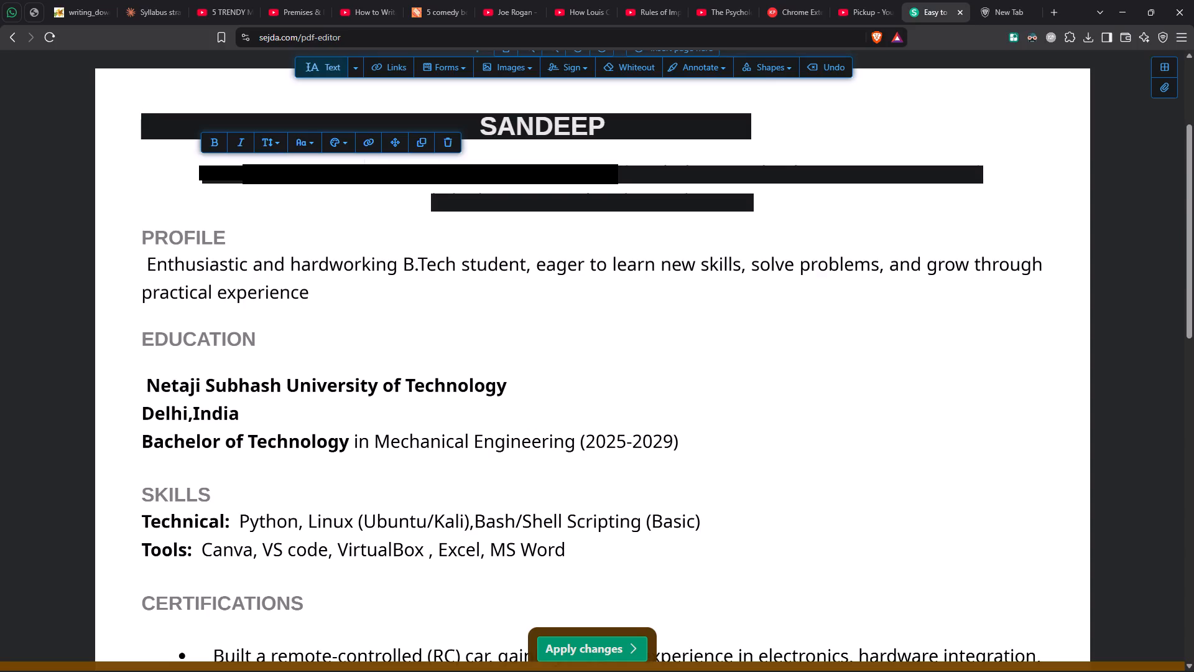
key(Delete)
key(Delete)
key(Delete)
key(Delete)
key(Delete)
key(Delete)
key(Delete)
key(Delete)
key(Delete)
key(Delete)
key(Delete)
key(Delete)
key(Delete)
key(Delete)
key(Delete)
key(Delete)
key(Delete)
key(Delete)
key(Delete)
key(Delete)
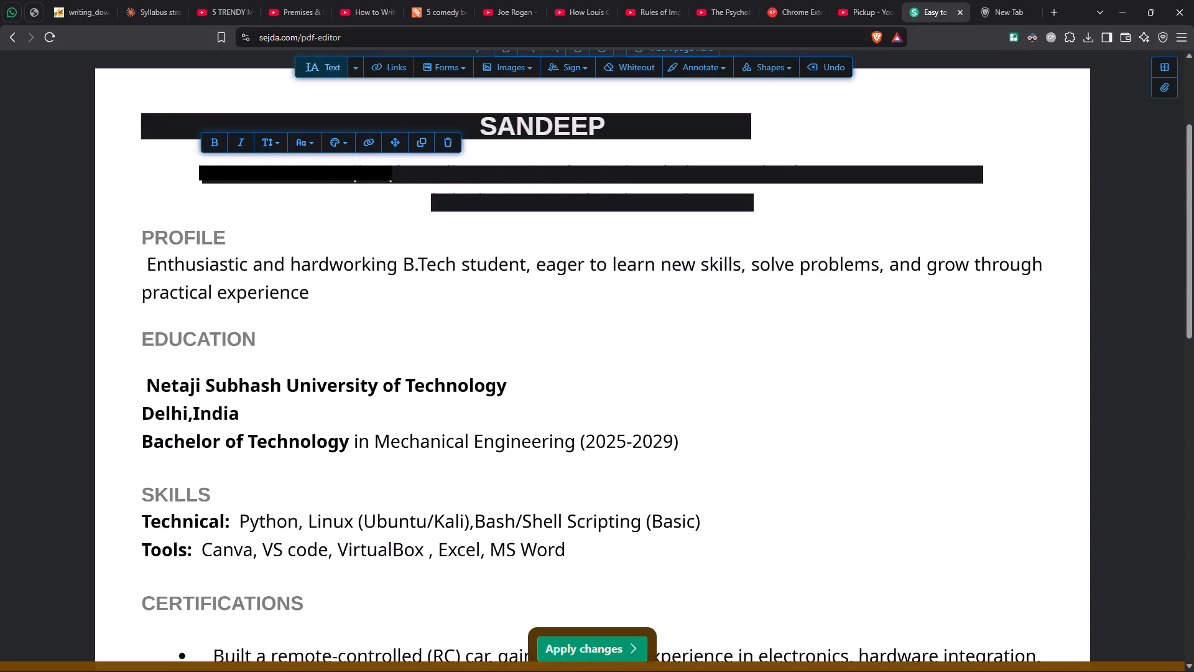
key(Delete)
key(ctrl+v)
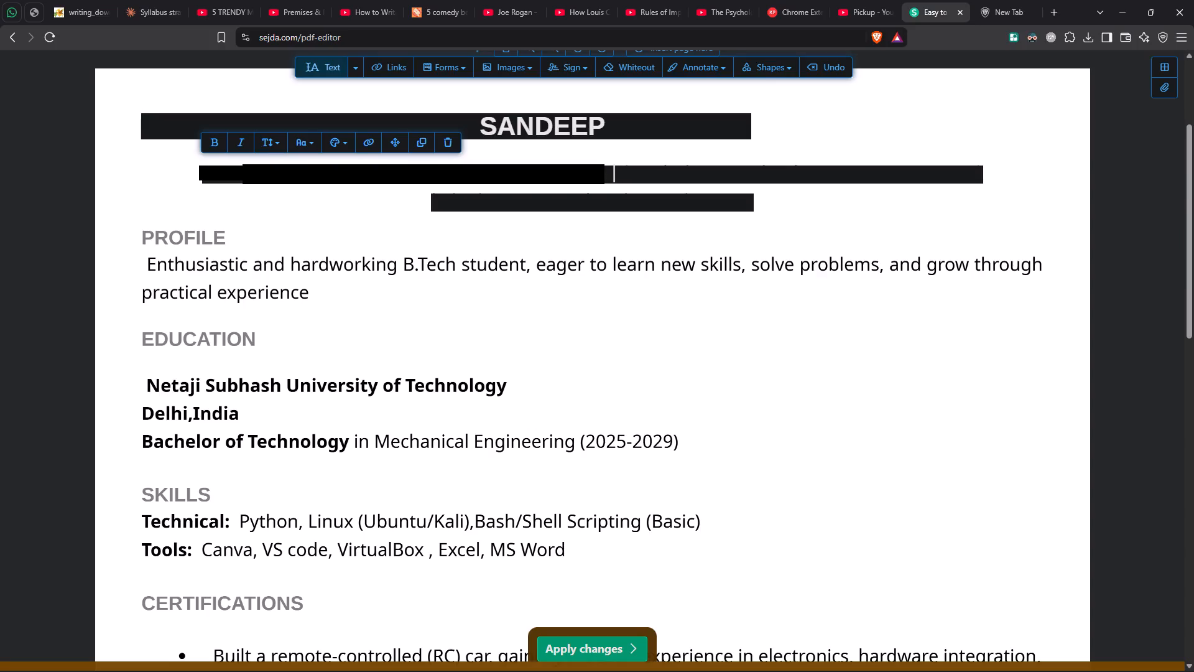
key(Left)
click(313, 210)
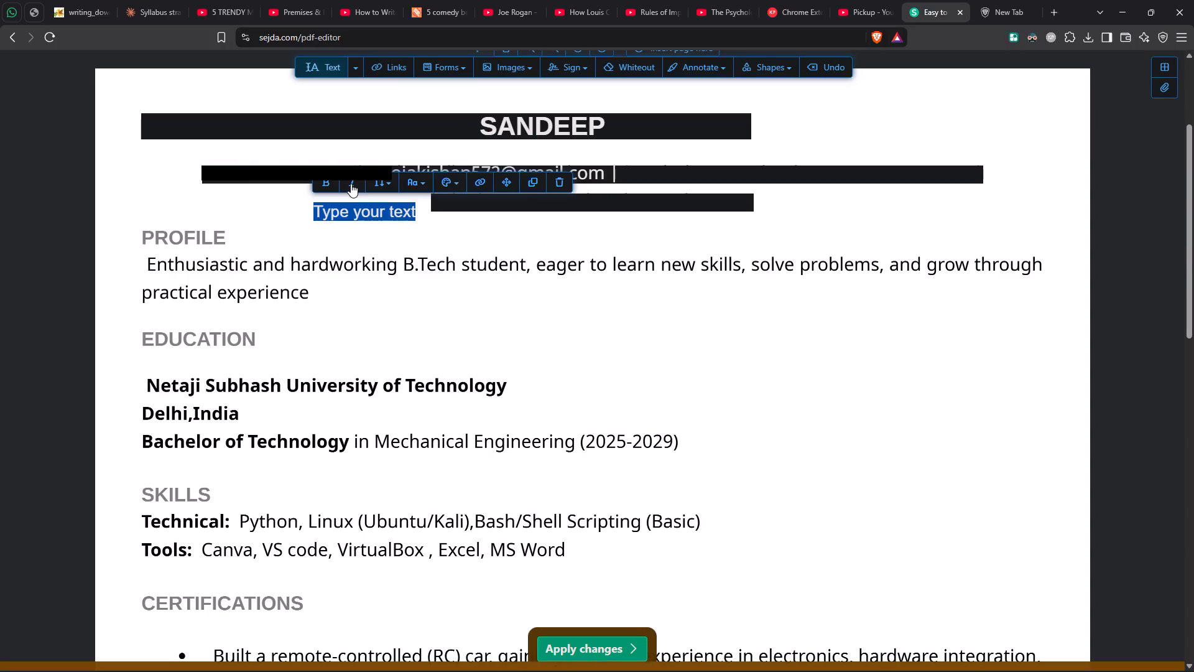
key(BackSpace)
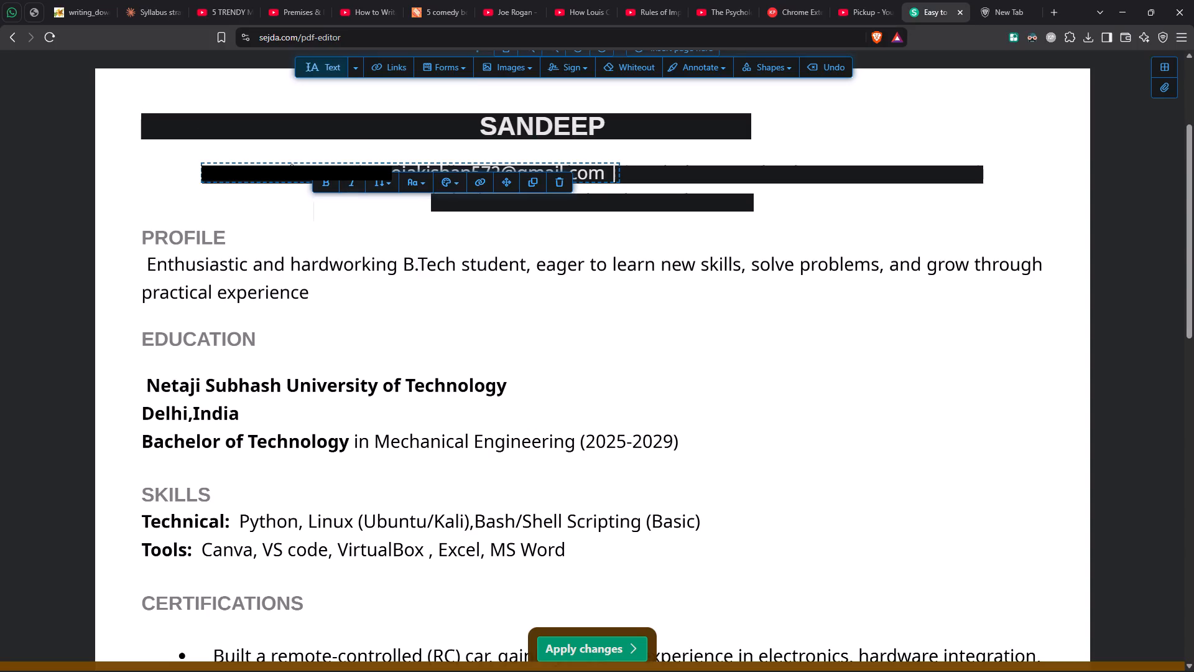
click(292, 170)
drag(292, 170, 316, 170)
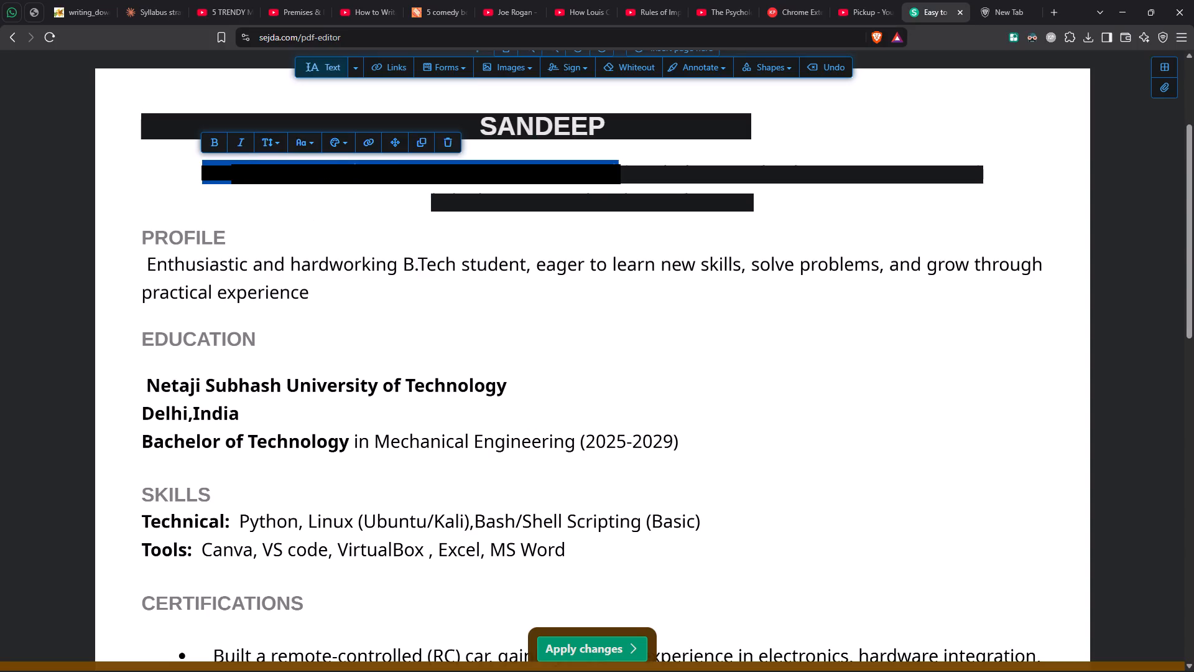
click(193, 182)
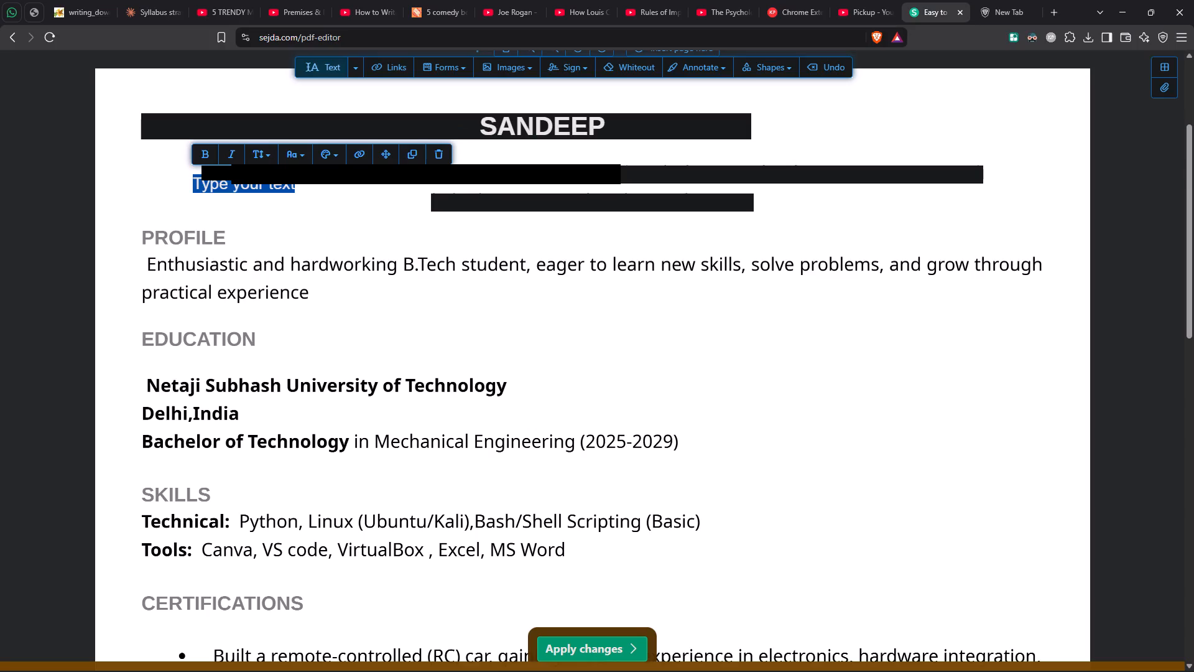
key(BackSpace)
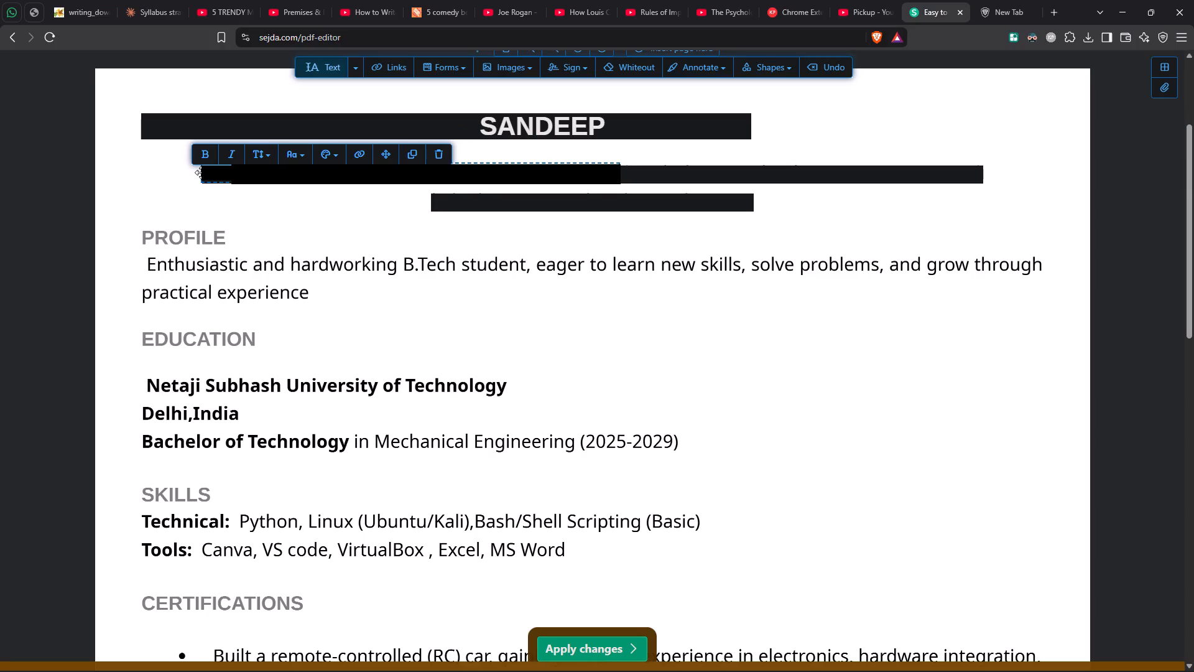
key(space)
Shift the phone and email contact line toward the page centre by inserting spaces before the phone number.
click(210, 172)
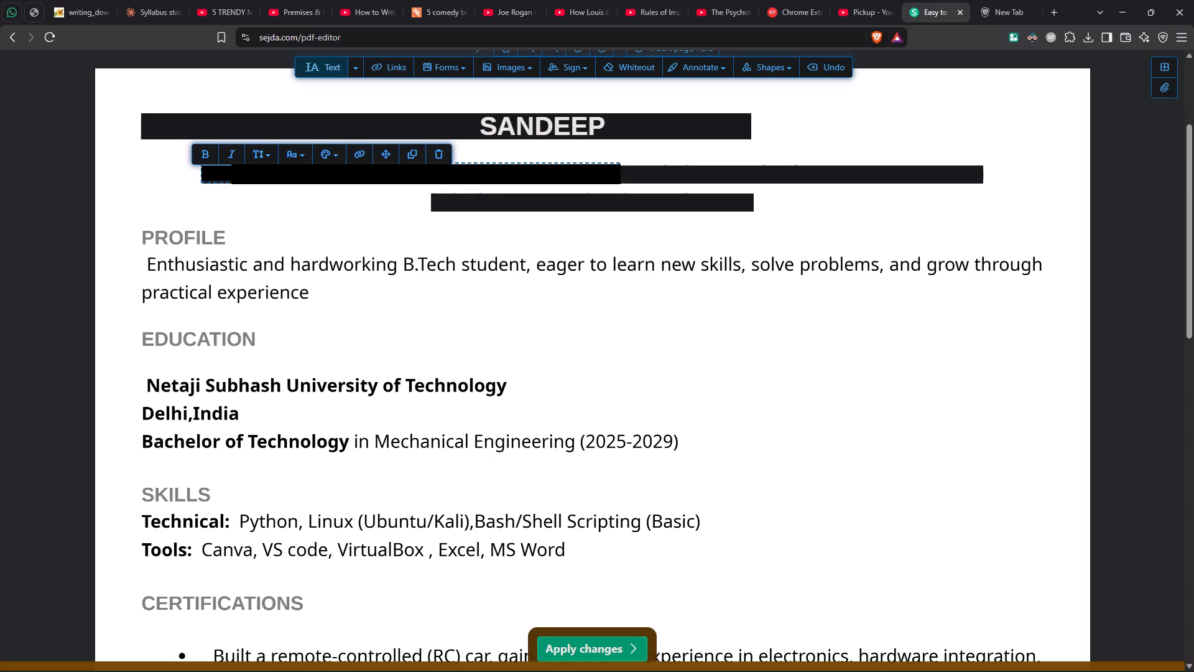
double_click(210, 172)
click(210, 172)
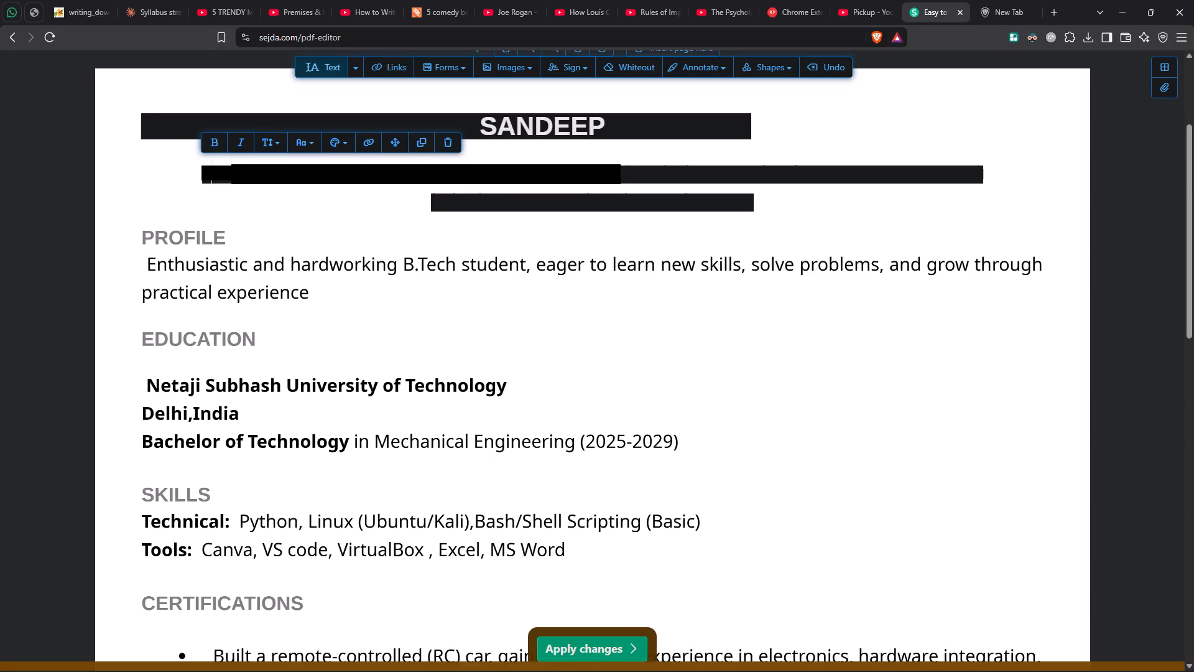
click(204, 172)
key(space)
key(space)
key(space)
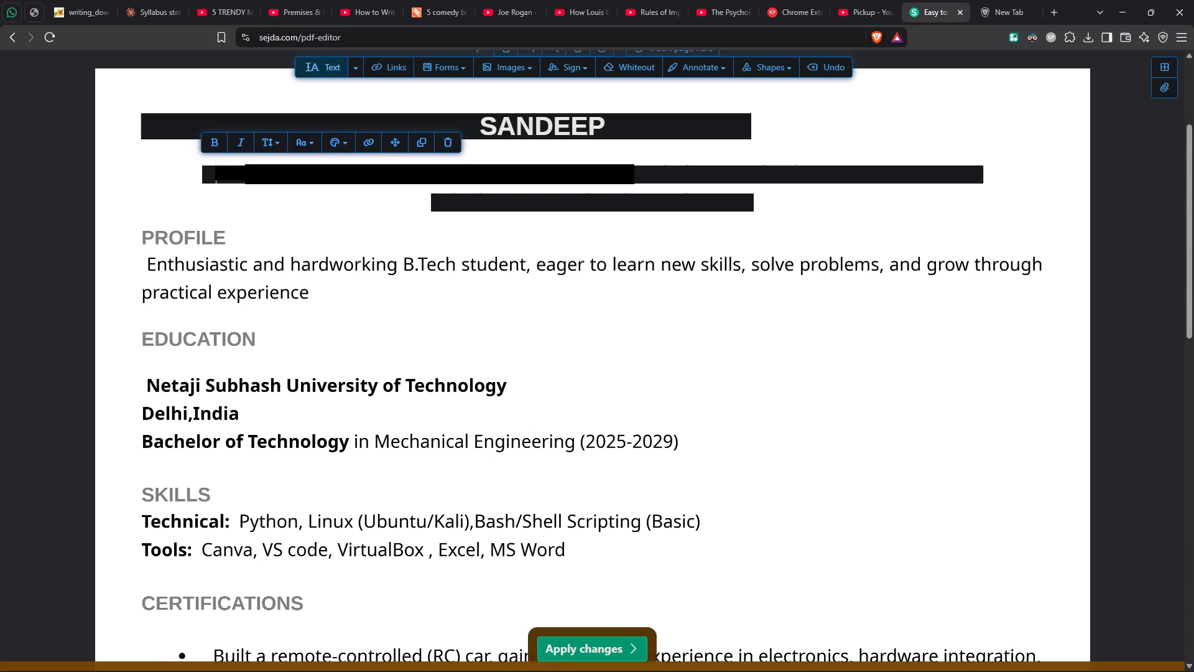
key(space)
key(space)
key(space)
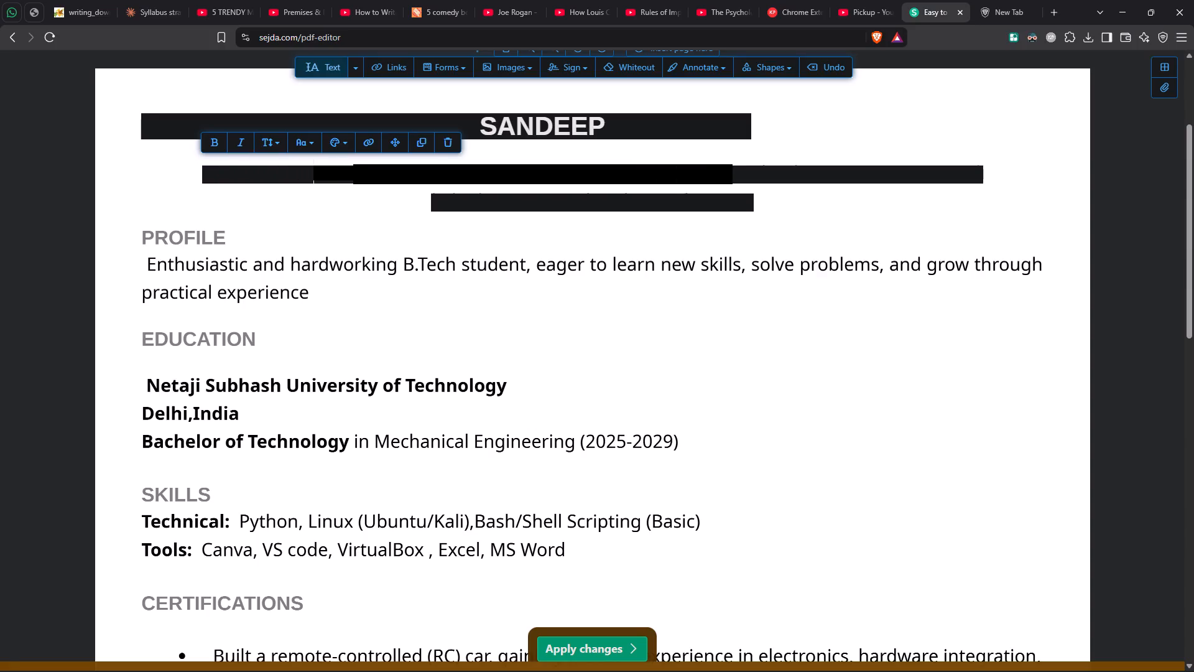
key(space)
key(space)
key(space)
key(space)
key(space)
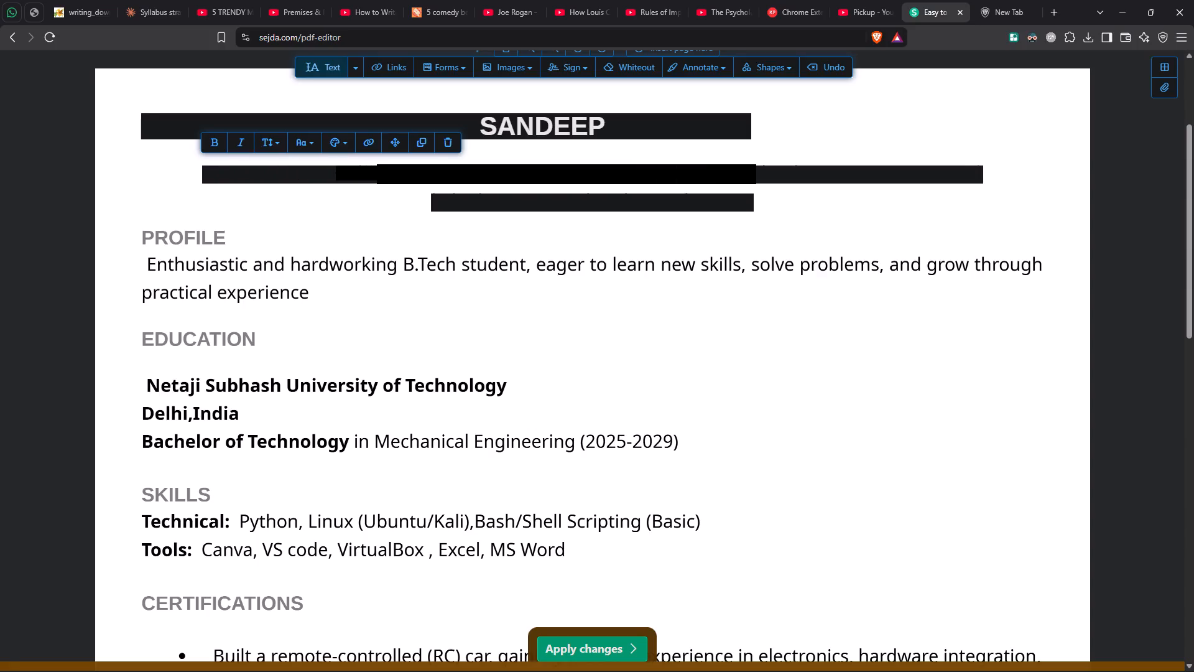
key(space)
Remove the trailing separator after the email address at the end of the contact line.
click(800, 179)
click(757, 168)
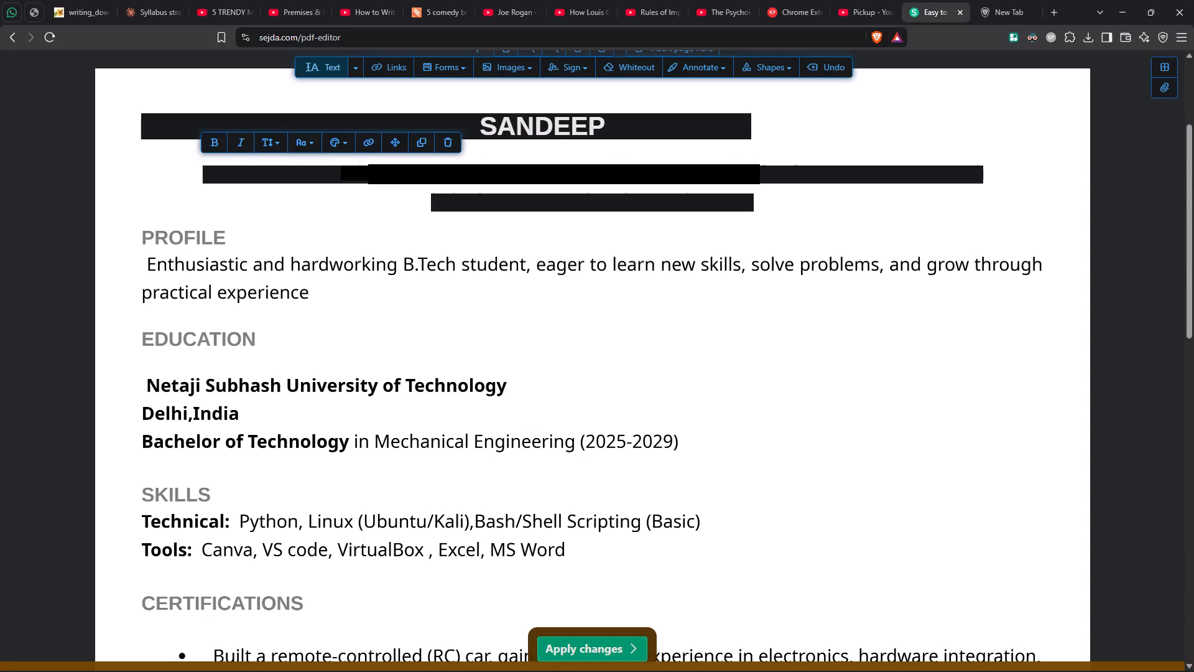
click(757, 168)
key(BackSpace)
key(BackSpace)
Add two more spaces before the phone number to fine-tune the centring of the contact line.
click(338, 175)
key(space)
key(space)
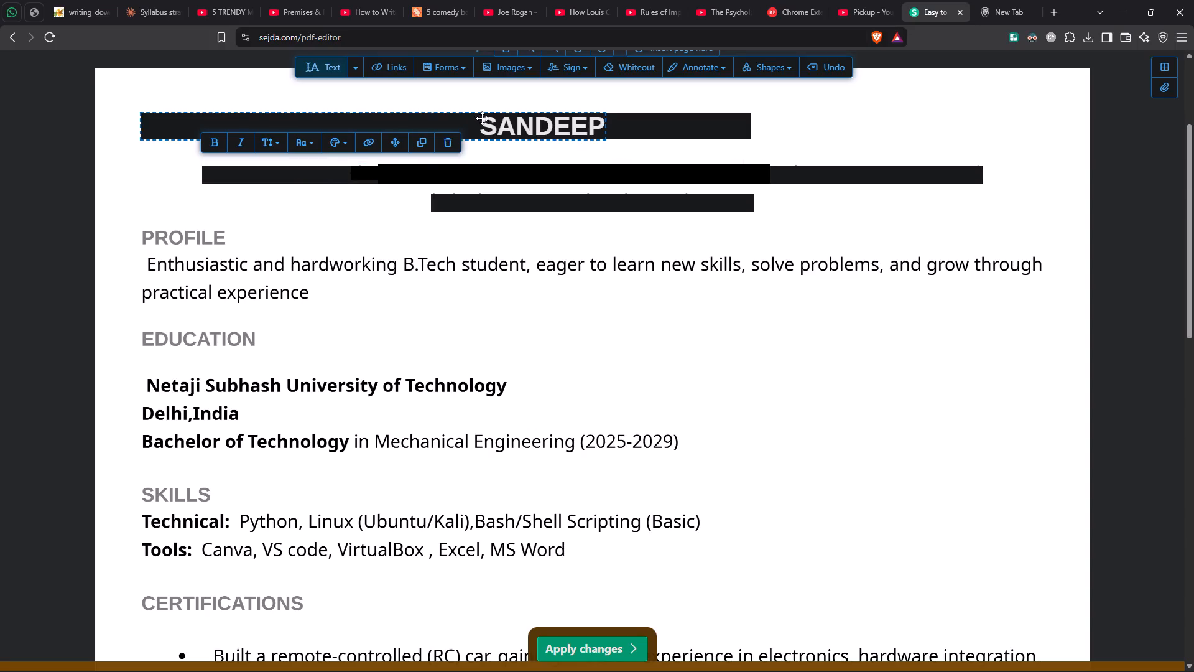
Shift the SANDEEP title with five extra leading spaces so it sits centred above the contact line.
click(478, 123)
click(478, 123)
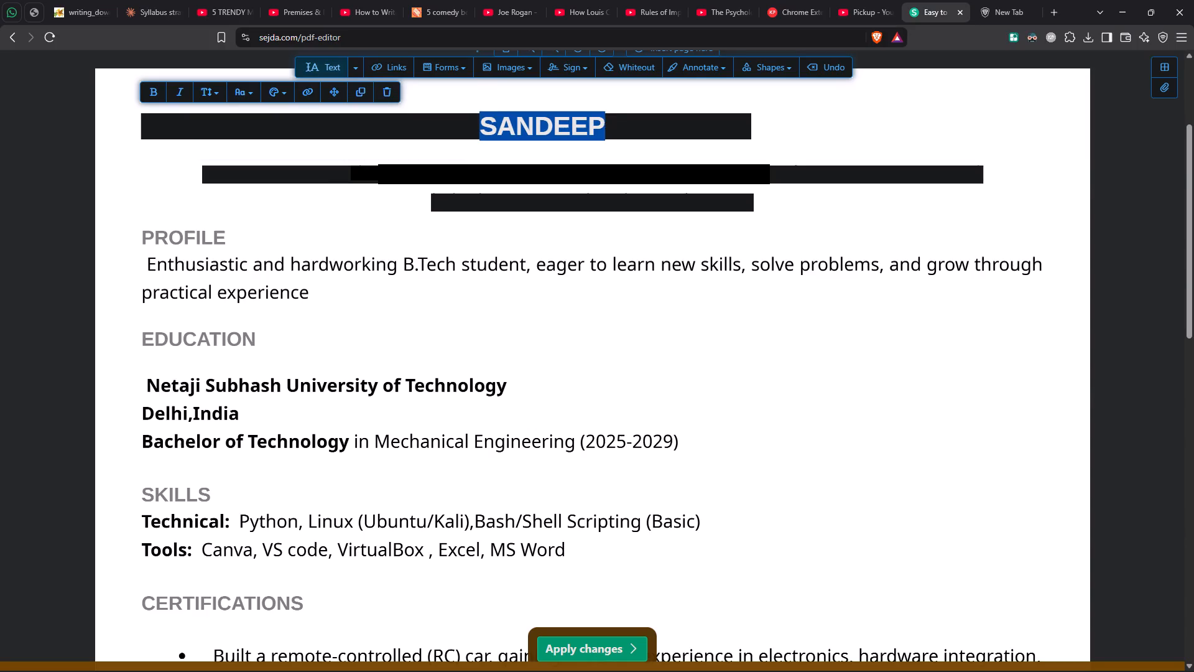
click(479, 122)
key(space)
key(space)
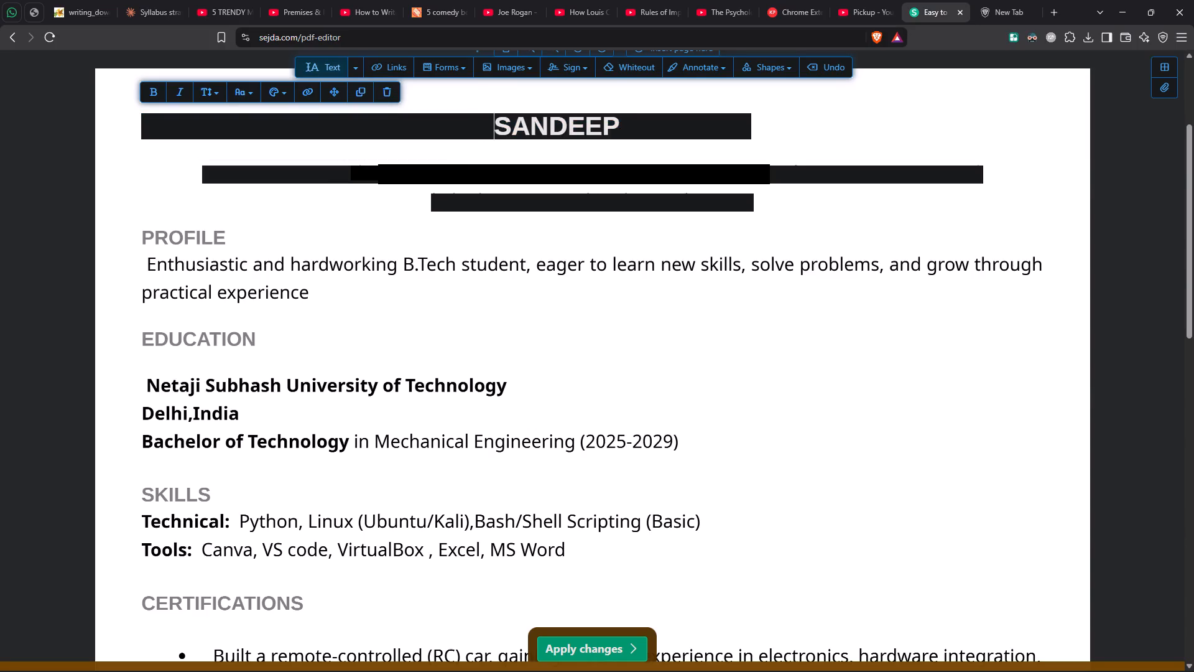
key(space)
key(space)
key(space)
key(space)
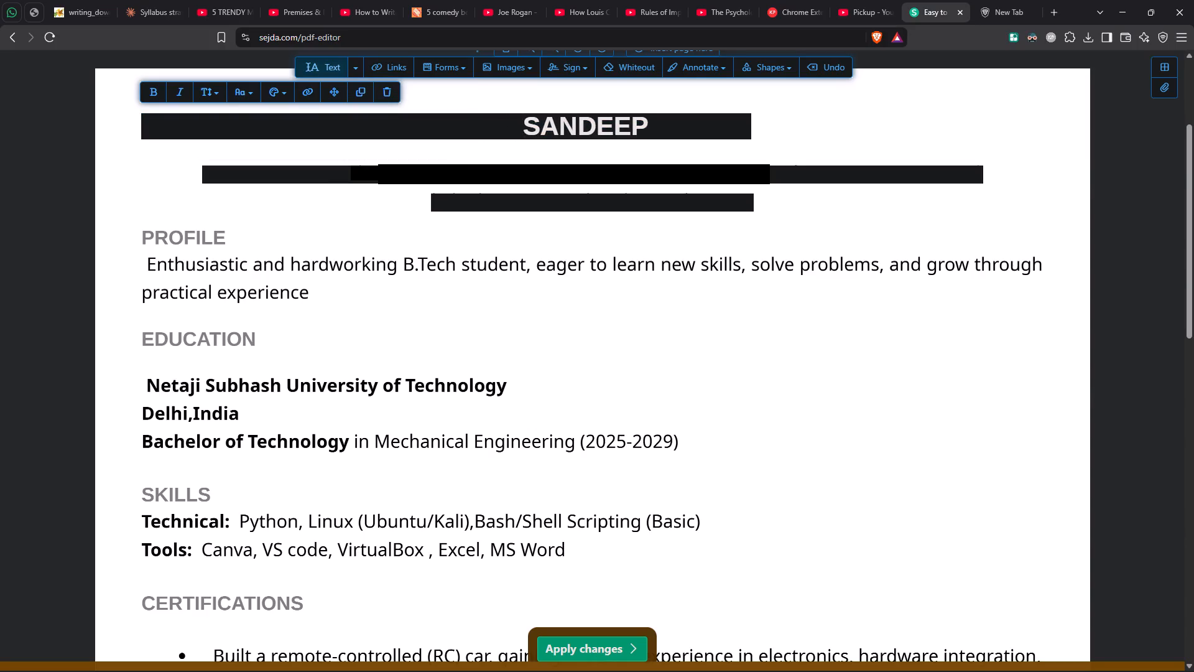
key(BackSpace)
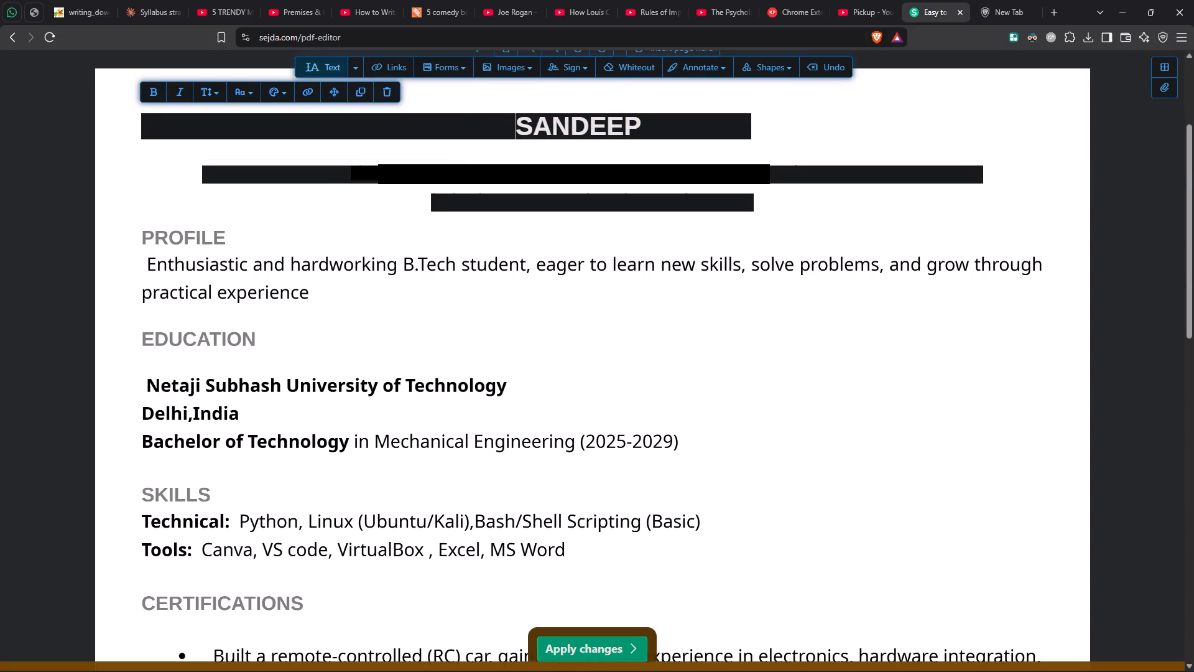
click(624, 330)
key(BackSpace)
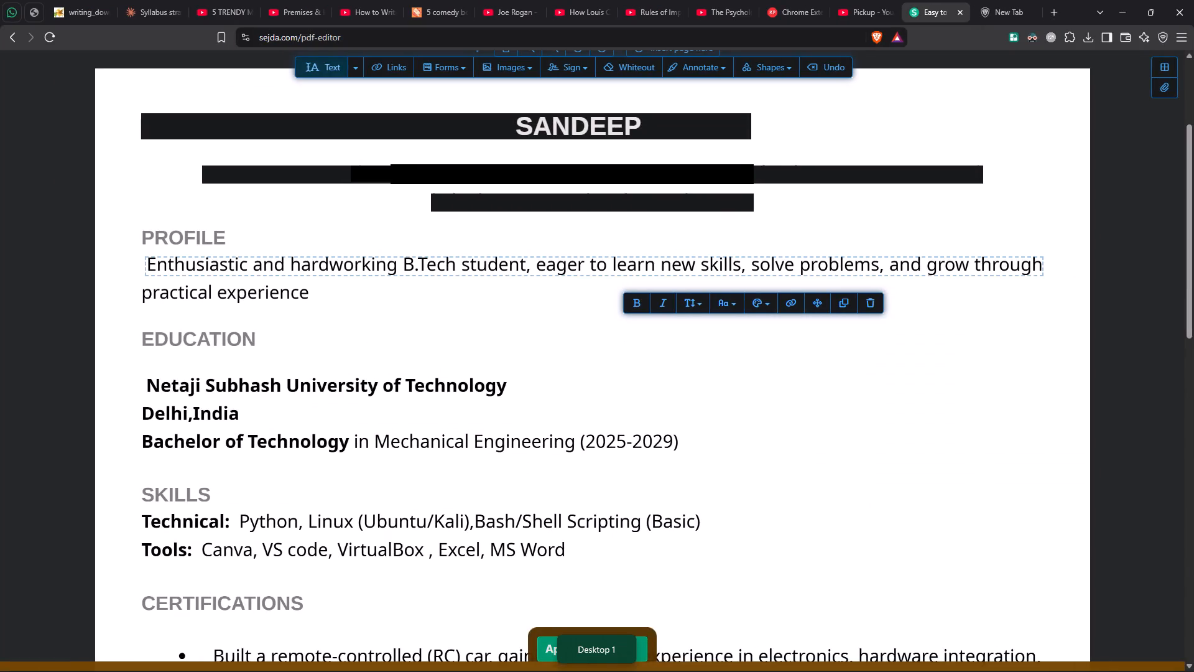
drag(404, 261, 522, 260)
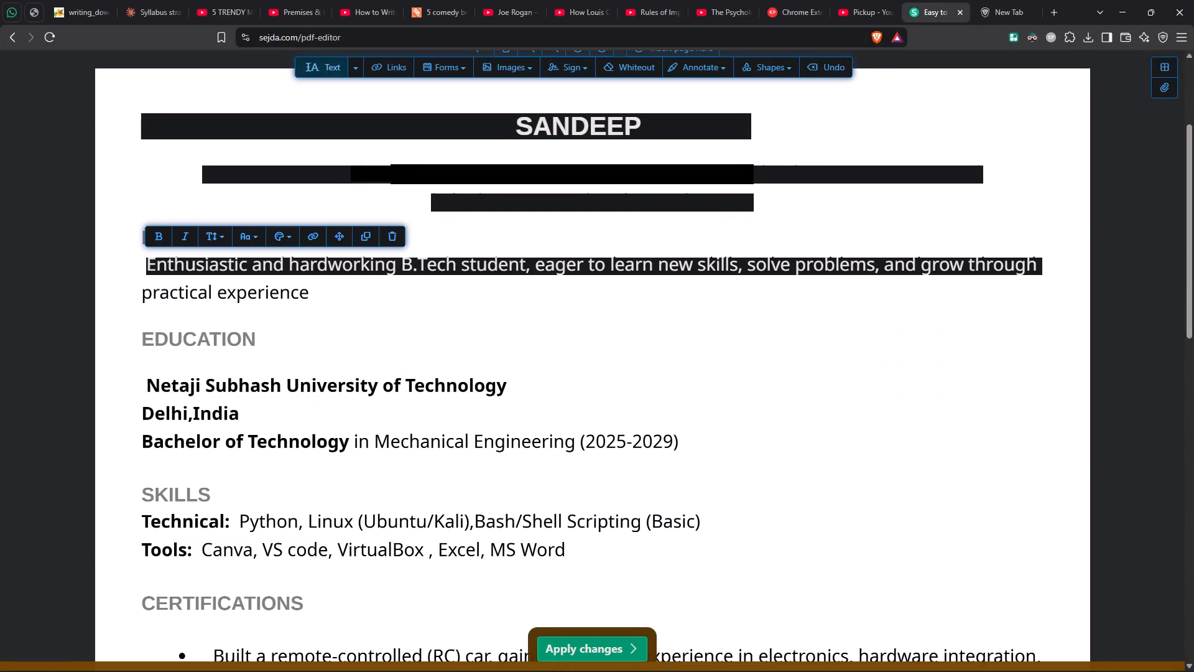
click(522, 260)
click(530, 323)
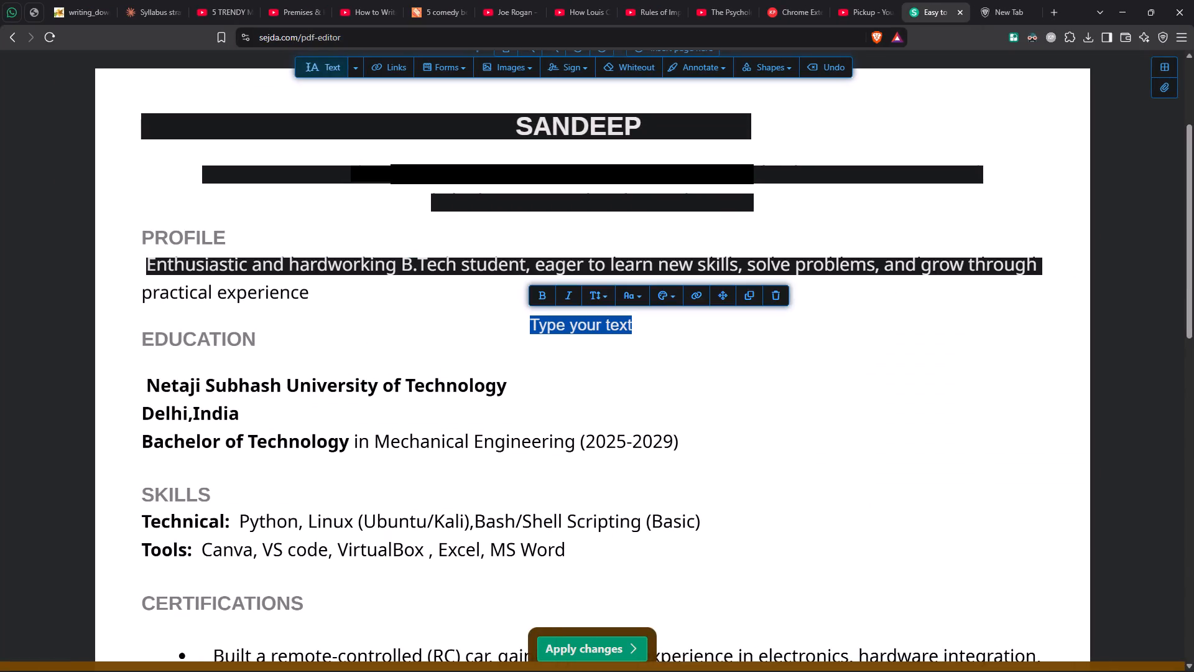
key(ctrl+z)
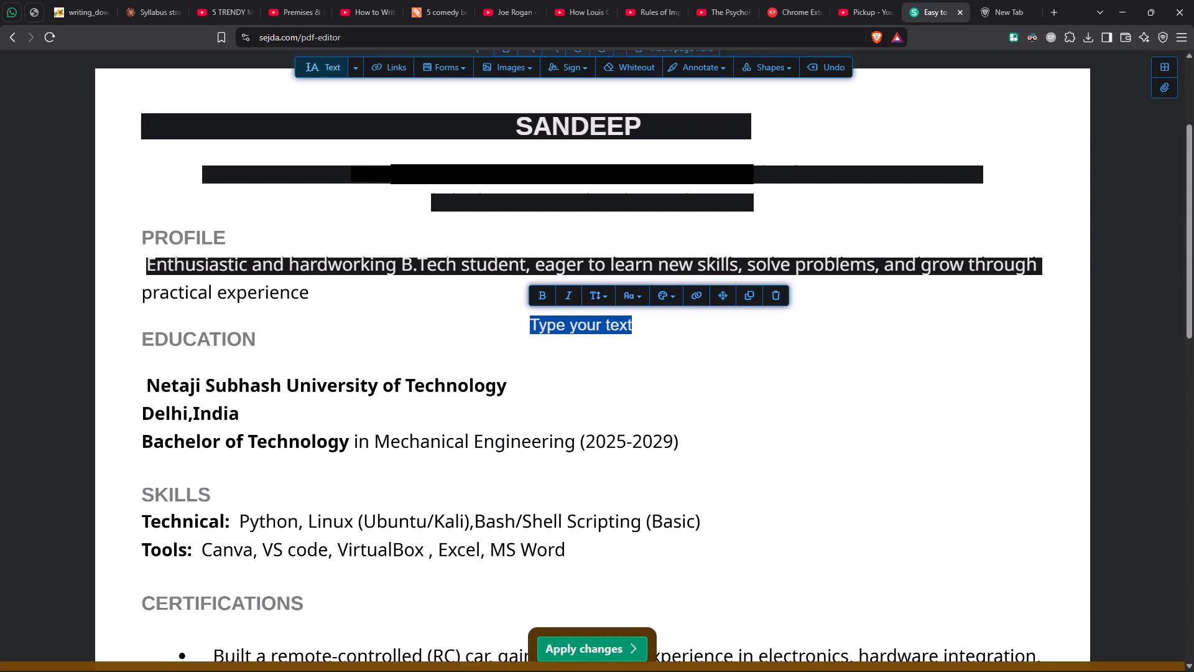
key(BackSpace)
Replace "B.Tech student" with "Individual" in the first line of the PROFILE text.
click(403, 267)
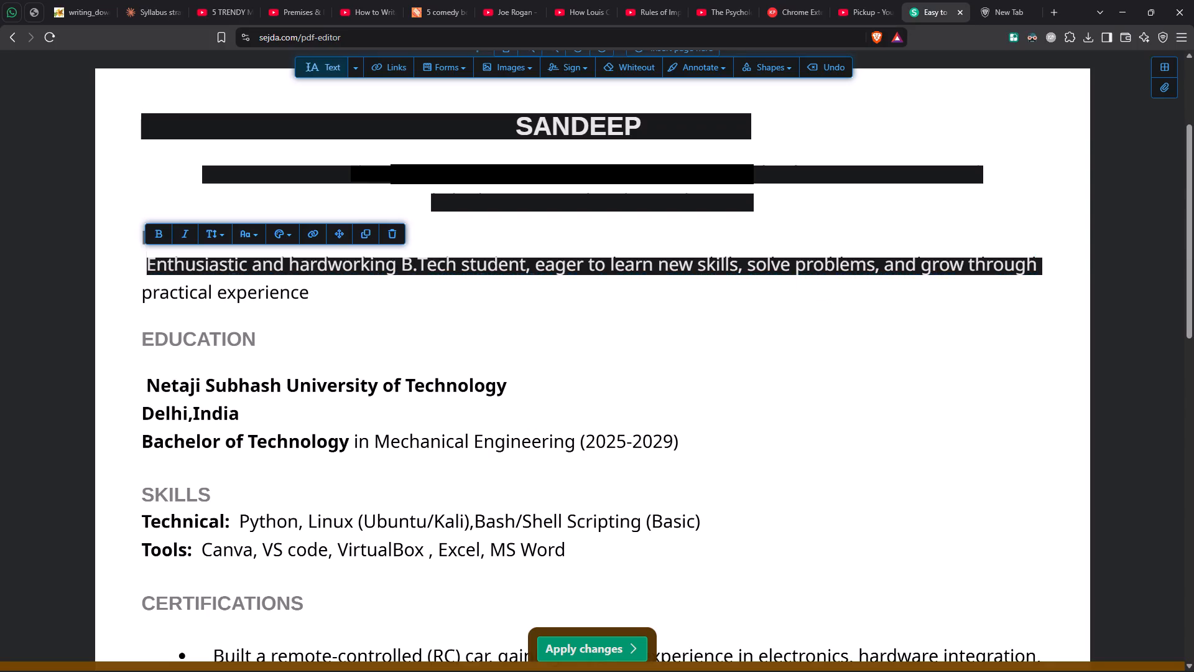
click(400, 263)
key(Delete)
key(Delete)
key(Delete)
key(Delete)
key(Delete)
key(Delete)
key(Delete)
key(Delete)
key(Delete)
key(Delete)
key(Delete)
key(Delete)
key(Delete)
key(Delete)
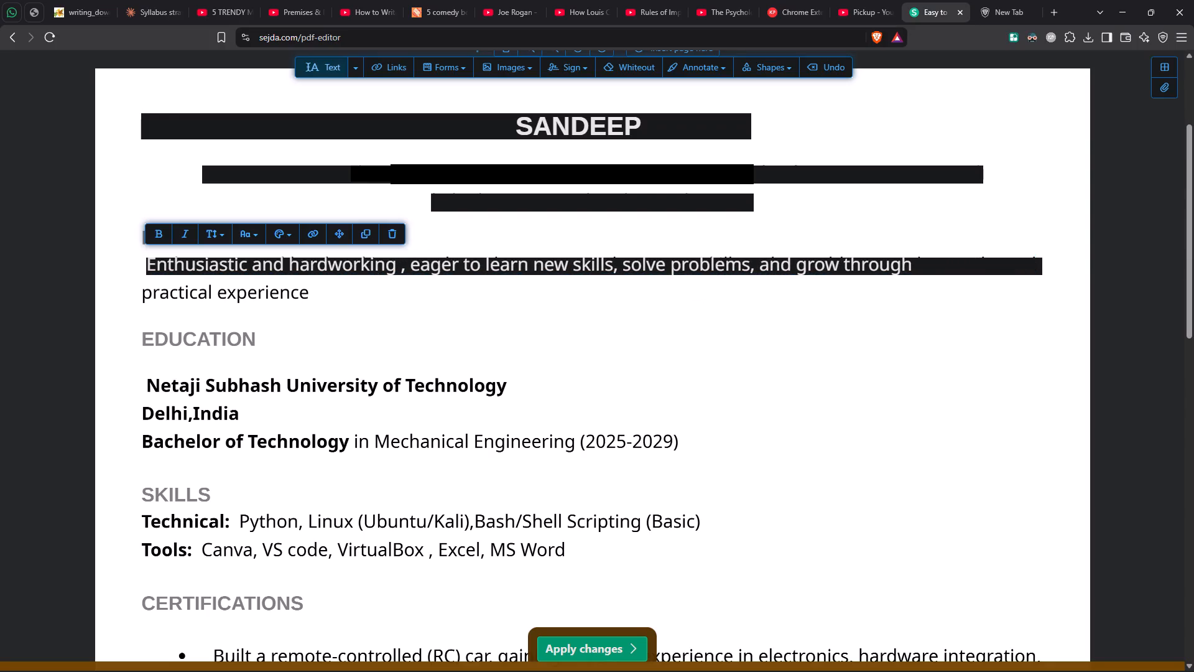
click(400, 263)
ctrl+click(400, 263)
key(shift+i)
key(BackSpace)
text(In)
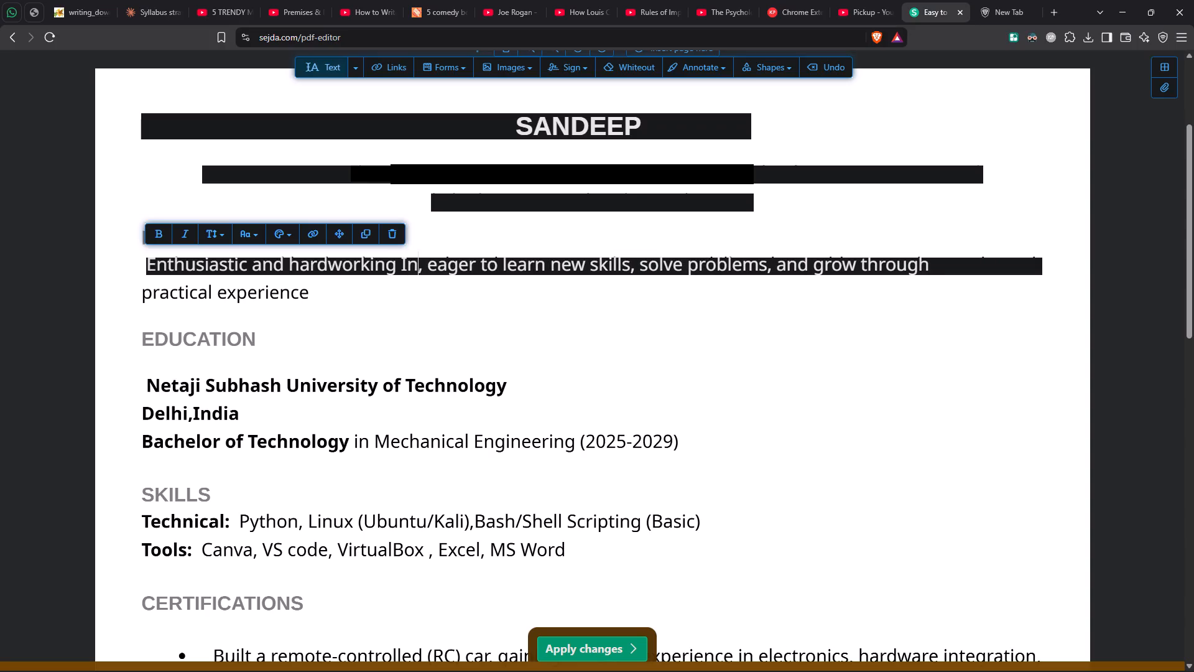
text(divi)
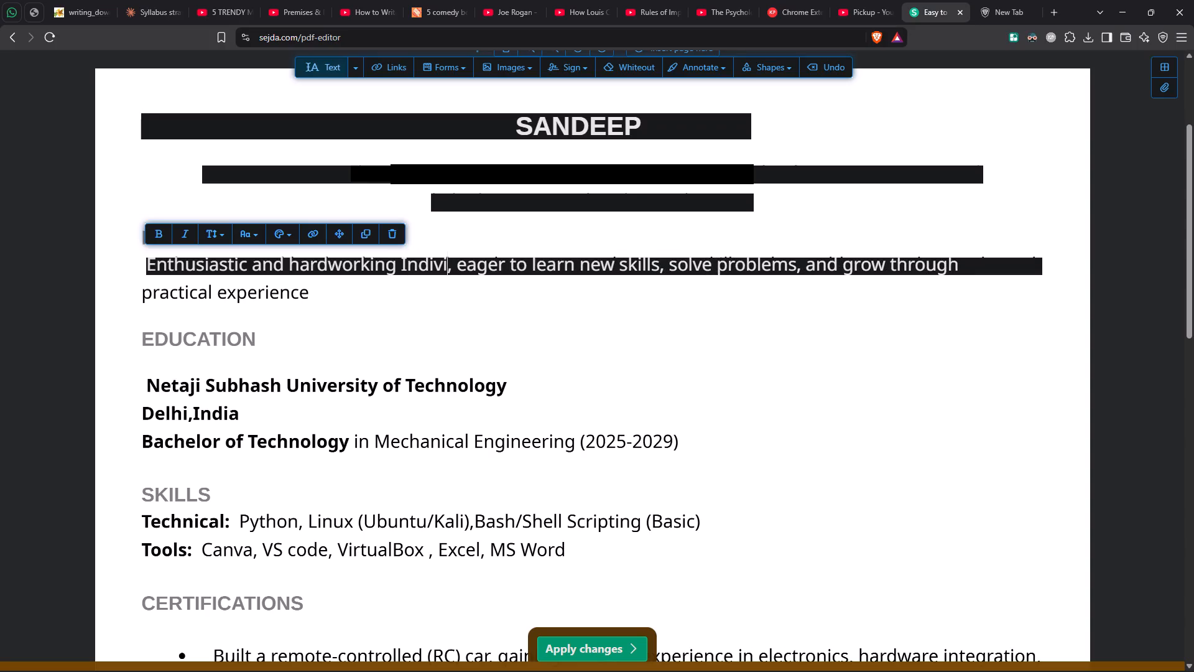
text(dual)
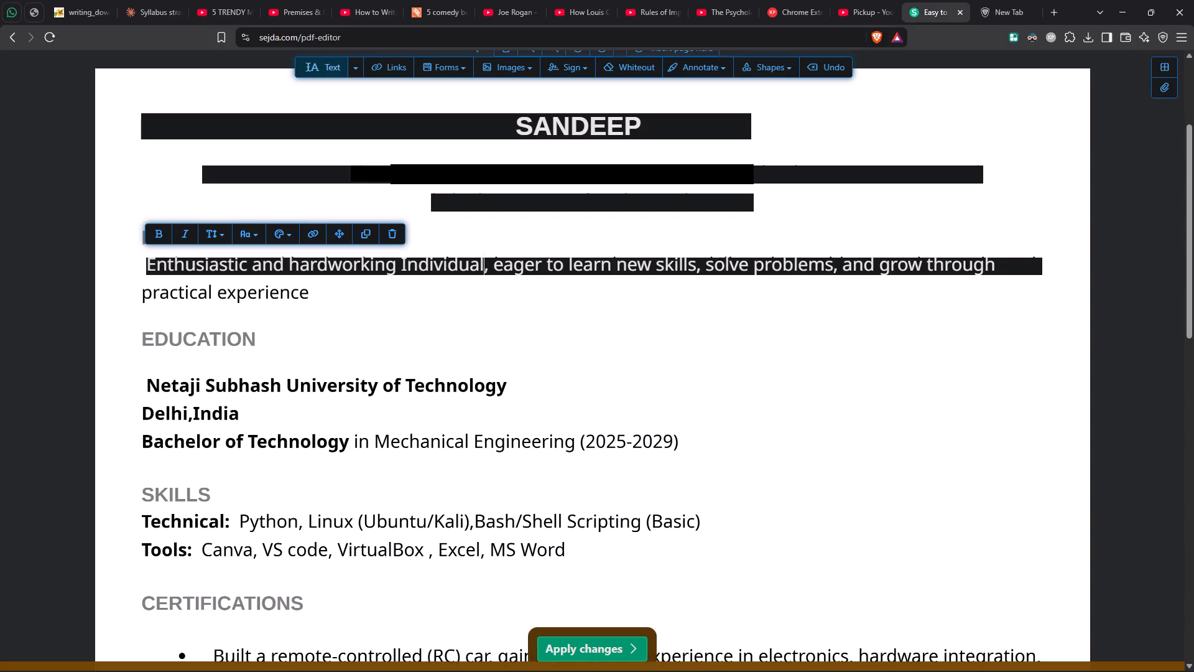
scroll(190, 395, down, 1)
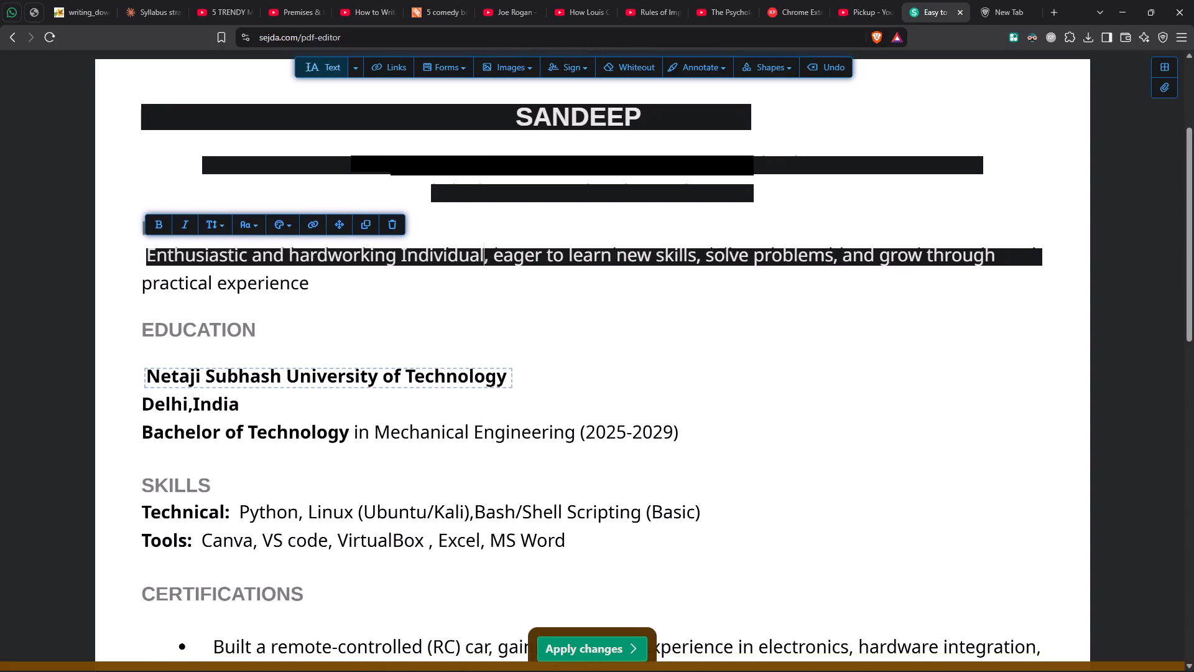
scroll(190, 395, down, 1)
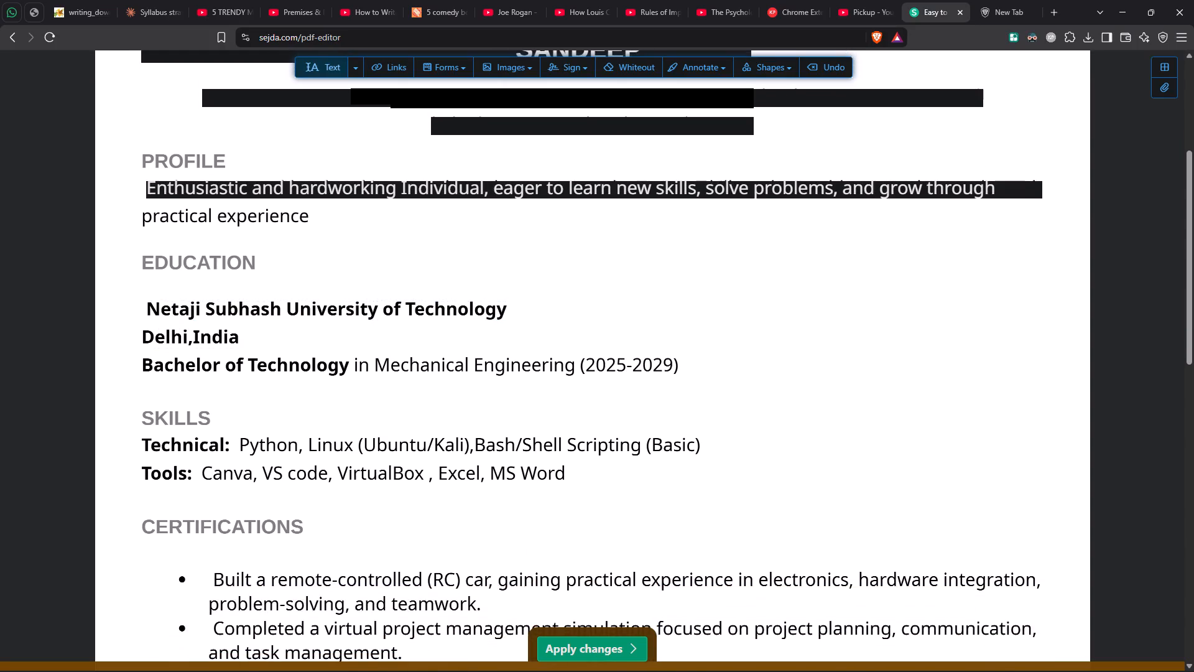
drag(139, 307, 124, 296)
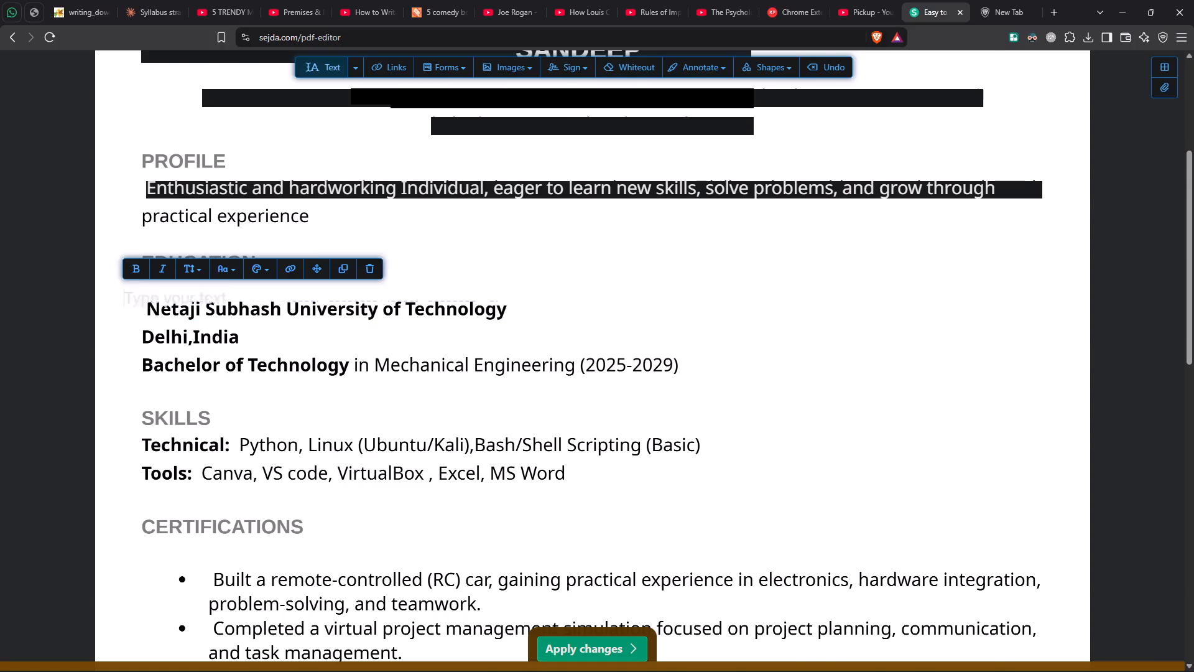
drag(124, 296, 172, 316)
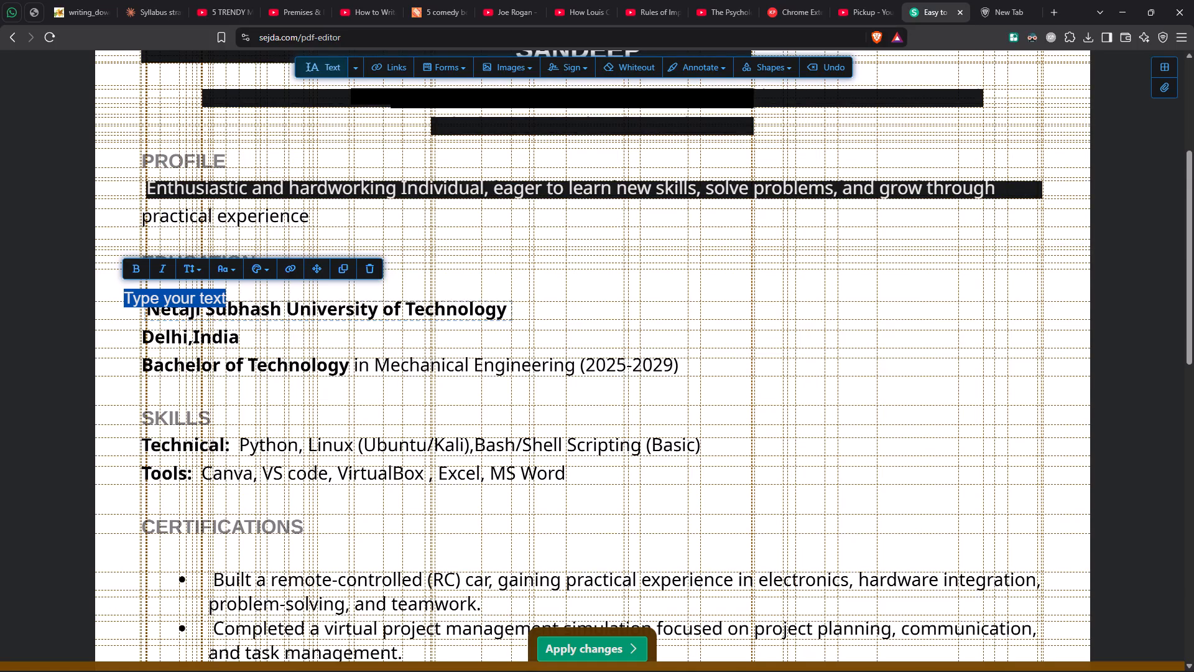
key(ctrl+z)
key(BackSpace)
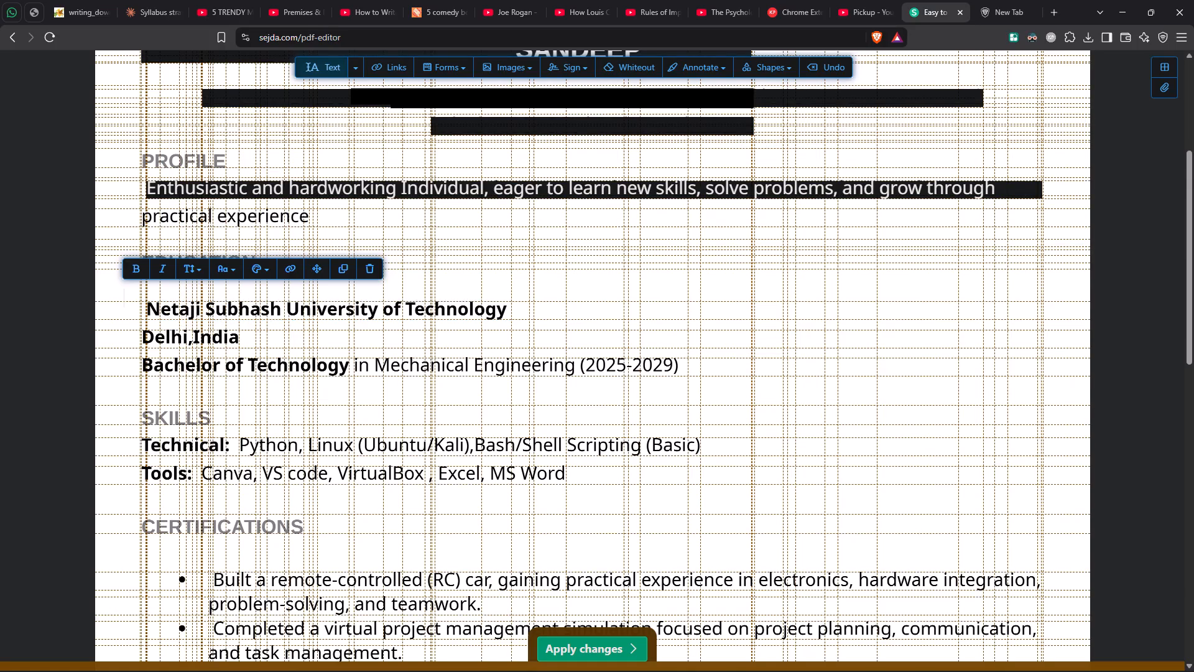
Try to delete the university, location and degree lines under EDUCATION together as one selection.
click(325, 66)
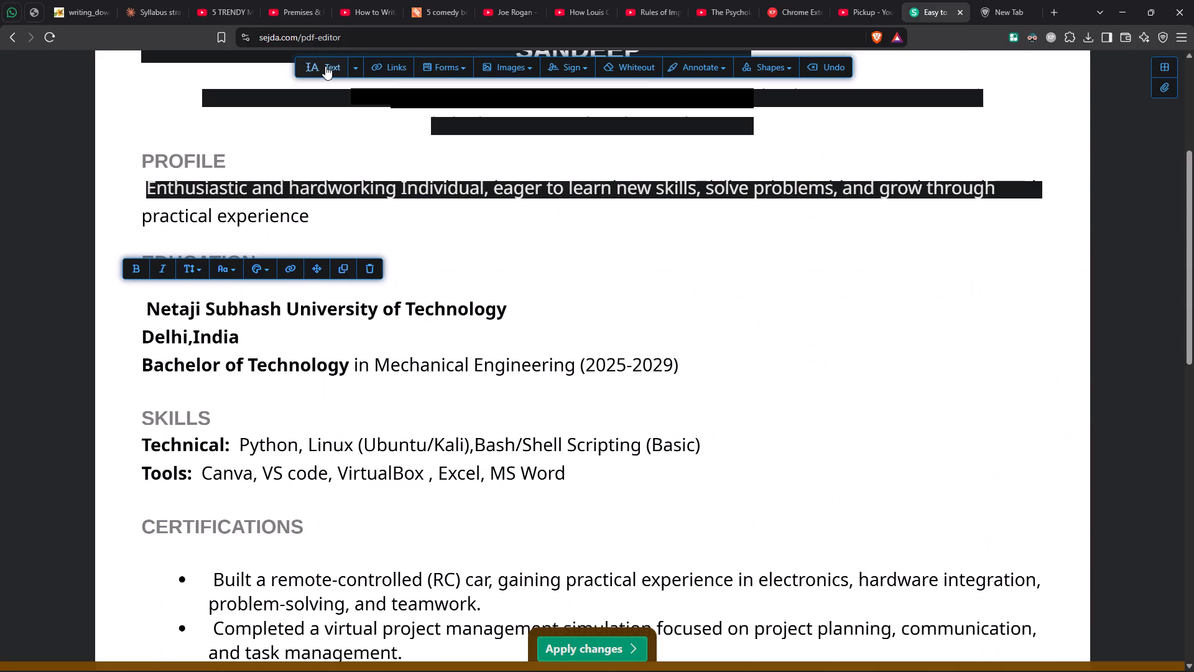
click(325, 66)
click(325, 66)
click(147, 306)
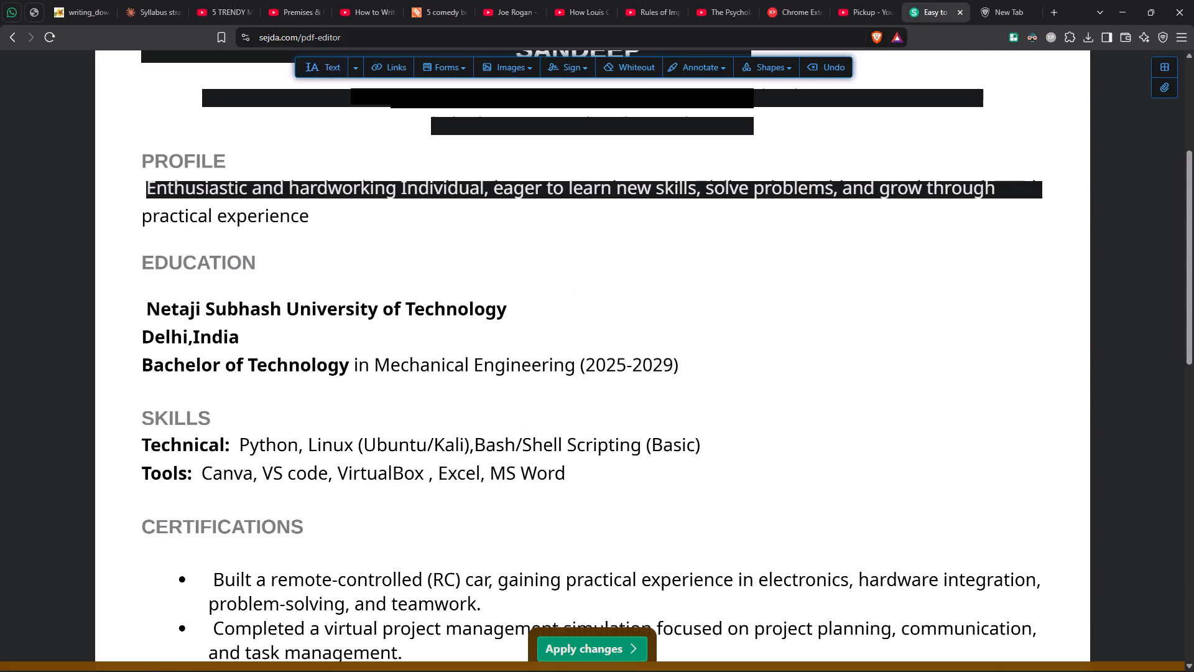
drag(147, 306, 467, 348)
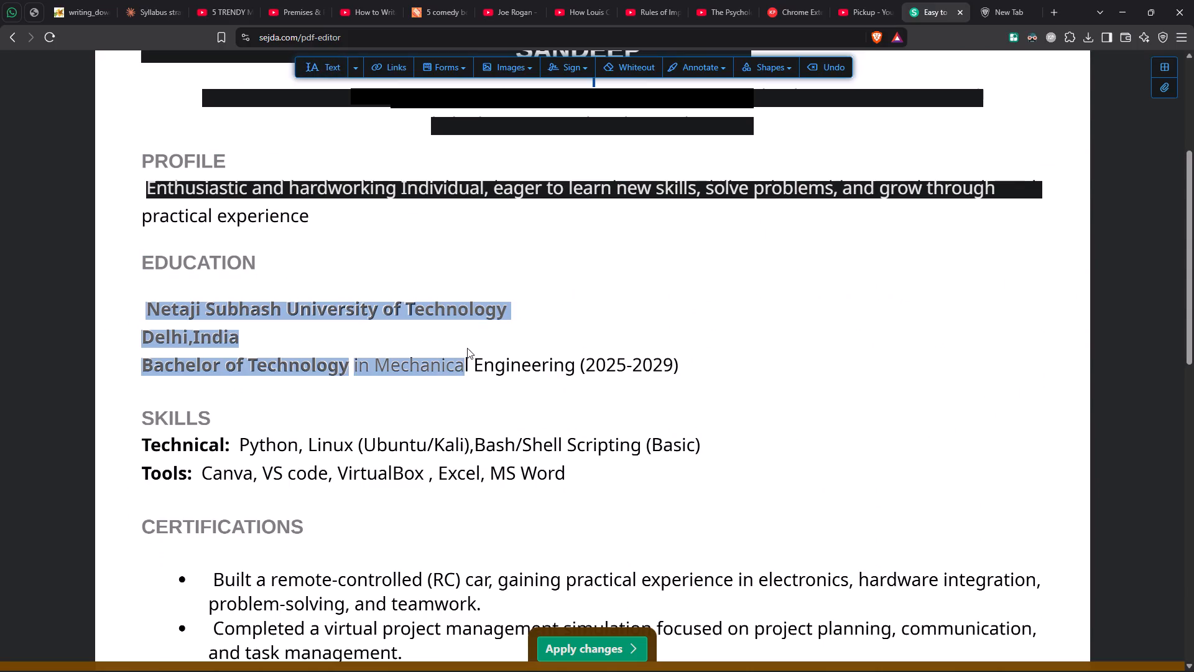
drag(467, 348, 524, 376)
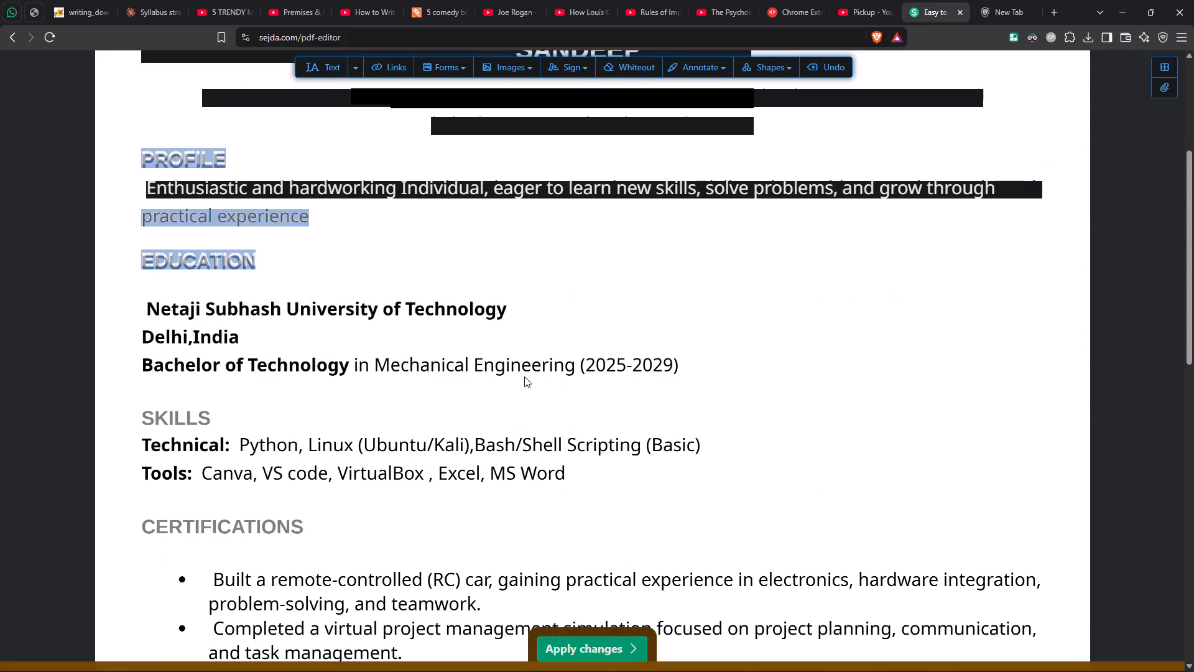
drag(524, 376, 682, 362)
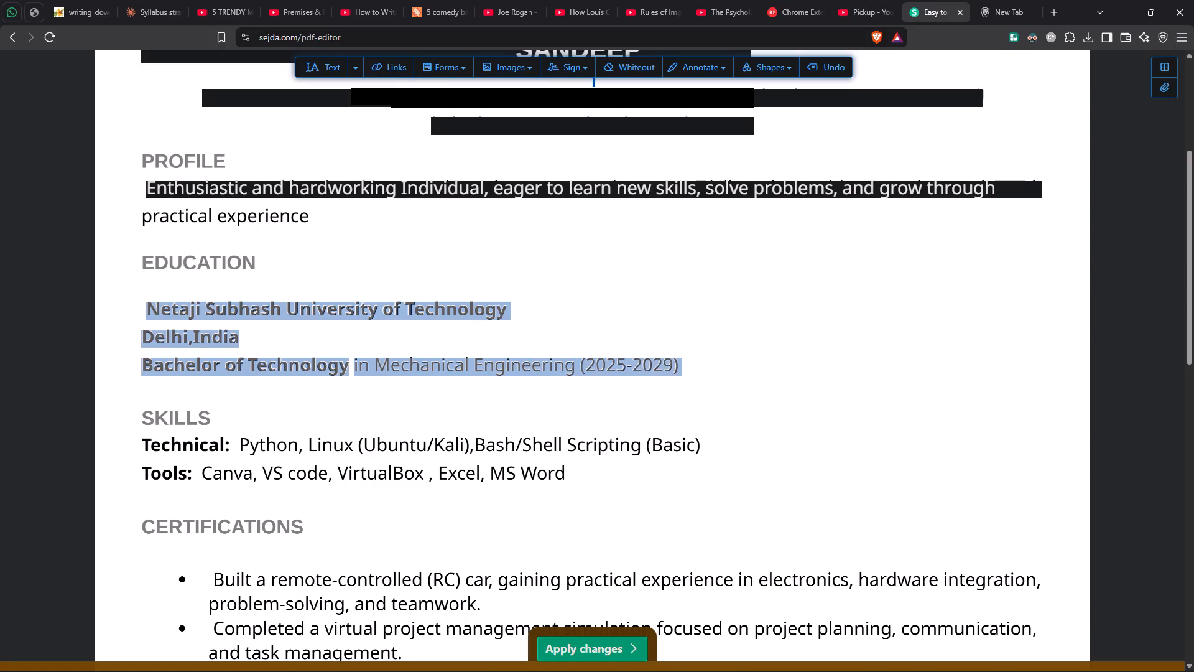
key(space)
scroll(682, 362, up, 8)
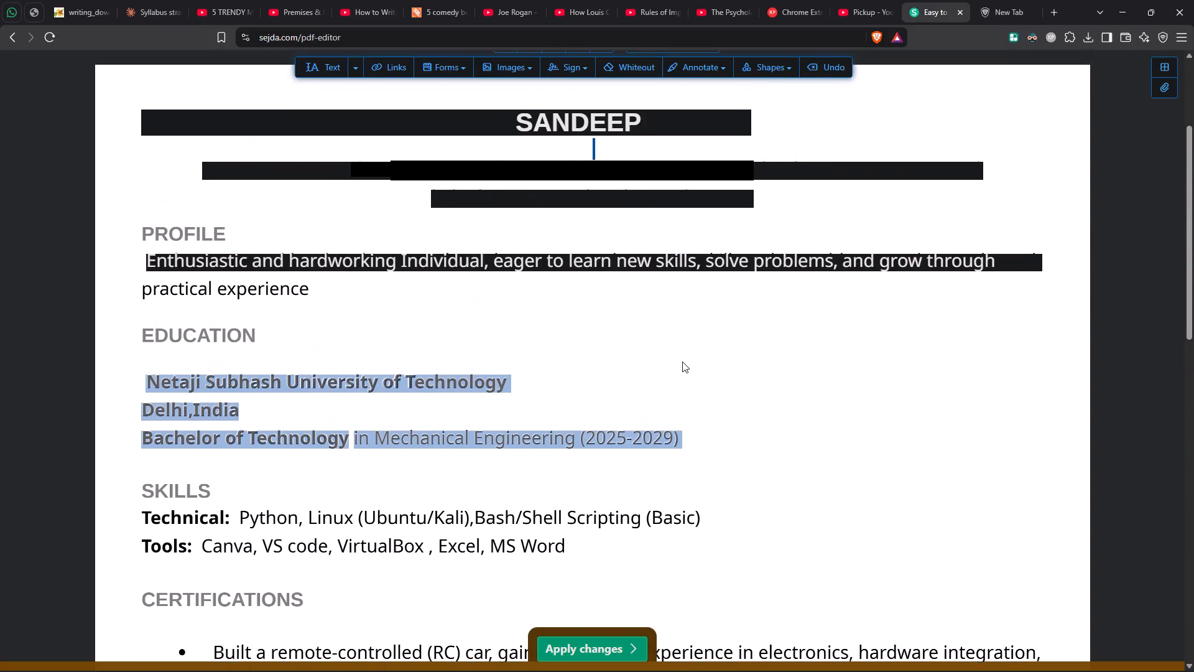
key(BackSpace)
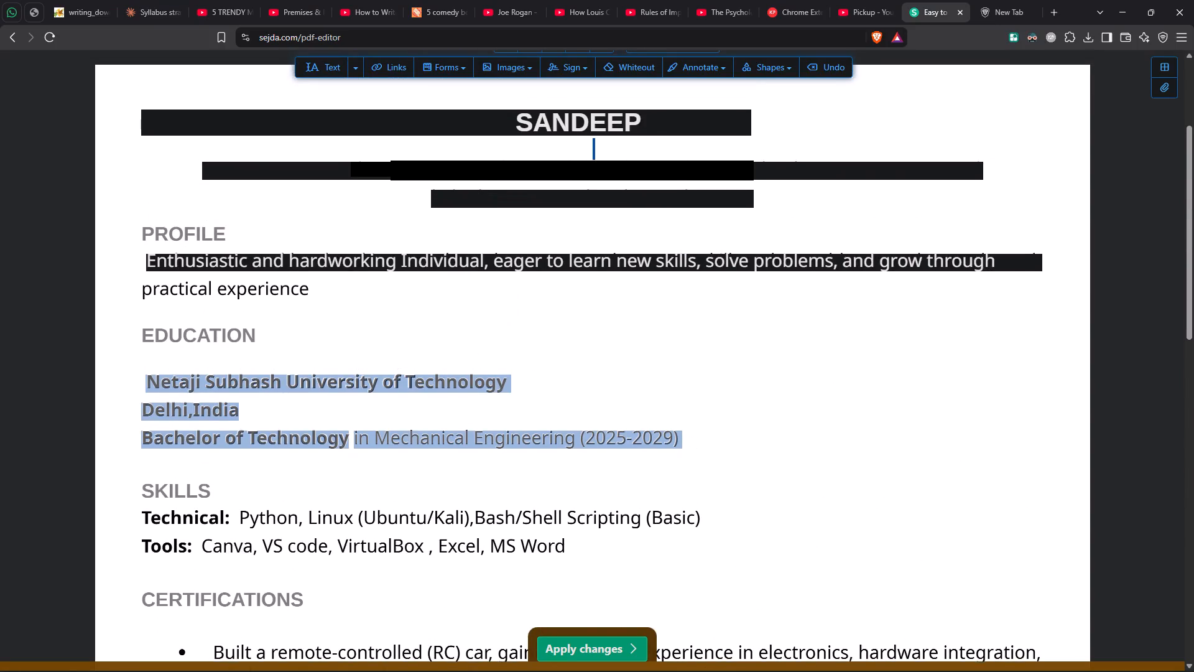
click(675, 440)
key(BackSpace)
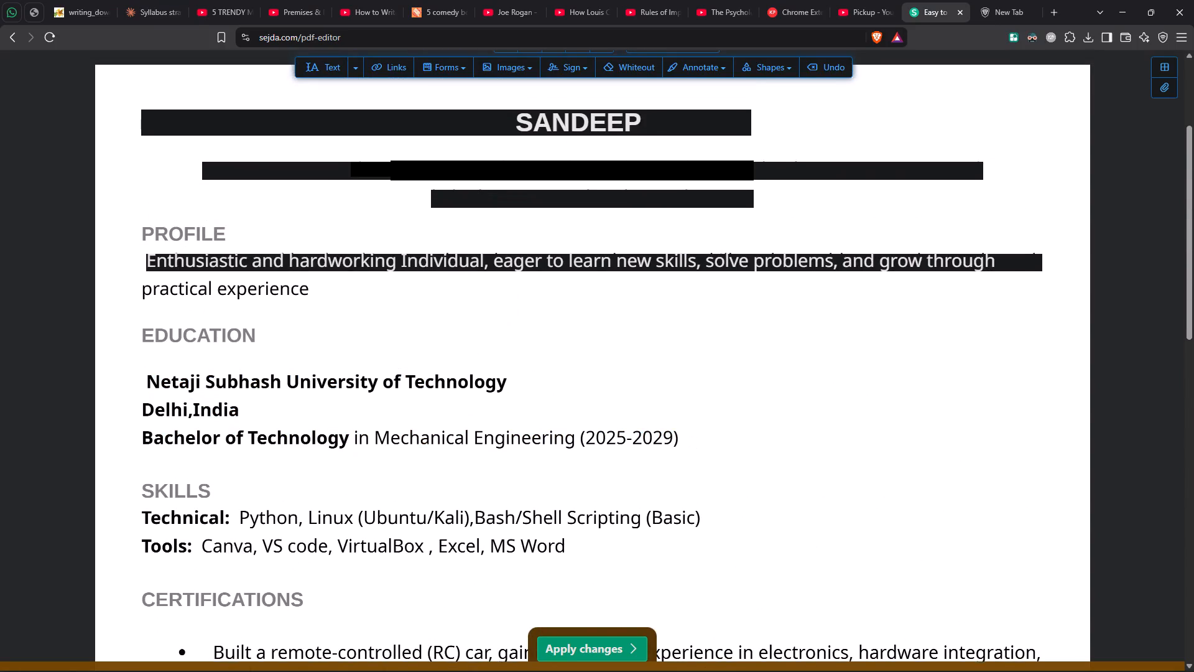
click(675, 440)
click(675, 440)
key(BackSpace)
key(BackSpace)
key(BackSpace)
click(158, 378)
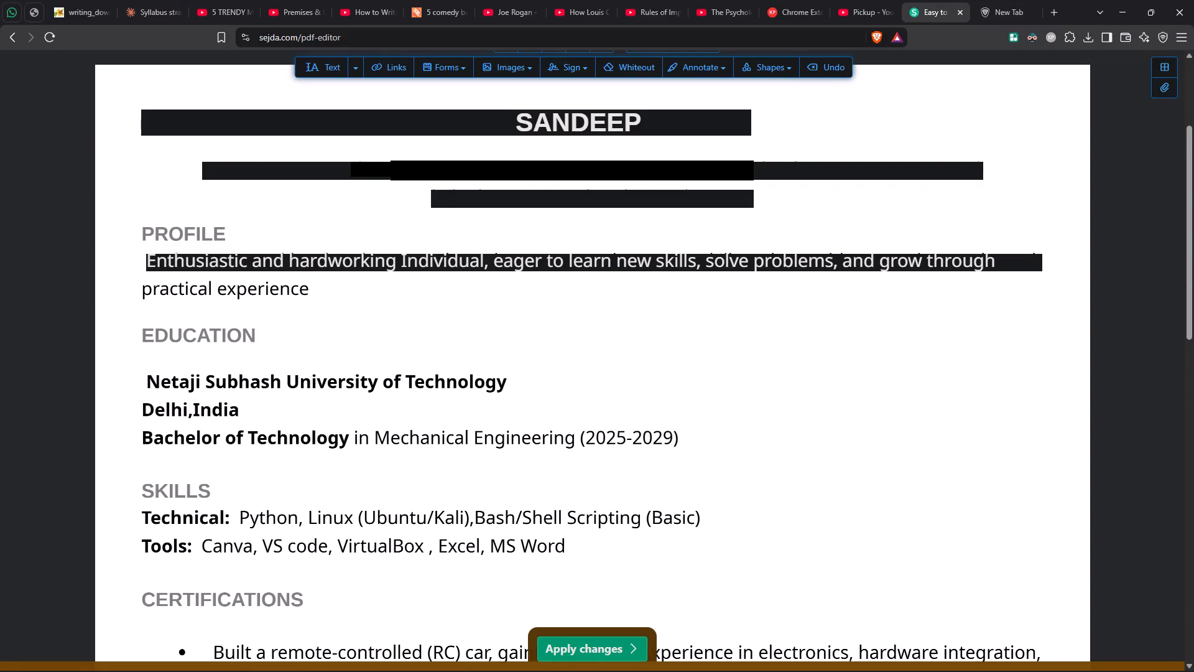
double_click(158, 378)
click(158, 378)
Delete the "Netaji Subhash University of Technology" text from the first line under EDUCATION.
click(323, 69)
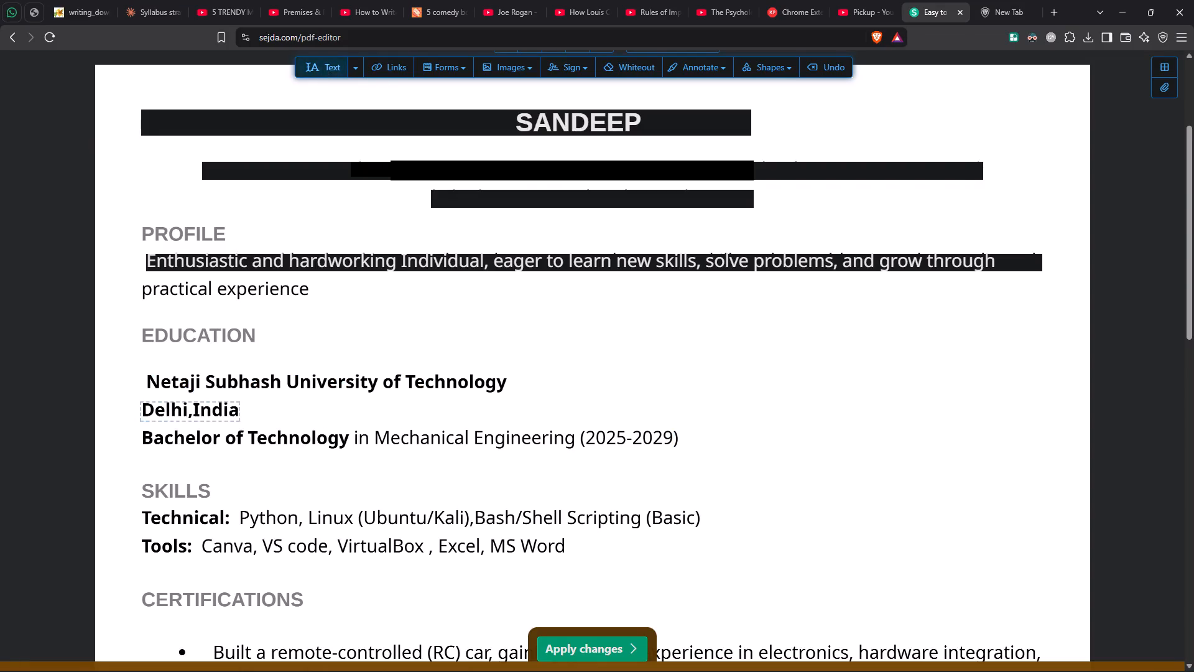
click(157, 383)
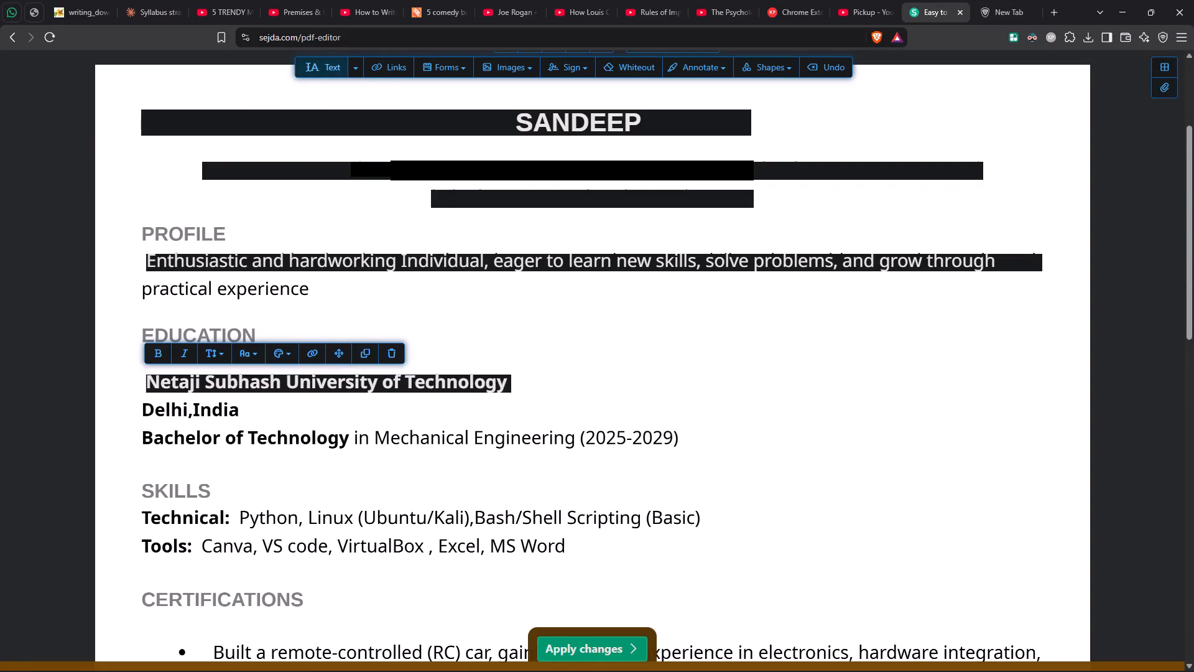
key(space)
key(Delete)
key(Delete)
key(Delete)
key(Delete)
key(Delete)
key(Delete)
key(Delete)
key(Delete)
key(Delete)
key(Delete)
key(Delete)
key(Delete)
key(Delete)
key(Delete)
key(Delete)
key(Delete)
key(Delete)
key(Delete)
key(Delete)
key(Delete)
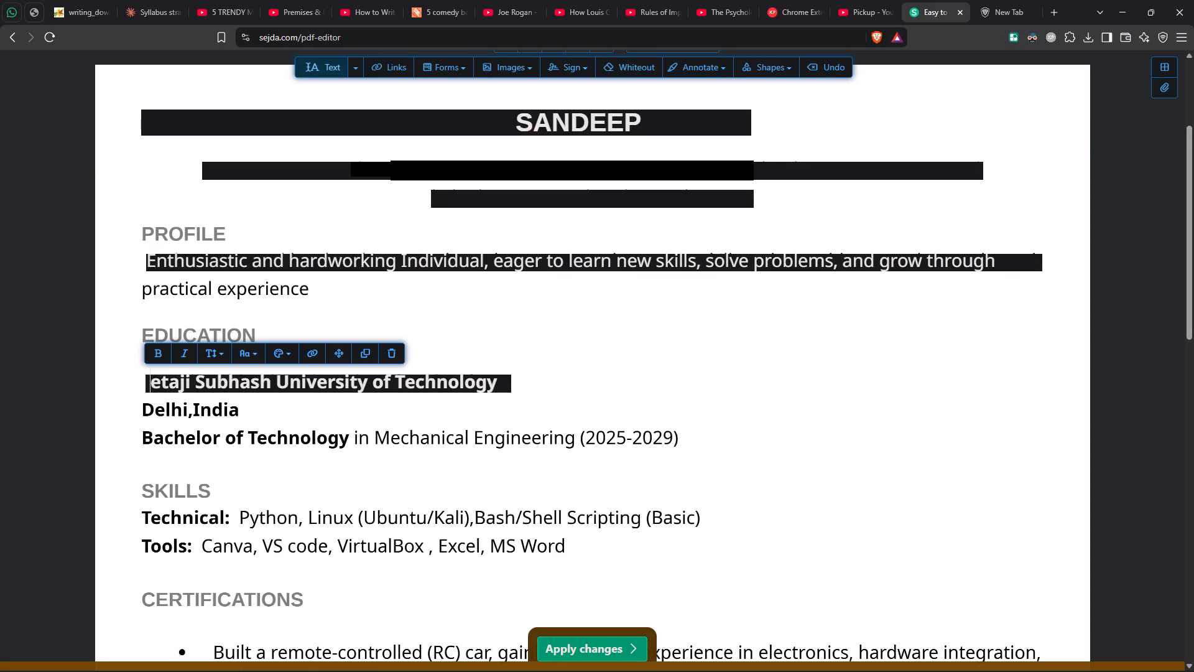
key(Delete)
key(Delete)
key(Delete)
key(Delete)
key(Delete)
key(Delete)
key(Delete)
key(Delete)
key(Delete)
key(Delete)
key(Delete)
key(Delete)
key(Delete)
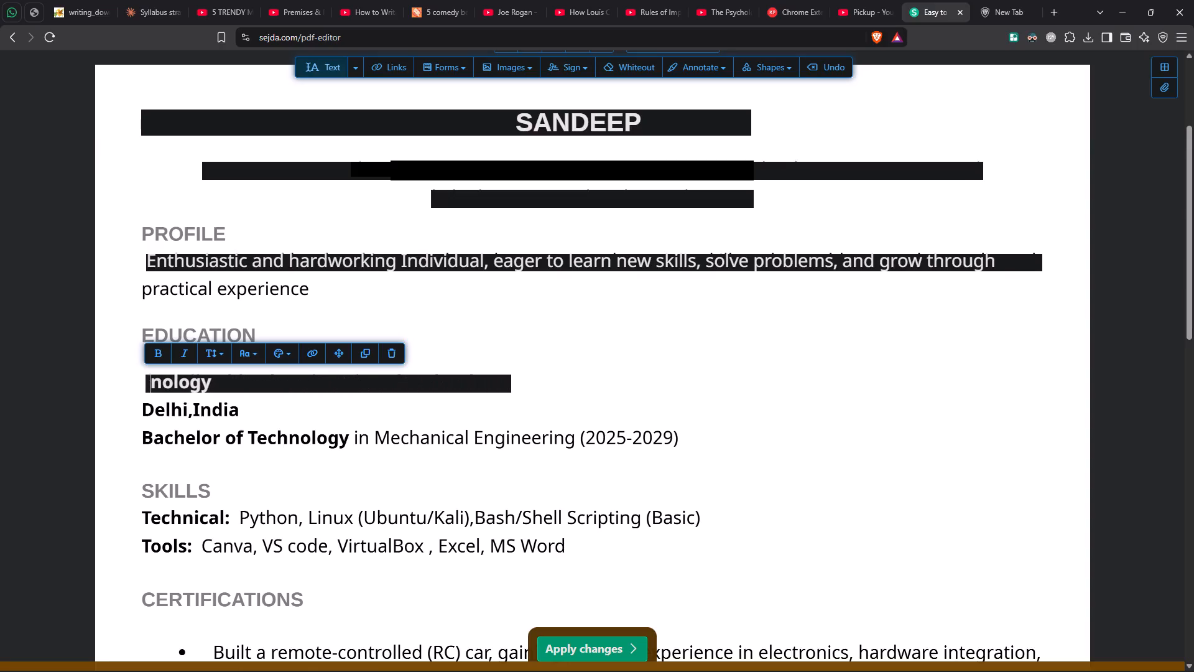
Enter "Sarvodaya Coed Vidyalya" as the institution name on the emptied first line under EDUCATION.
text(sa==)
key(BackSpace)
key(BackSpace)
key(BackSpace)
key(BackSpace)
text(Sa)
key(r)
text(vo)
text(dy)
key(BackSpace)
text(aya)
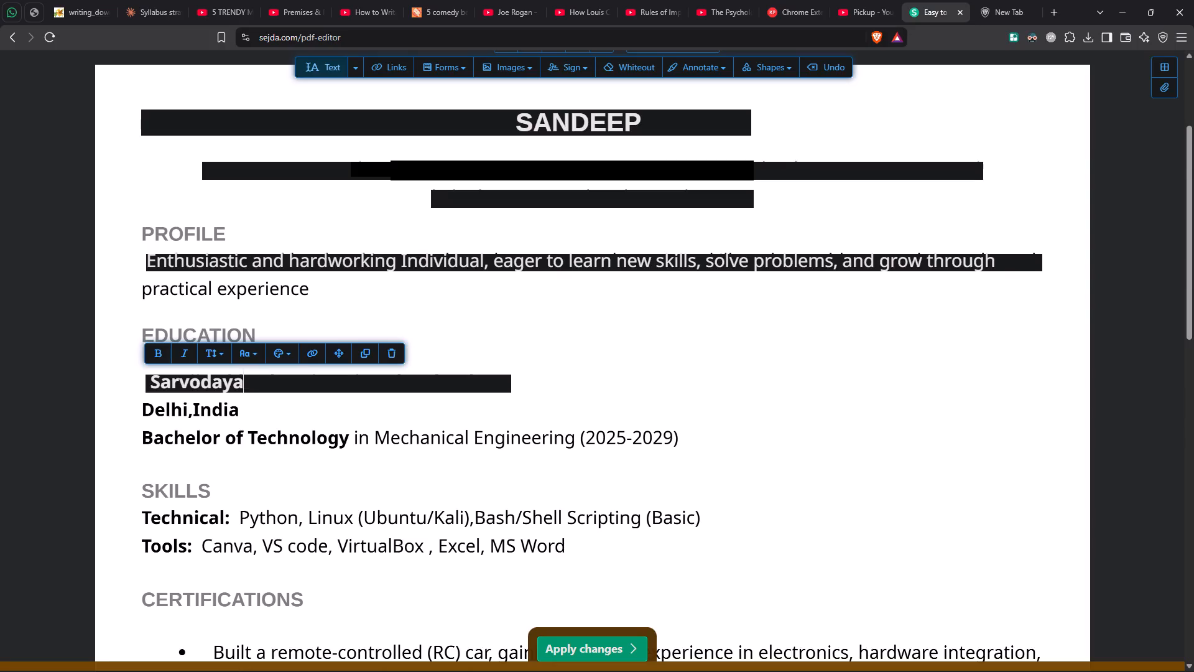
key(space)
text(CO)
key(BackSpace)
text(ed)
key(BackSpace)
key(BackSpace)
text(oed)
key(space)
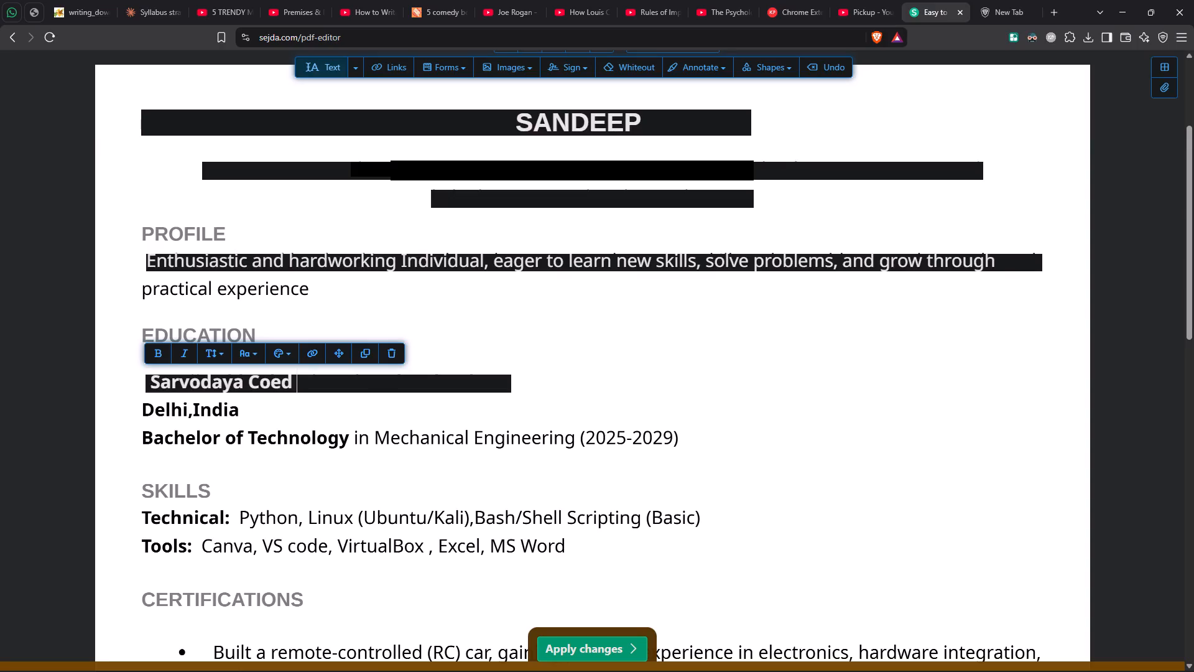
text(Vid)
text(ya)
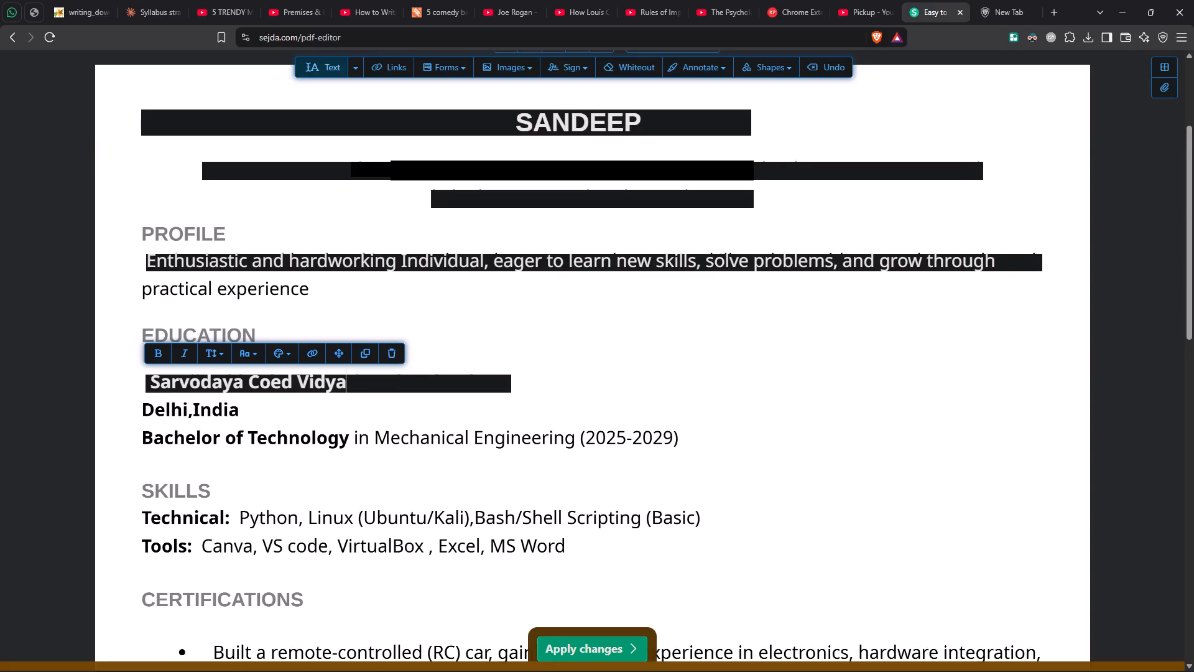
text(laya)
key(Left)
key(Left)
key(Left)
key(Delete)
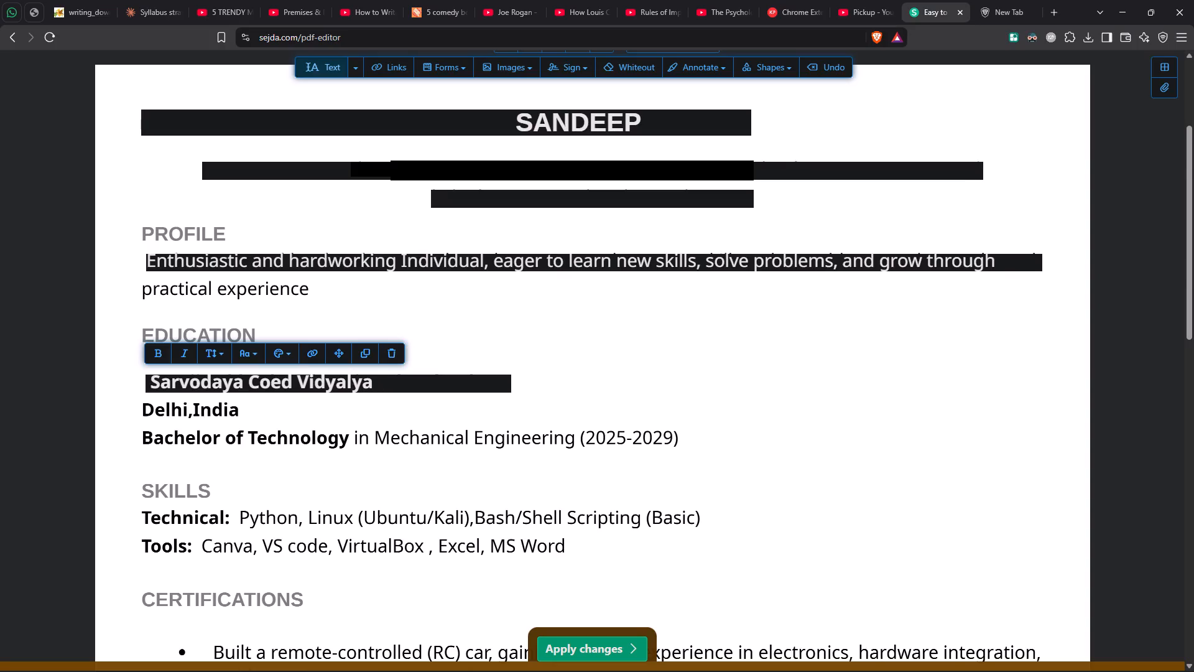
click(332, 472)
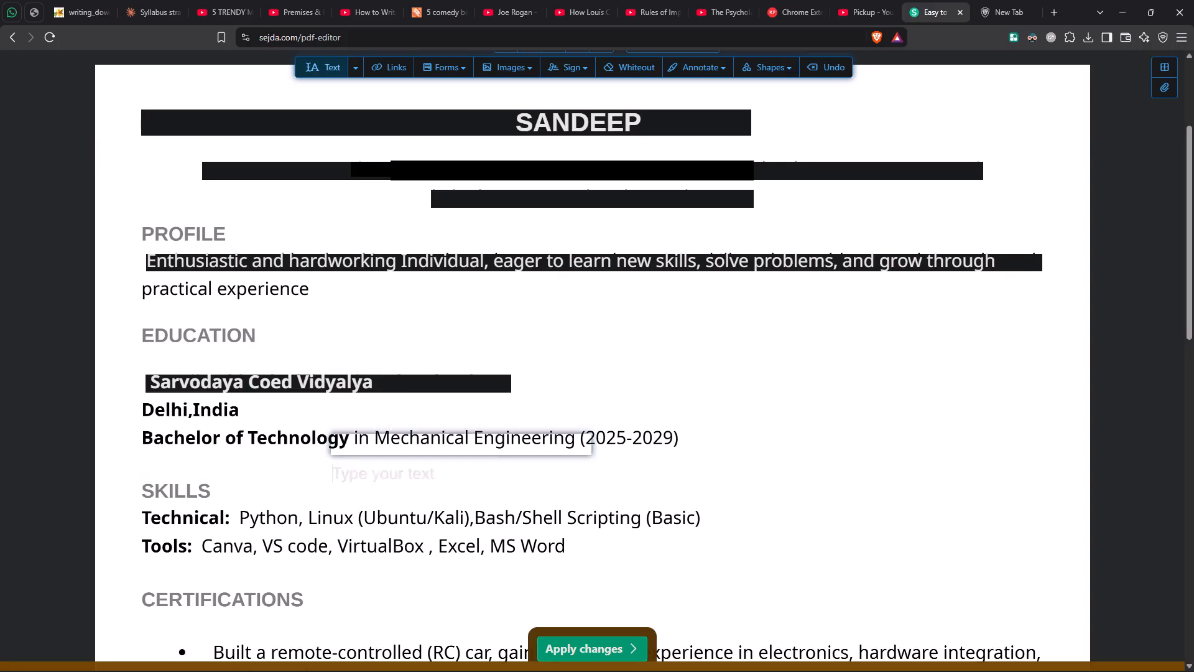
Delete the bold "Bachelor of Technology" text from the degree line under EDUCATION.
click(177, 441)
key(BackSpace)
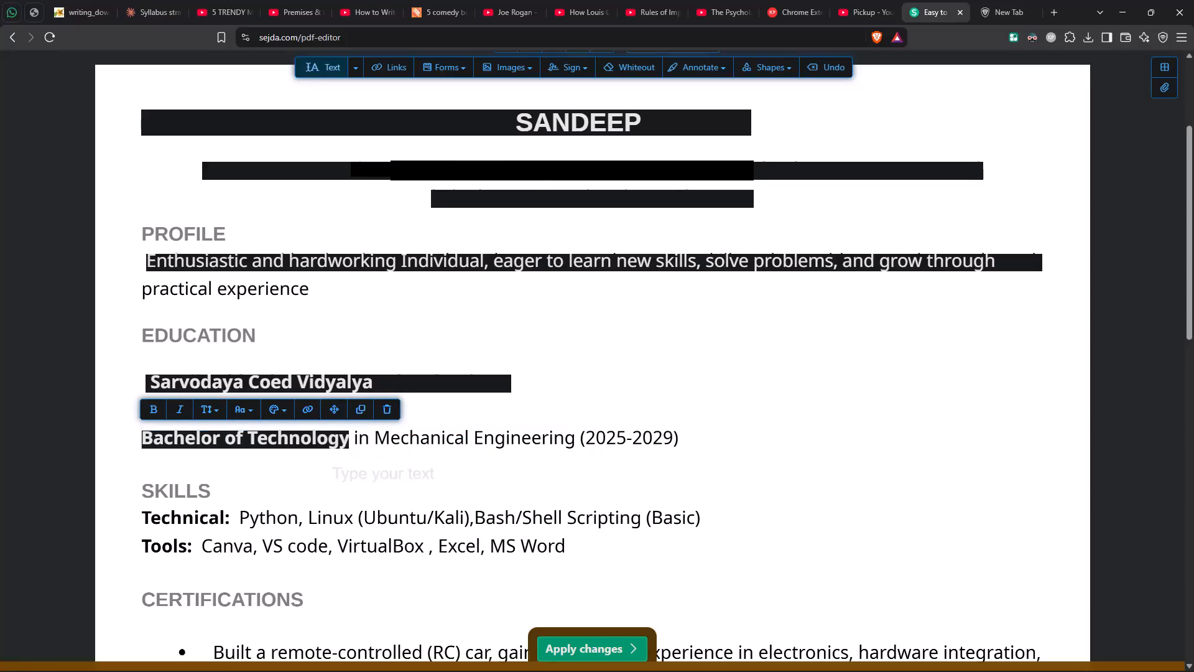
key(Delete)
key(Delete)
key(Delete)
key(Delete)
key(Delete)
key(Delete)
key(Delete)
key(Delete)
key(Delete)
key(Delete)
key(Delete)
key(Delete)
key(Delete)
key(Delete)
key(Delete)
key(Delete)
key(Delete)
key(Delete)
key(Delete)
key(Delete)
key(Delete)
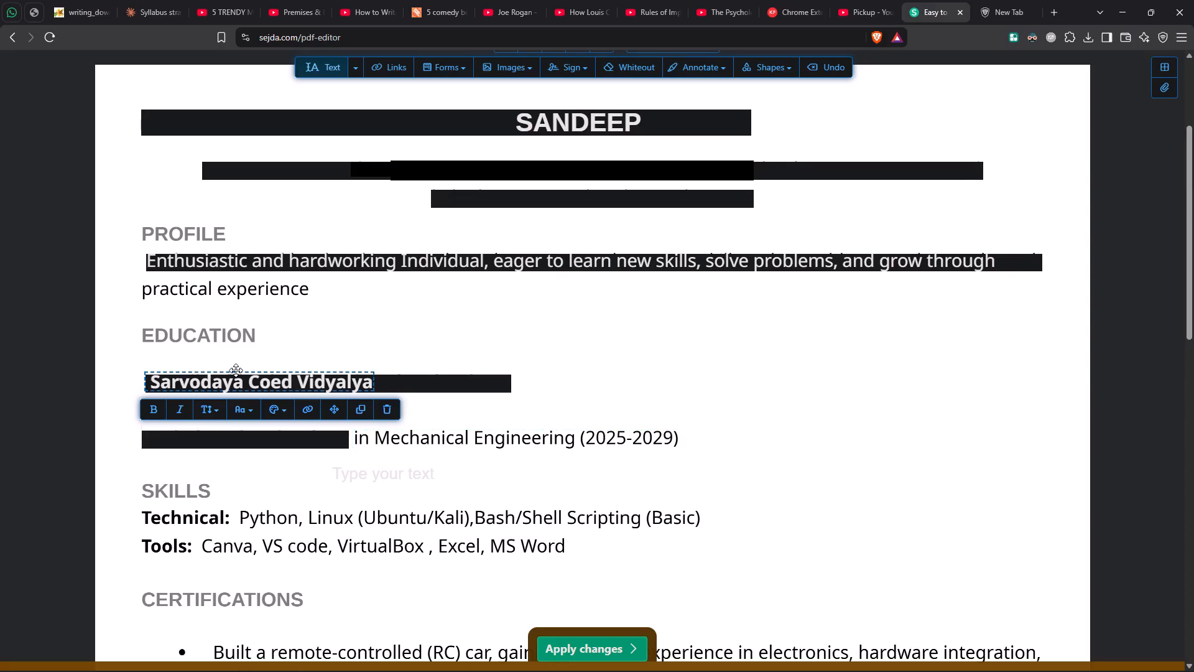
Delete the remaining "in Mechanical Engineering (2025-2029)" text from the degree line under EDUCATION.
click(365, 441)
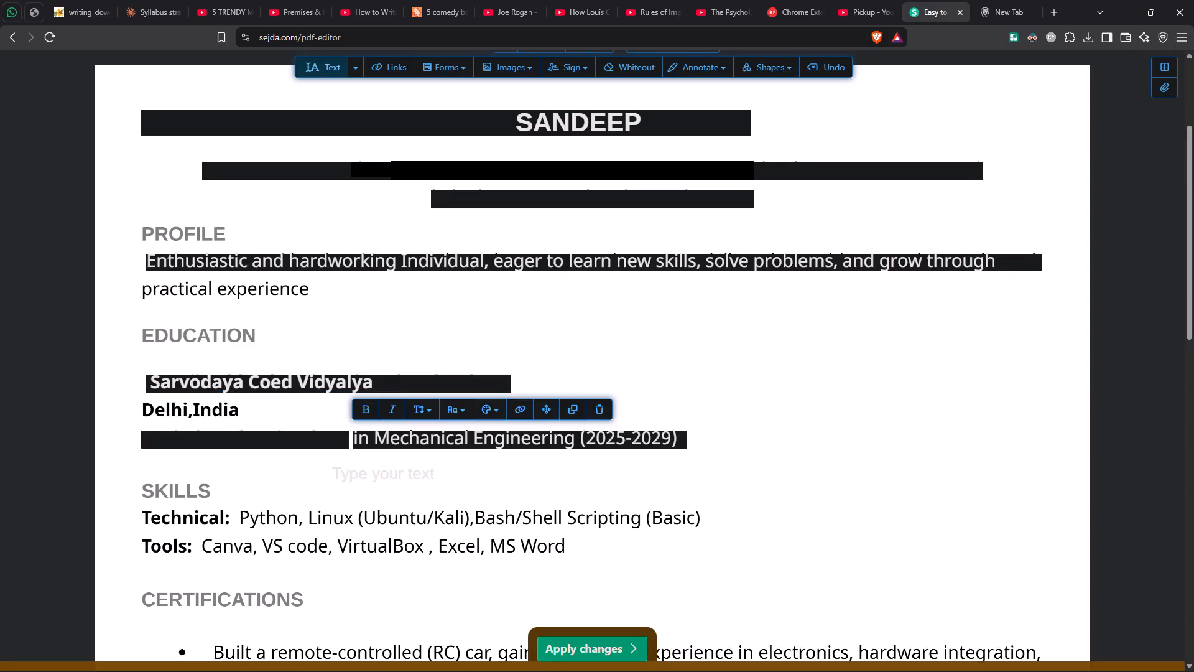
key(Delete)
key(Delete)
key(Delete)
key(Delete)
key(Delete)
key(Delete)
key(Delete)
key(Delete)
key(Delete)
key(Delete)
key(Delete)
key(Delete)
key(Delete)
key(Delete)
key(Delete)
key(Delete)
key(Delete)
key(Delete)
key(Delete)
key(Delete)
key(Delete)
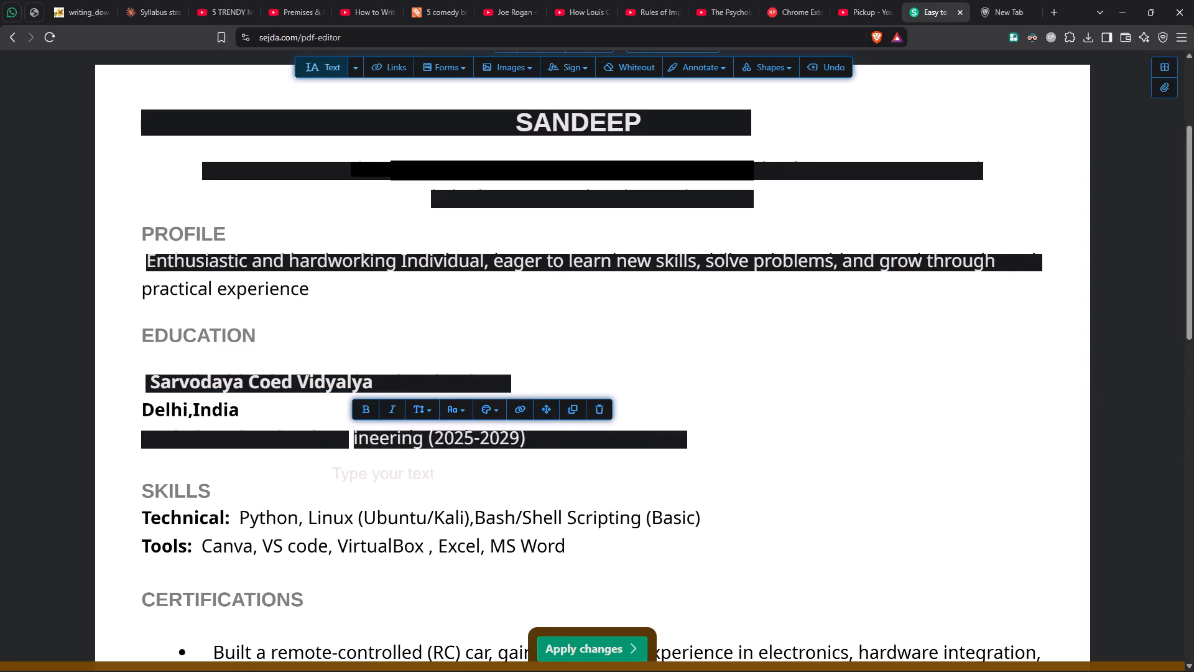
key(Delete)
key(Delete)
key(Delete)
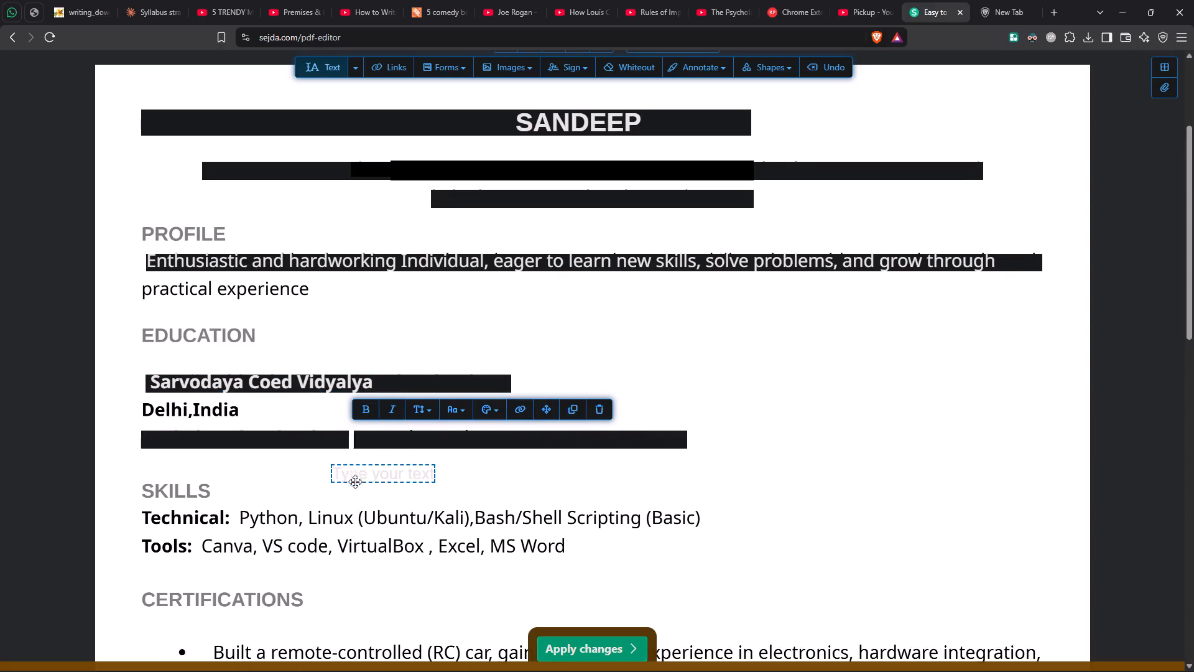
Clear the placeholder text from the stray text boxes above the SKILLS heading and beside "Delhi,India".
click(365, 475)
key(BackSpace)
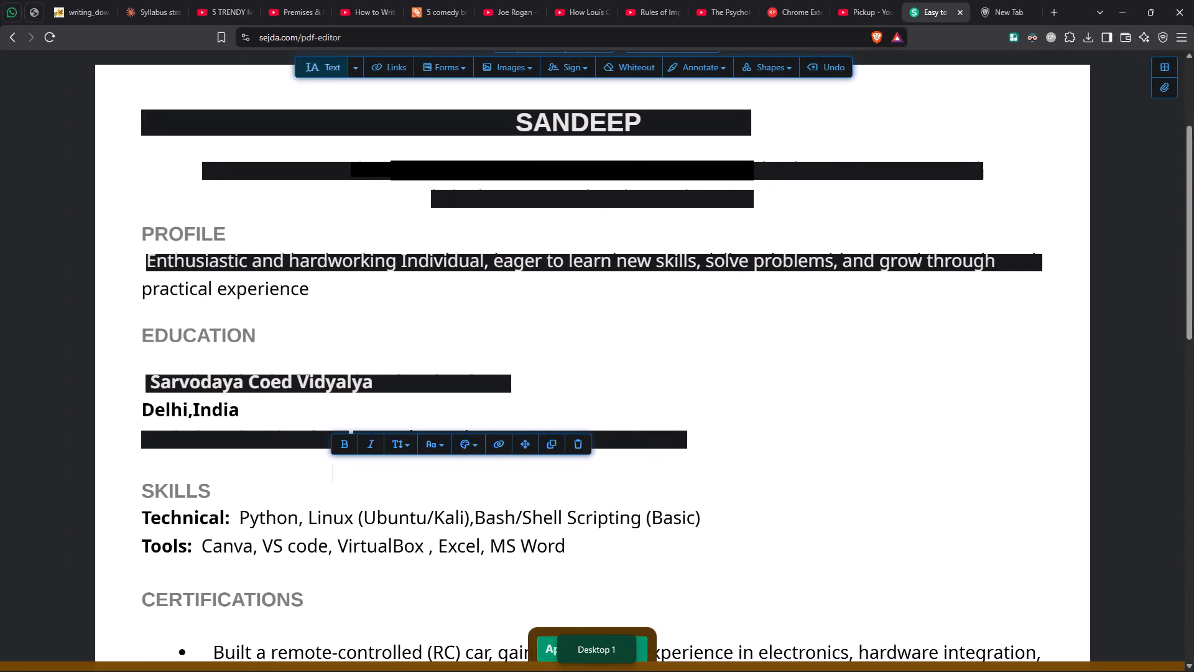
click(338, 408)
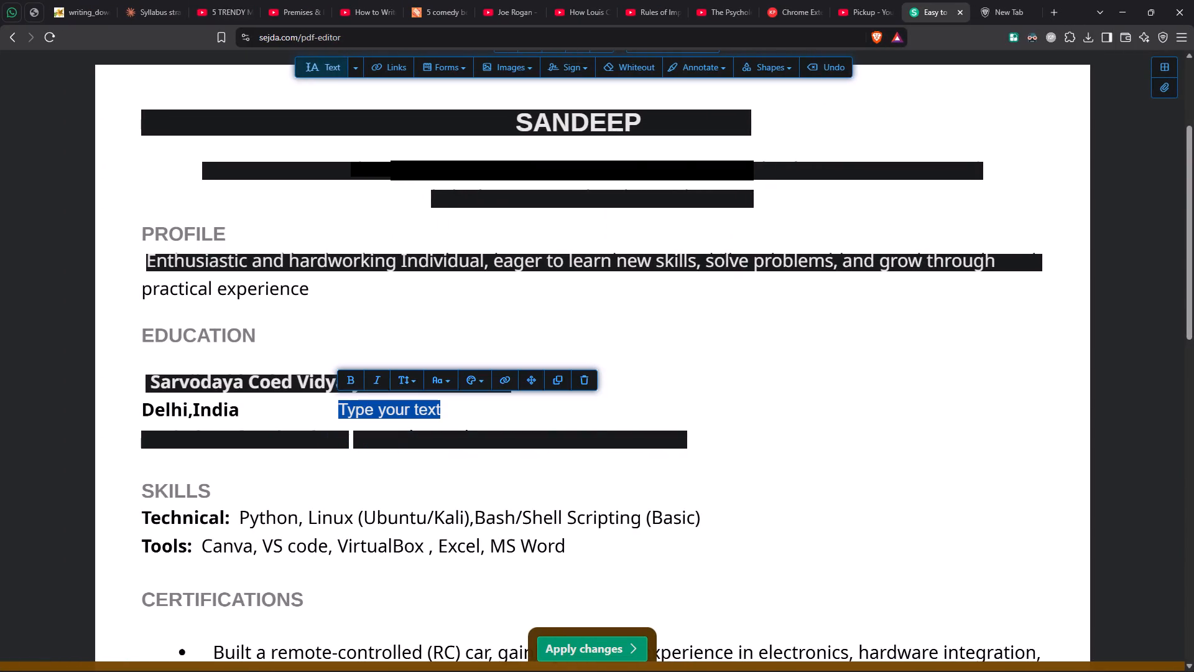
key(BackSpace)
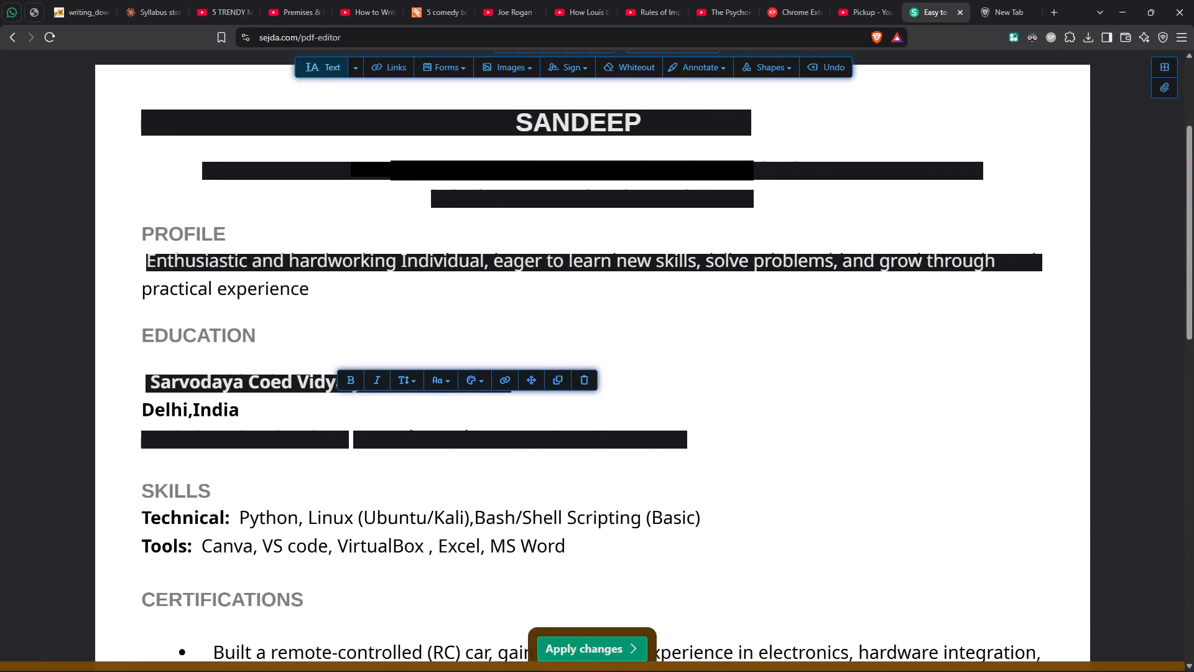
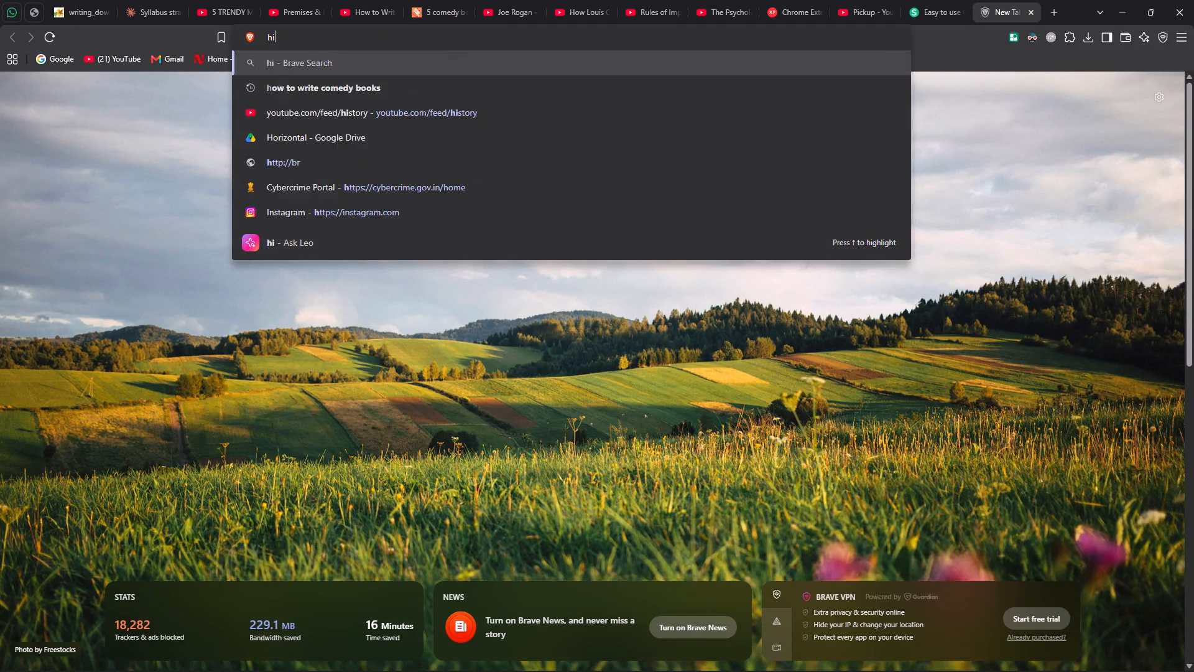
Search the web for "high school means which class" and expand the full answer.
text(gh)
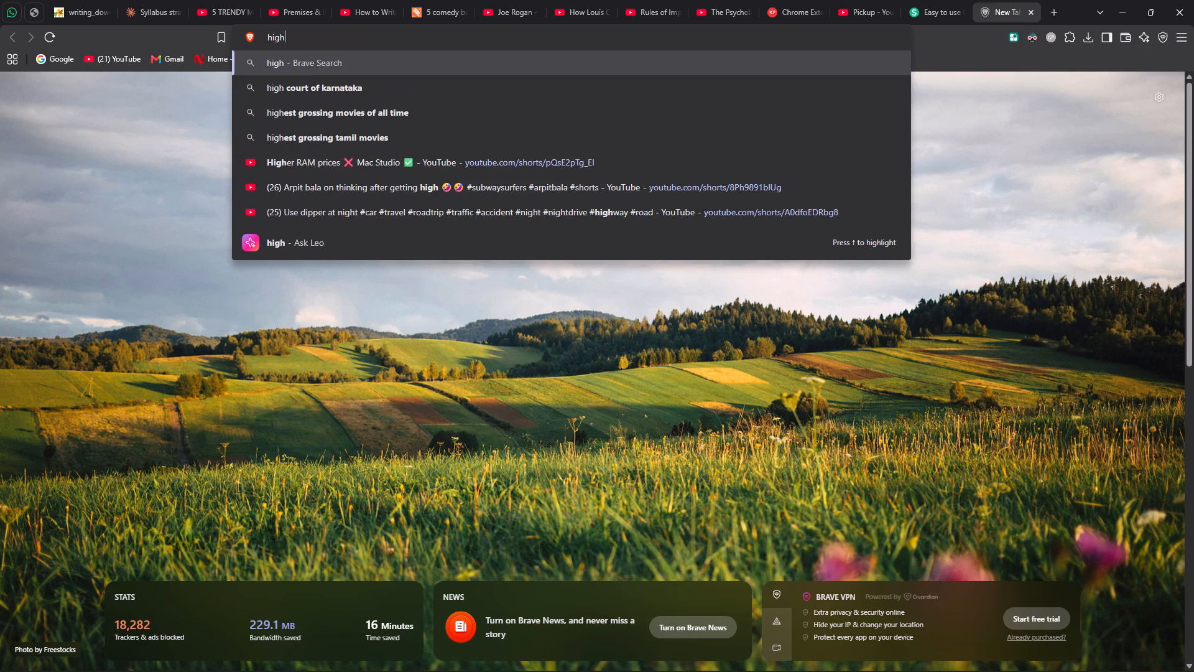
key(space)
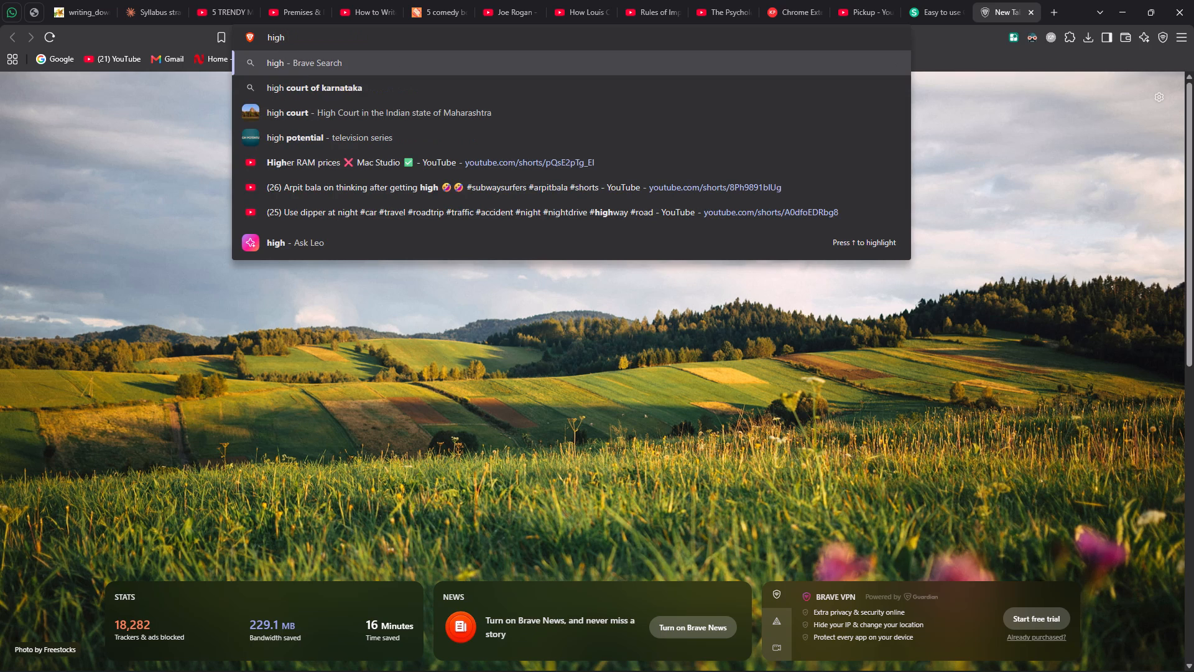
key(c)
key(BackSpace)
text(sc)
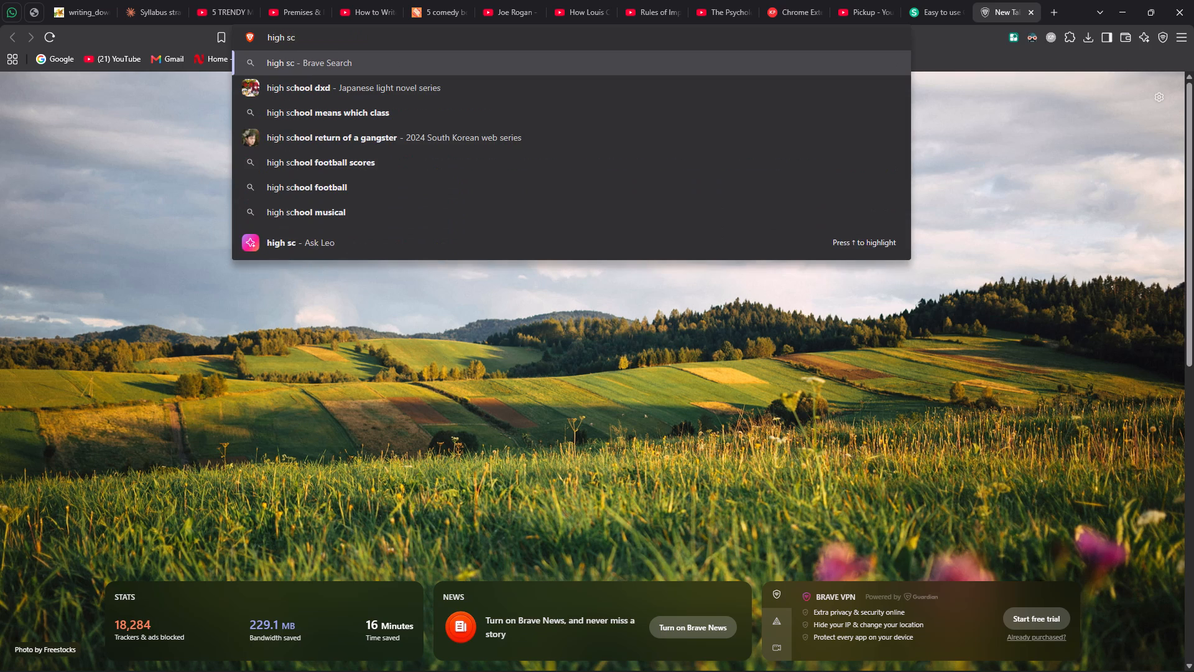
text(hoo)
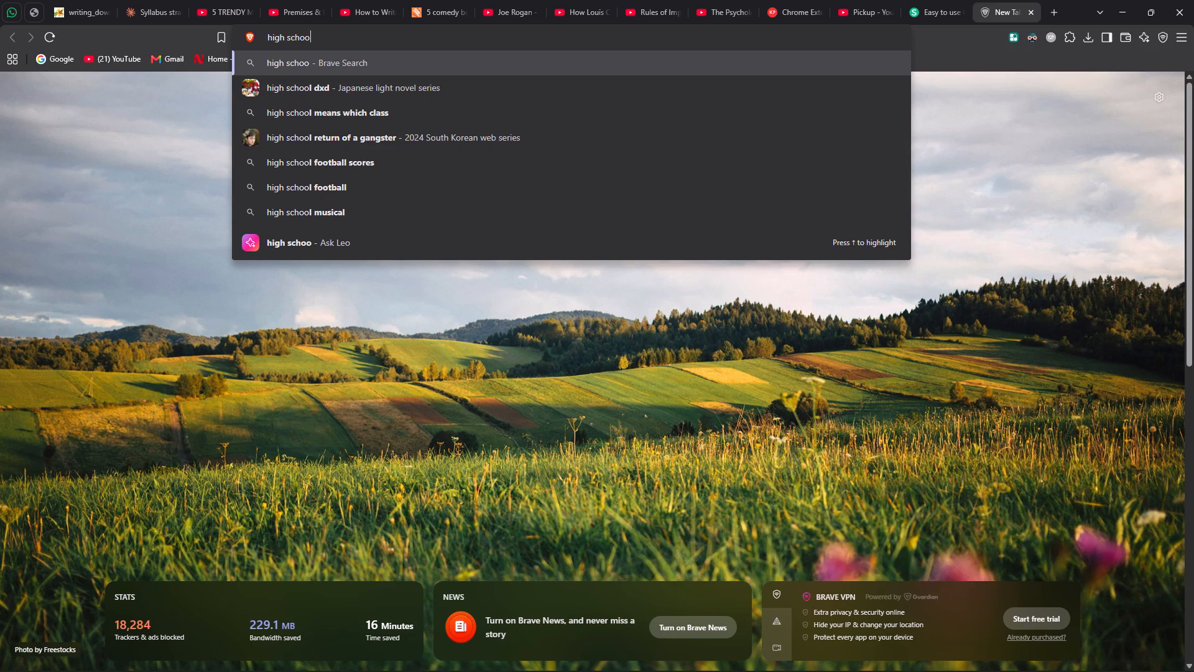
key(Down)
key(Down)
key(Return)
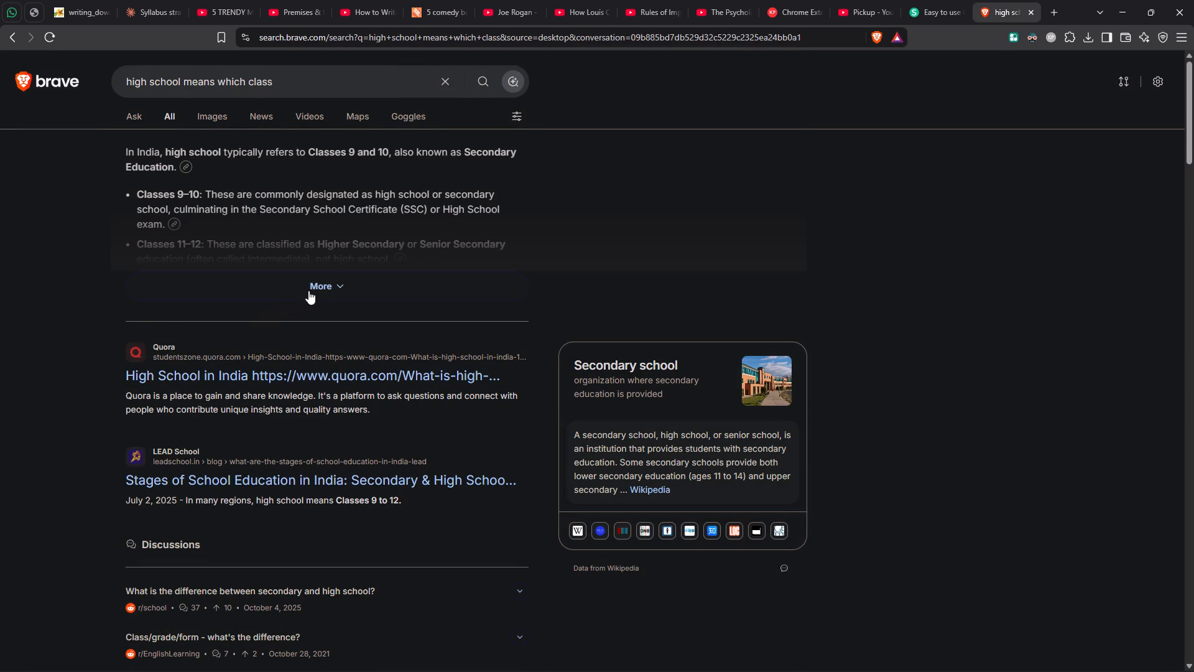
click(308, 291)
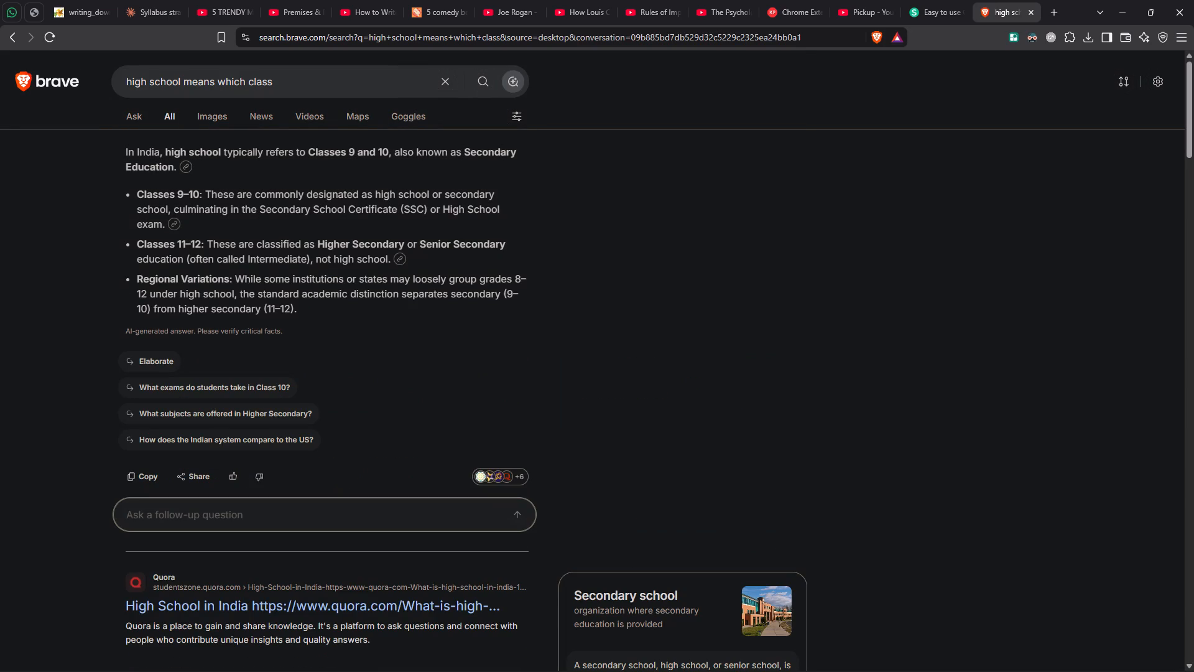
Copy the phrase "Secondary Education" from the search answer's opening sentence.
click(463, 147)
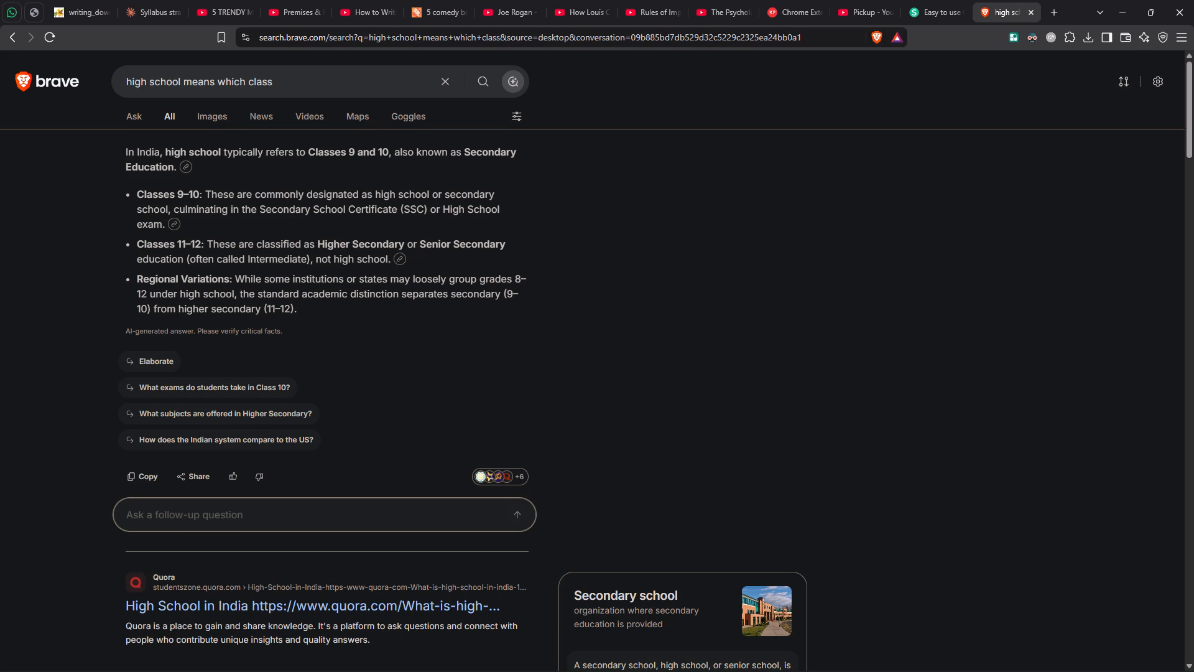
click(463, 150)
drag(463, 152, 475, 151)
drag(475, 151, 175, 162)
key(ctrl+c)
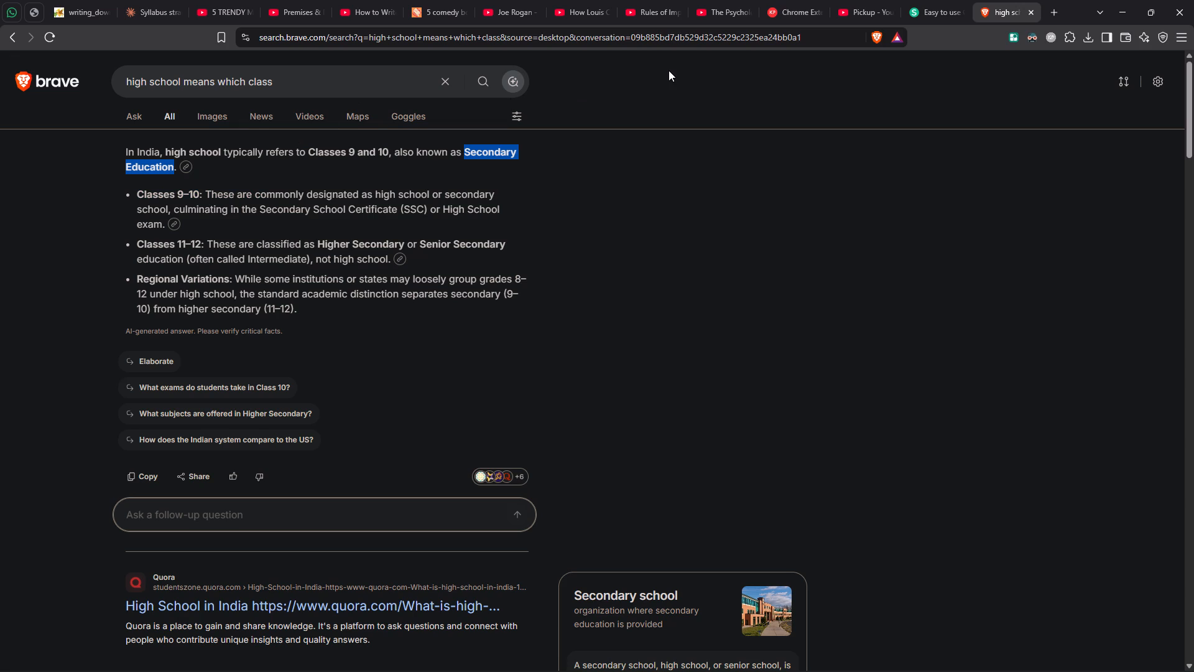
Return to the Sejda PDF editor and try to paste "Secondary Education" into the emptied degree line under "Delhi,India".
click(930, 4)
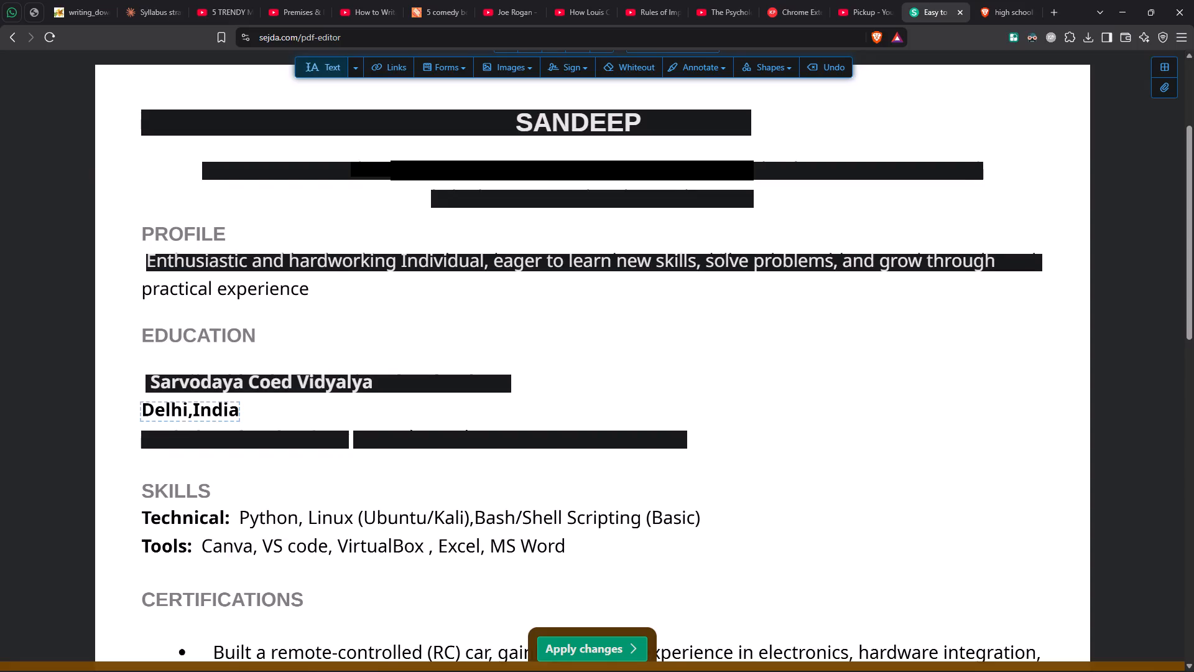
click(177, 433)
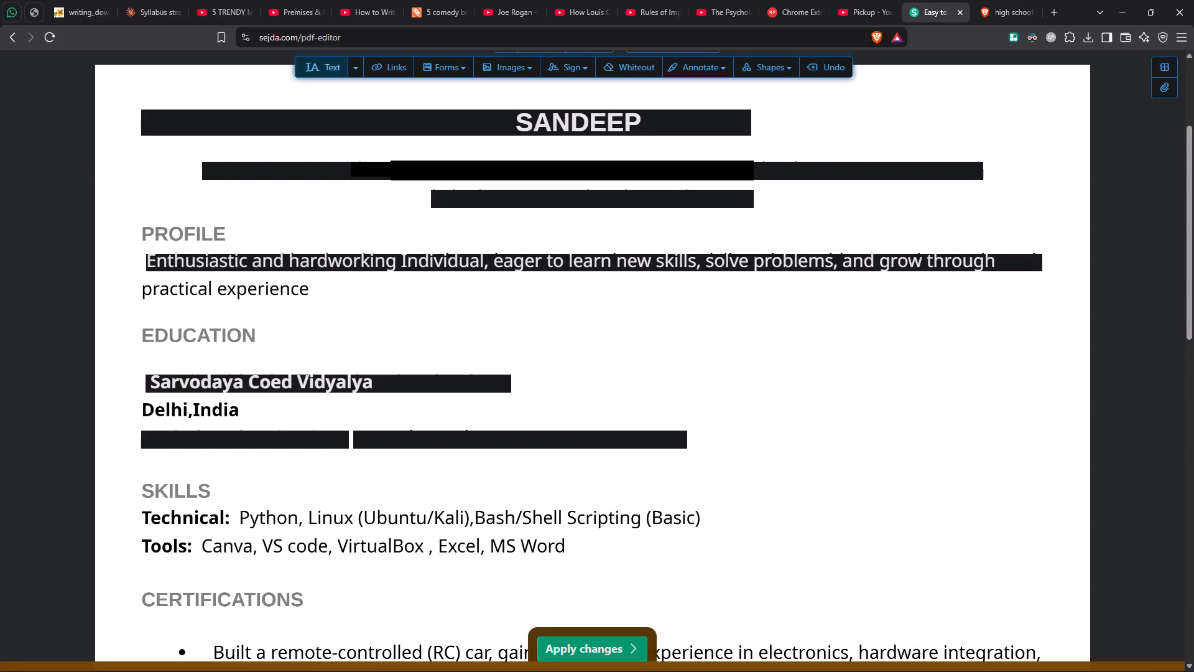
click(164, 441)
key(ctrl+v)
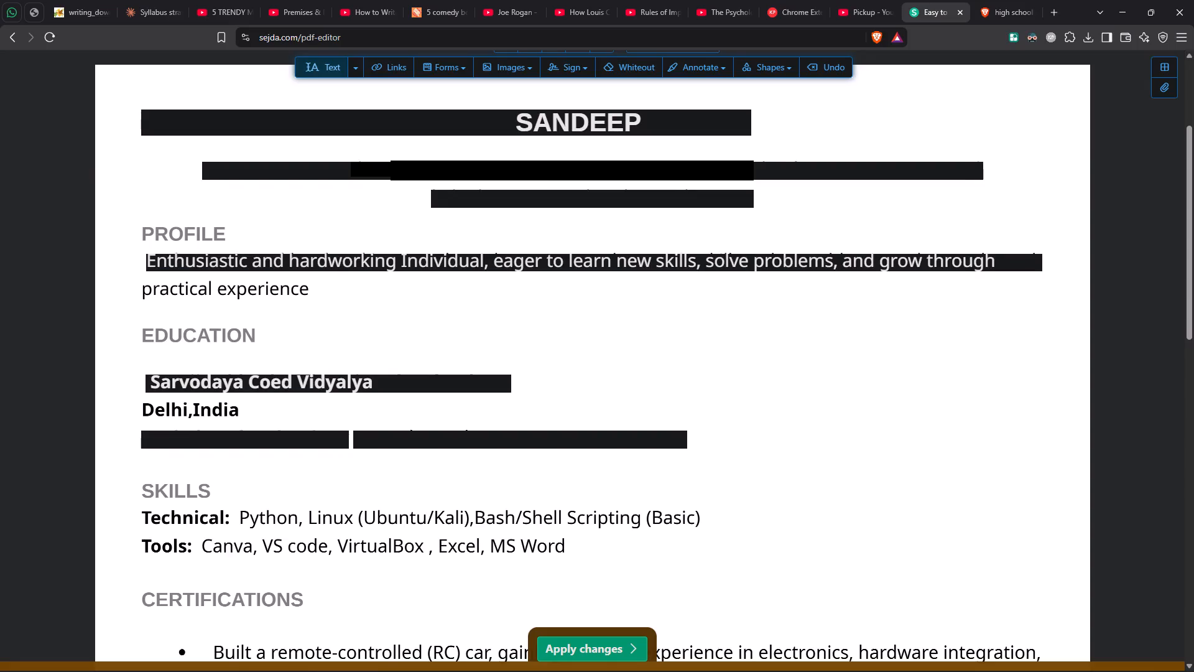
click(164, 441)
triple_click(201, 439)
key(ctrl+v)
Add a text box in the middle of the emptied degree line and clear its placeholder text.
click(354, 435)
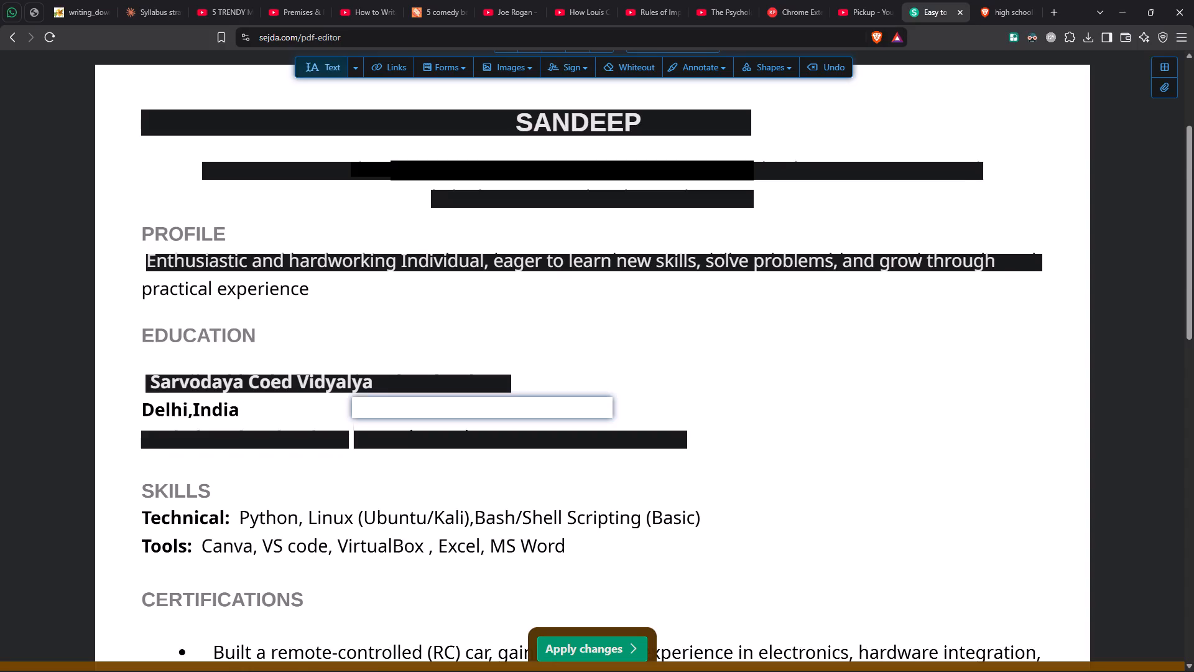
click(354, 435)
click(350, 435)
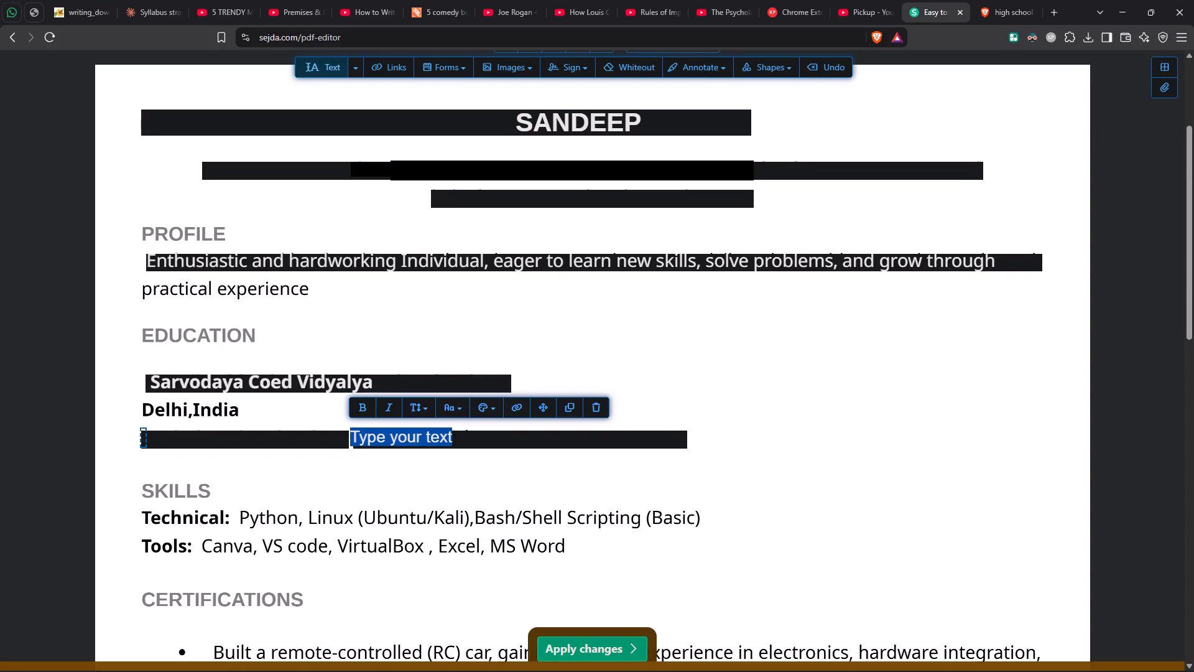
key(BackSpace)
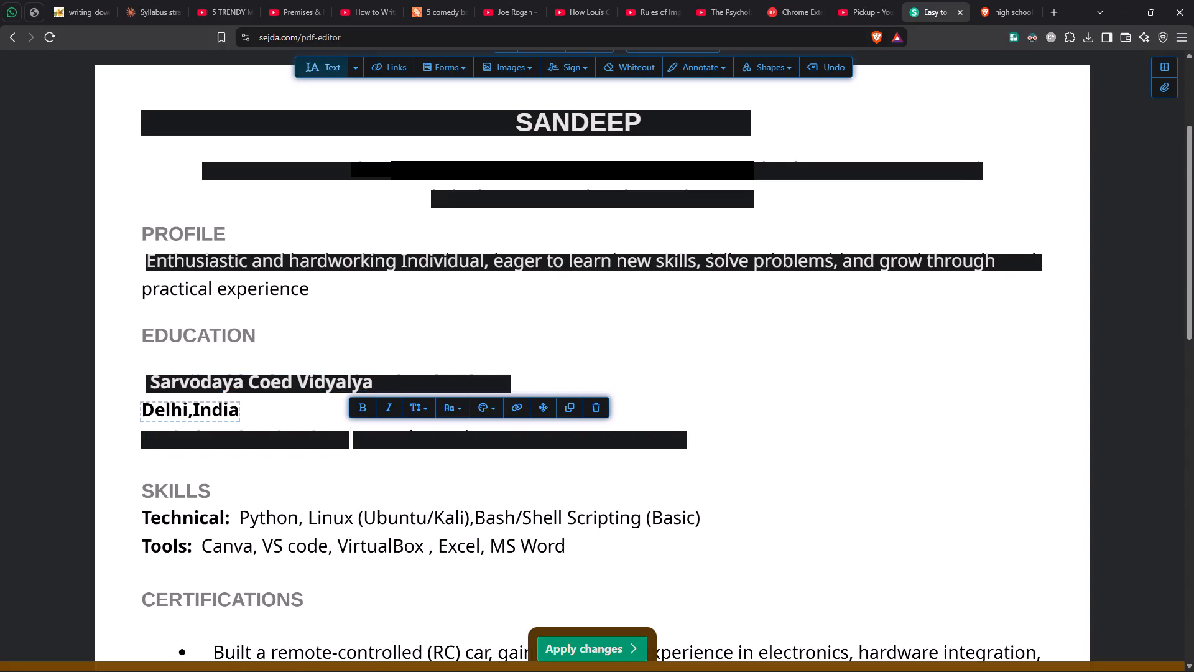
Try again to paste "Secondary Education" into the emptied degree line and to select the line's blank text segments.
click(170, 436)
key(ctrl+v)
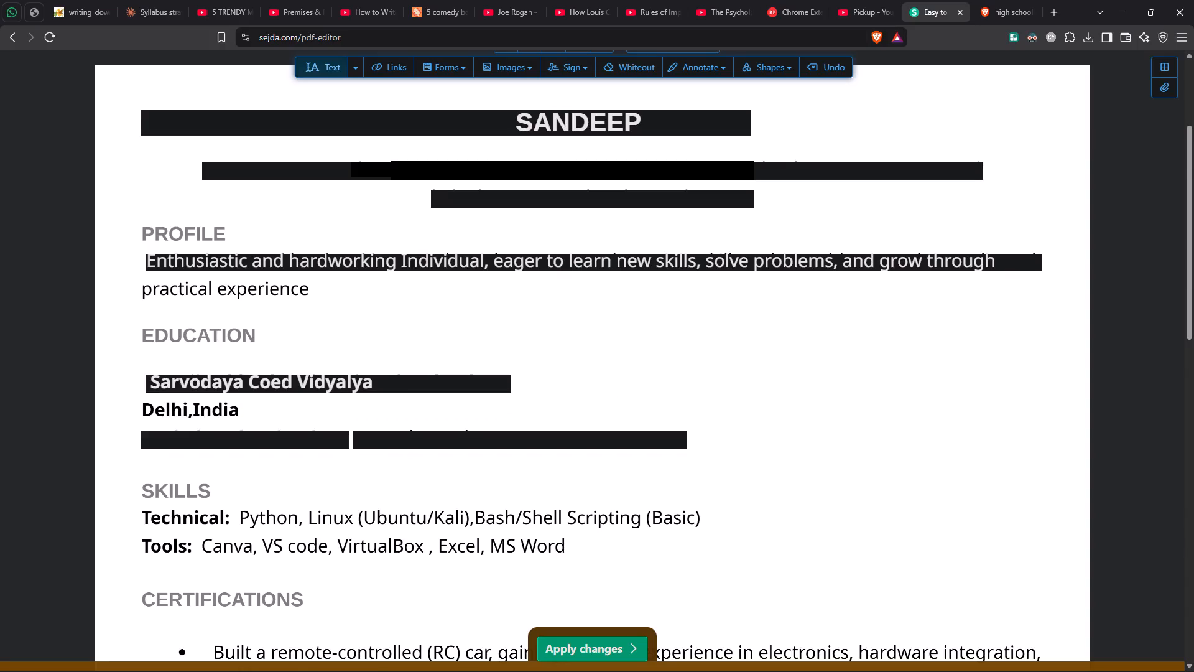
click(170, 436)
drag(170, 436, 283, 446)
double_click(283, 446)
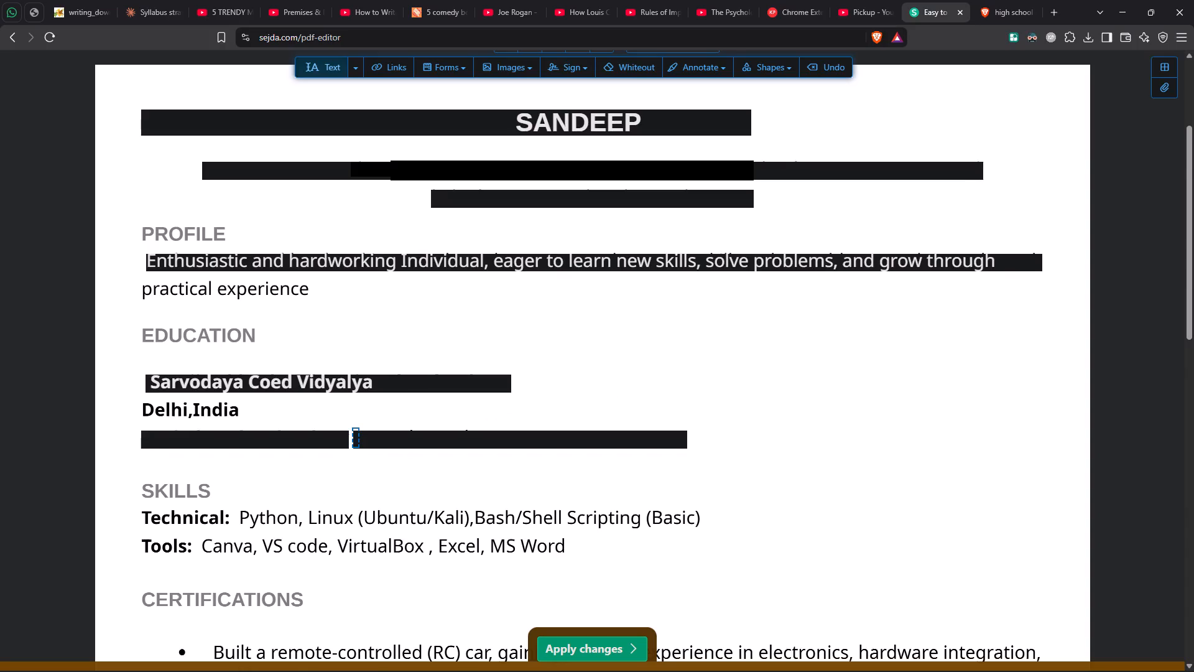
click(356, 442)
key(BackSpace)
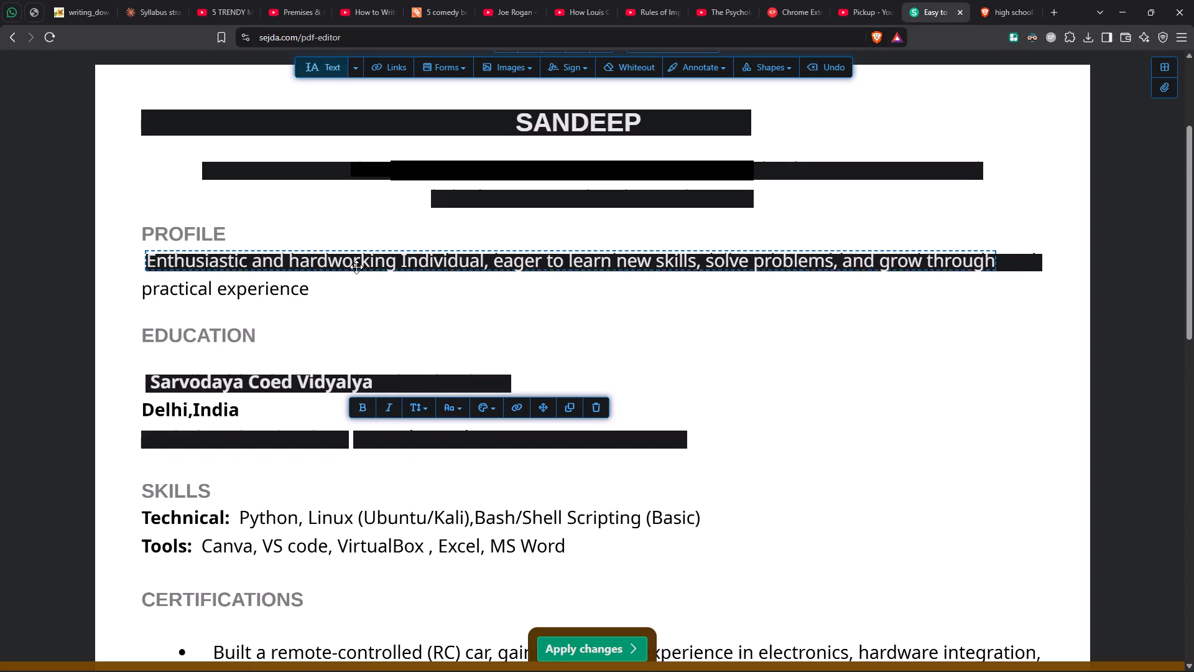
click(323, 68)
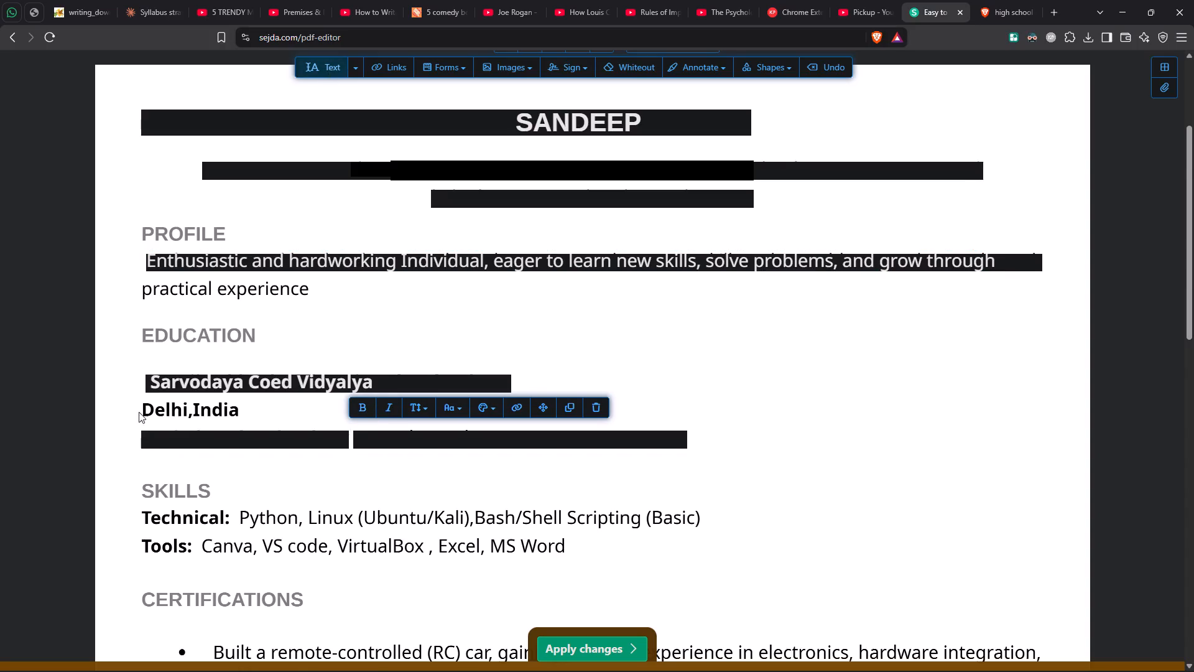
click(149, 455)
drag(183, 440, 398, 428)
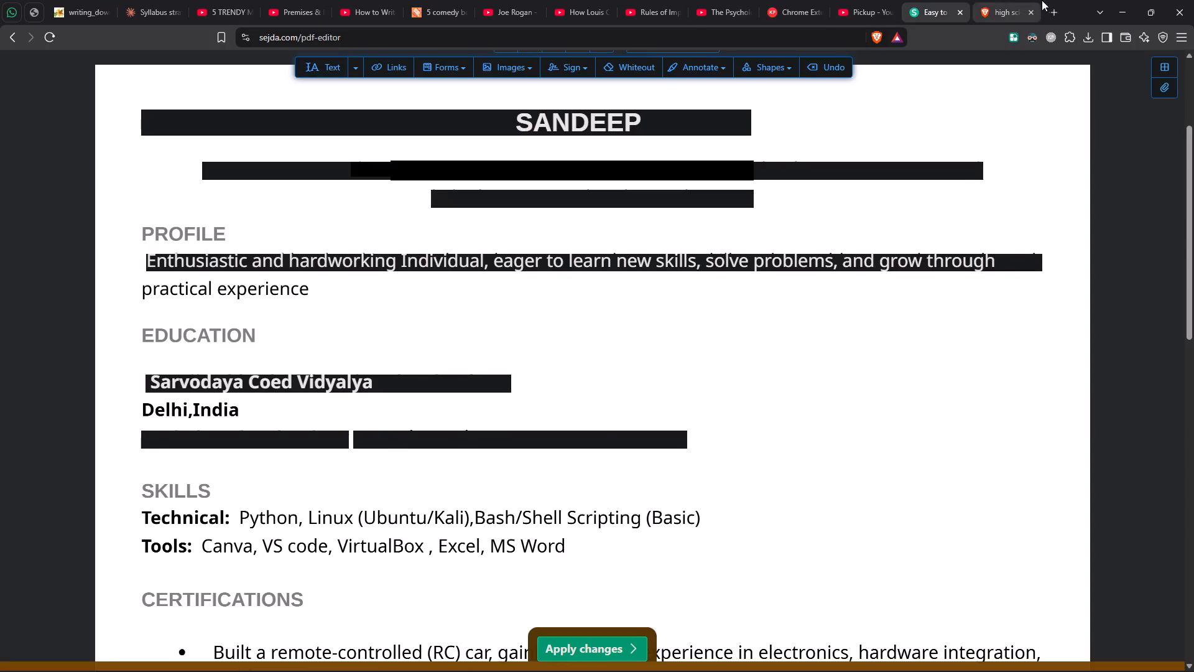
Search the web for "pdf editor online free" in a new tab.
click(1048, 0)
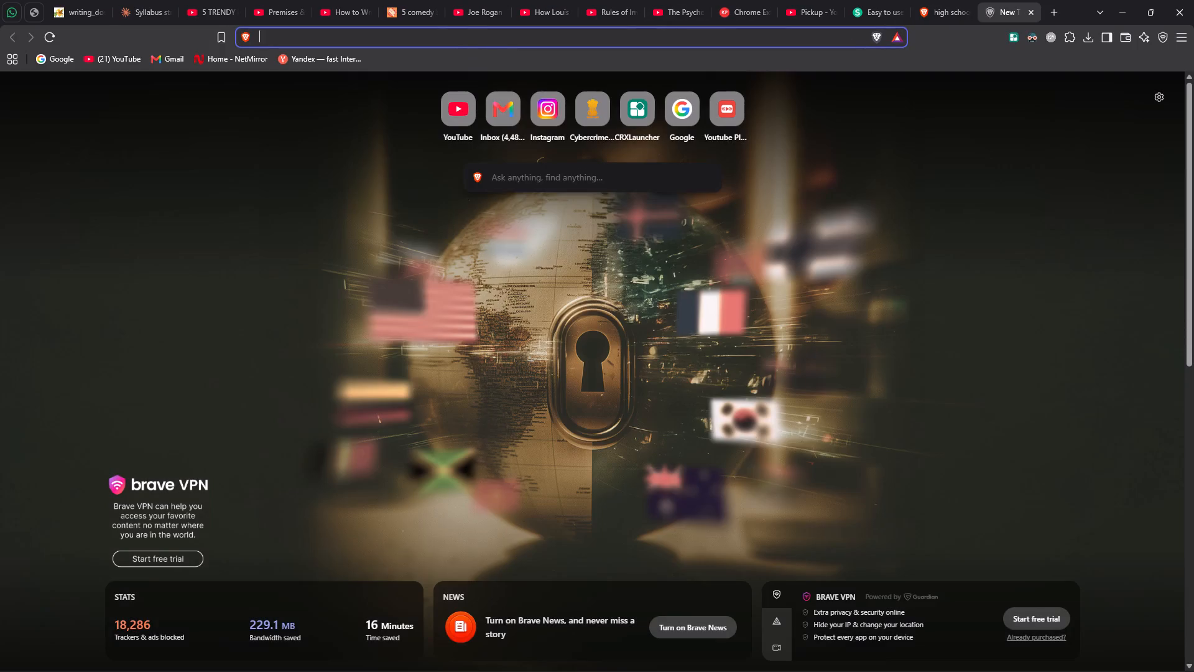
click(474, 40)
text(pdf)
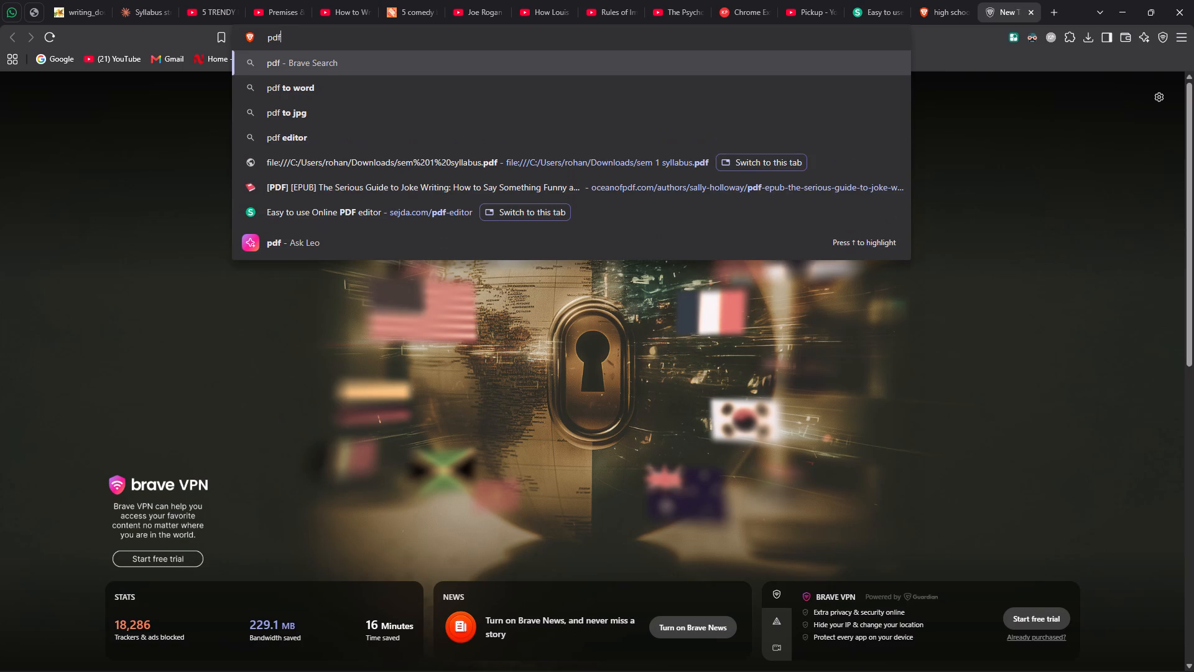
key(space)
text(e)
key(Down)
key(Down)
key(Down)
key(Down)
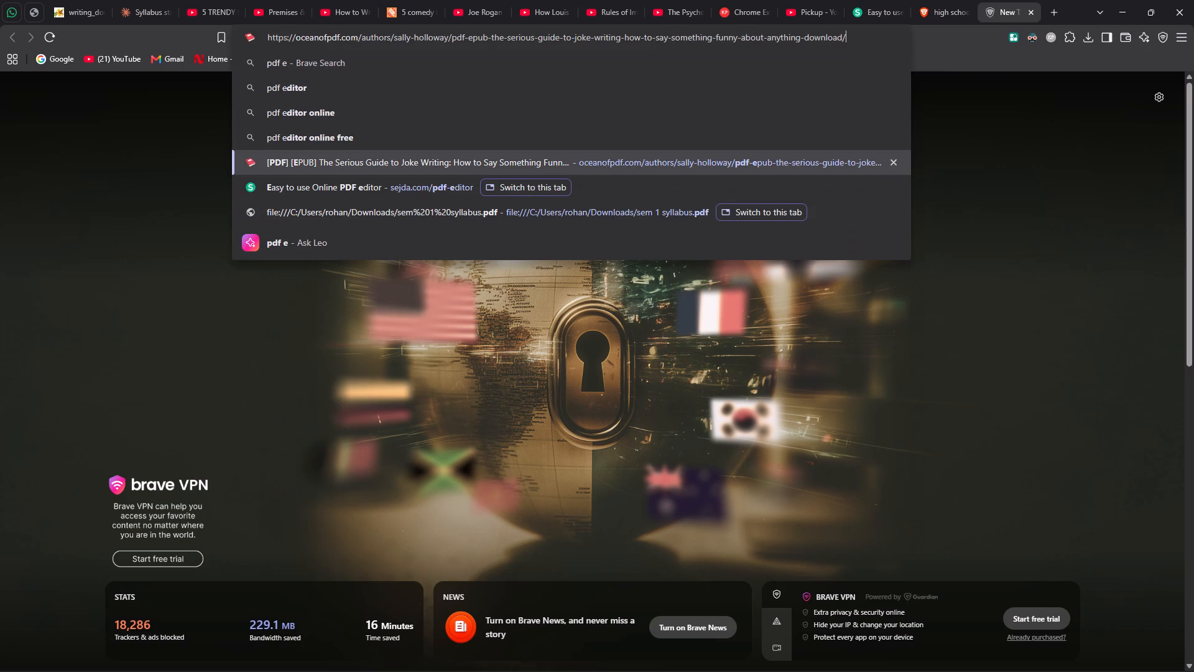
key(Up)
key(Return)
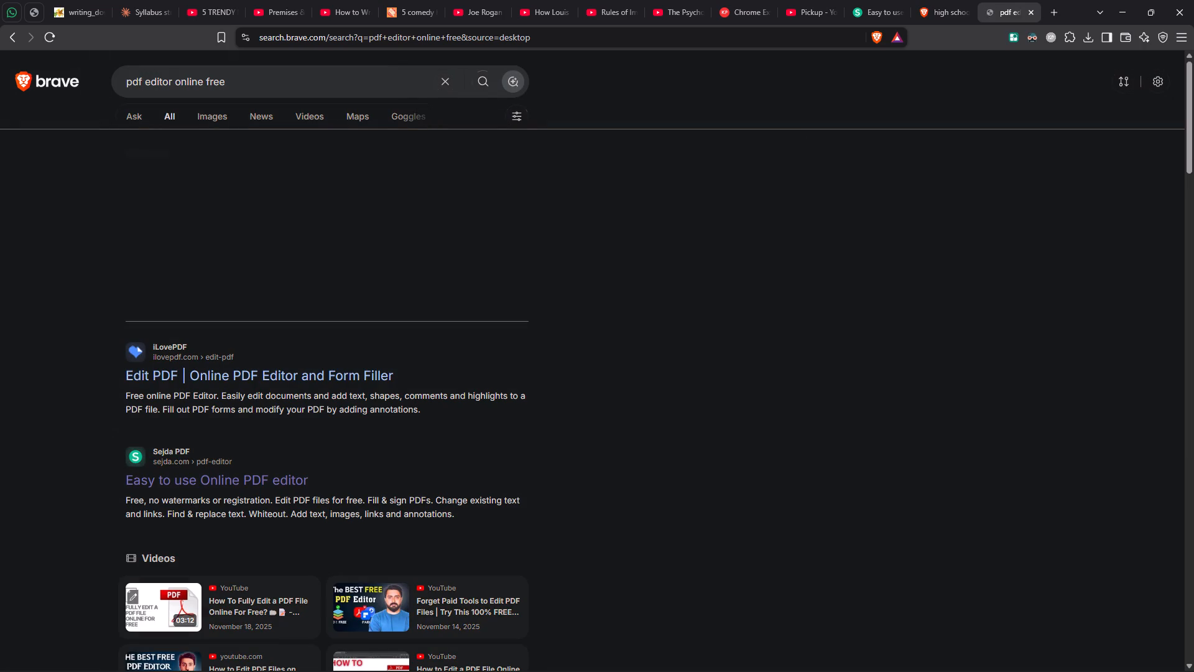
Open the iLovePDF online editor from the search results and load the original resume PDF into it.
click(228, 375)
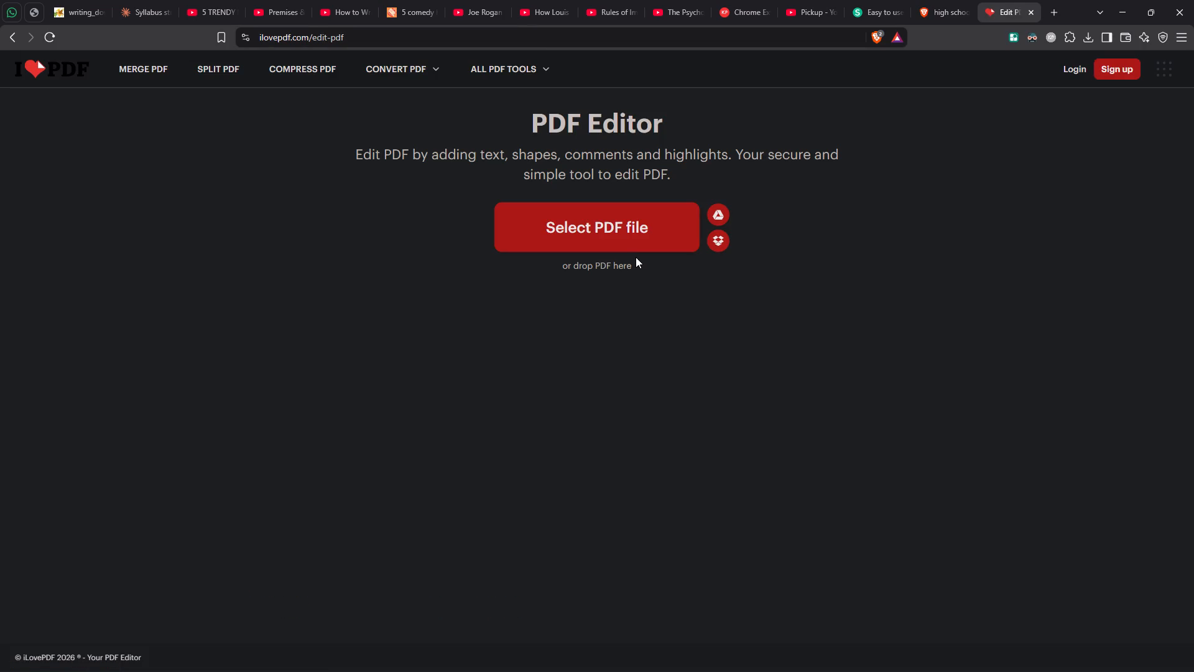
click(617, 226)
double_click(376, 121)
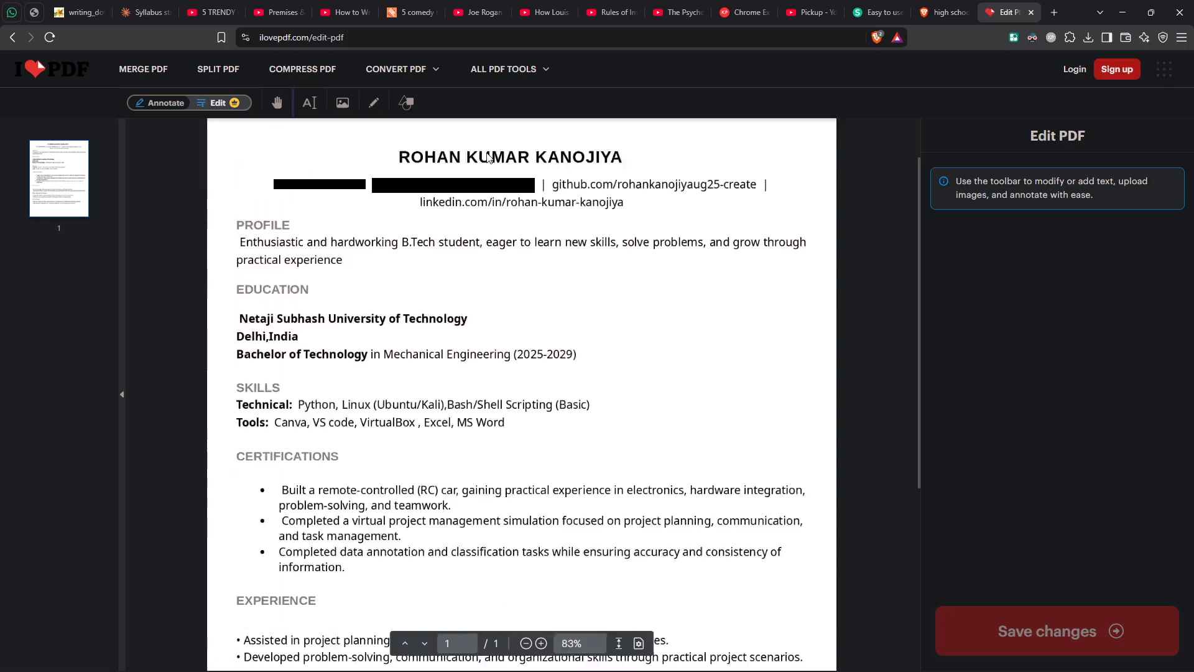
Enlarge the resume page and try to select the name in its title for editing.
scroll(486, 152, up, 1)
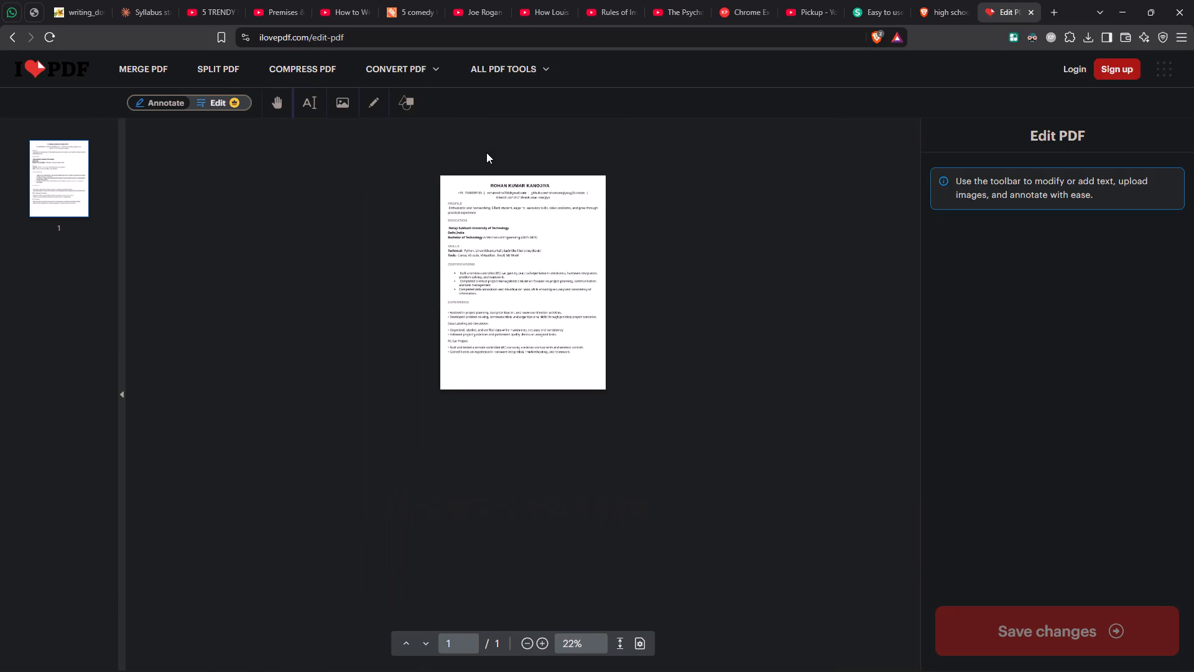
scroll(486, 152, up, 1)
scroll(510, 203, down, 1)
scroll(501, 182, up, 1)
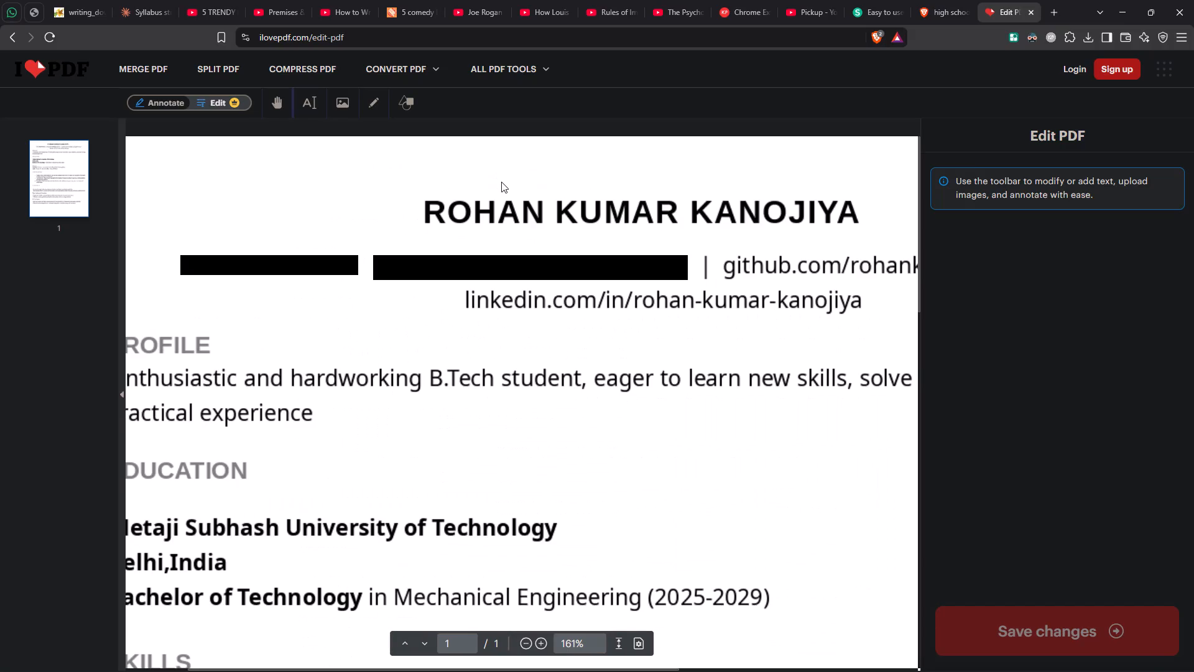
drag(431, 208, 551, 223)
Return to the search results, open Smallpdf's Free PDF Editor and load the original resume PDF into it.
click(0, 42)
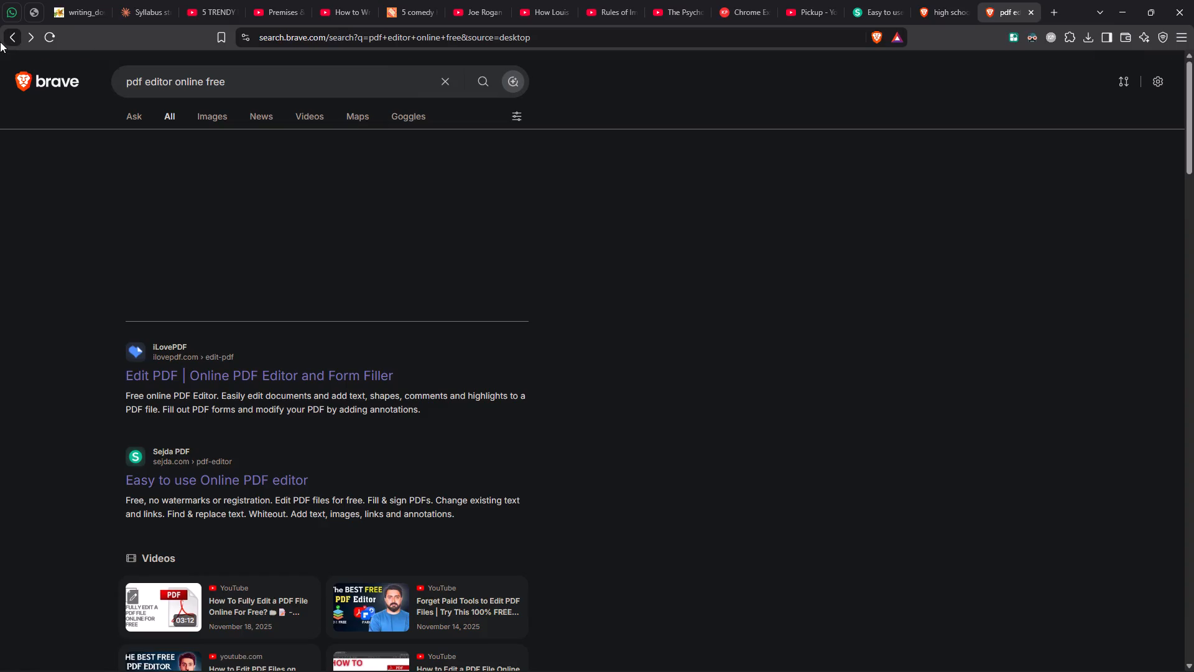
scroll(282, 432, down, 3)
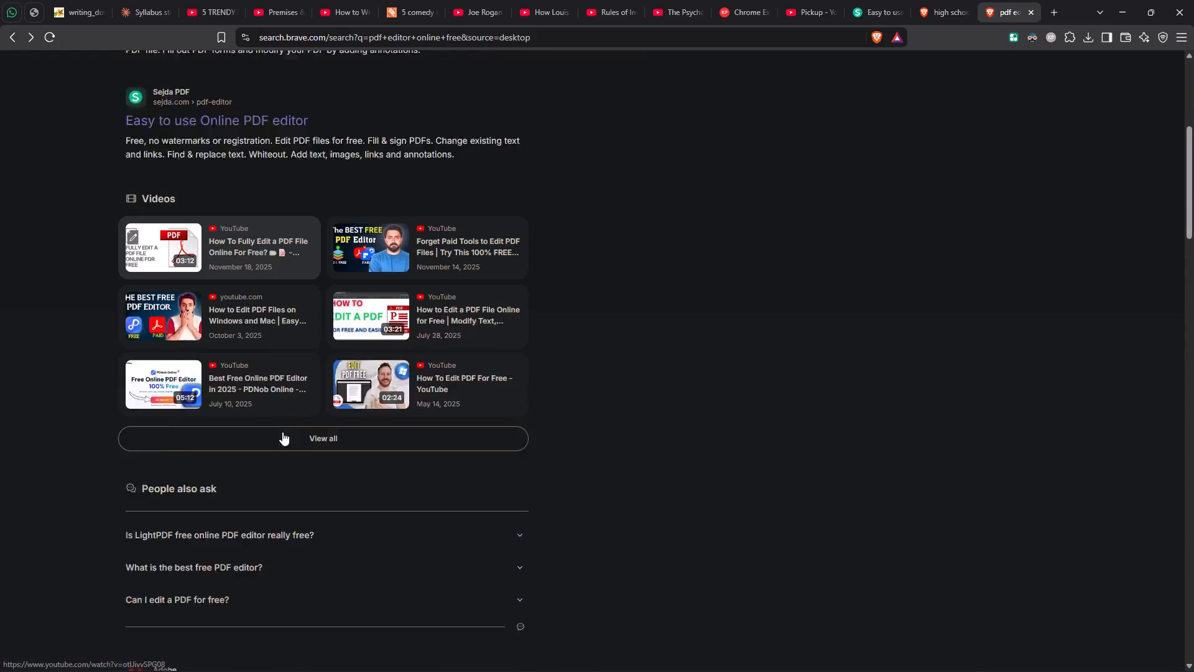
scroll(282, 432, down, 2)
scroll(288, 547, down, 2)
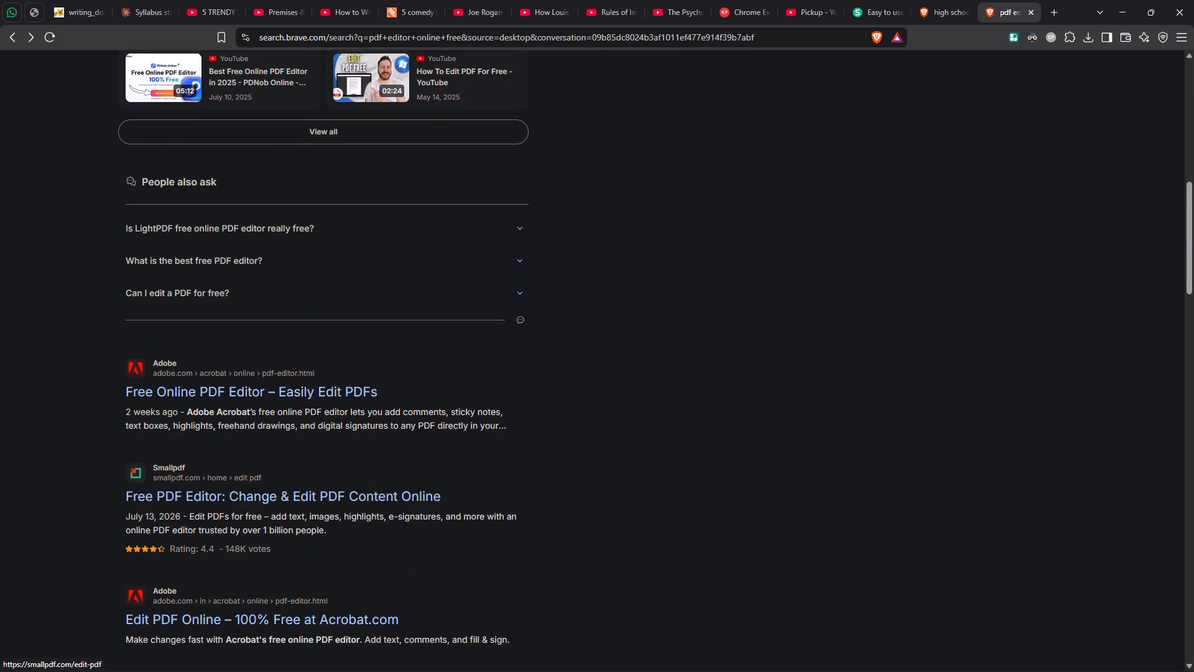
scroll(288, 547, down, 1)
click(243, 490)
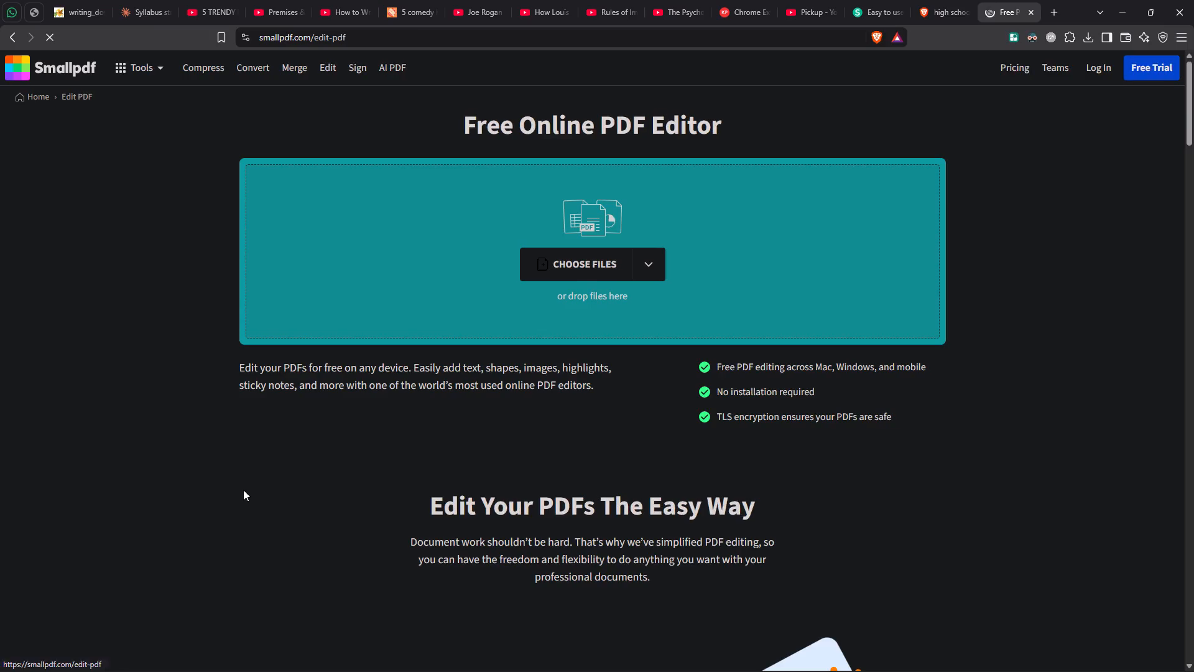
click(583, 266)
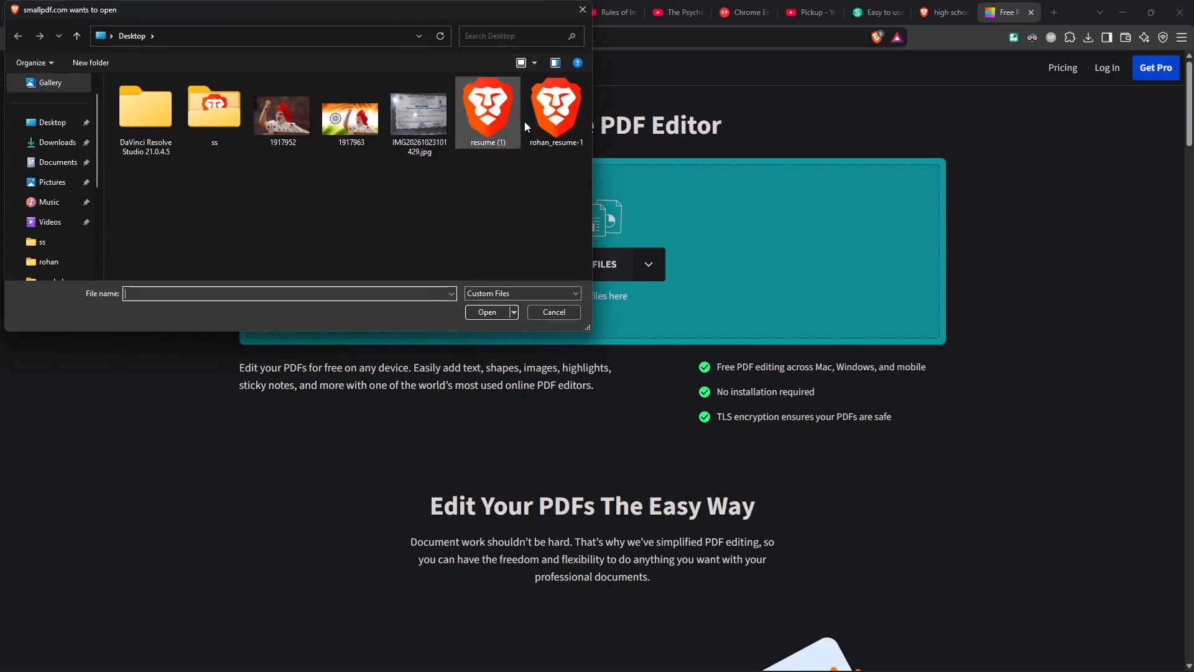
double_click(540, 117)
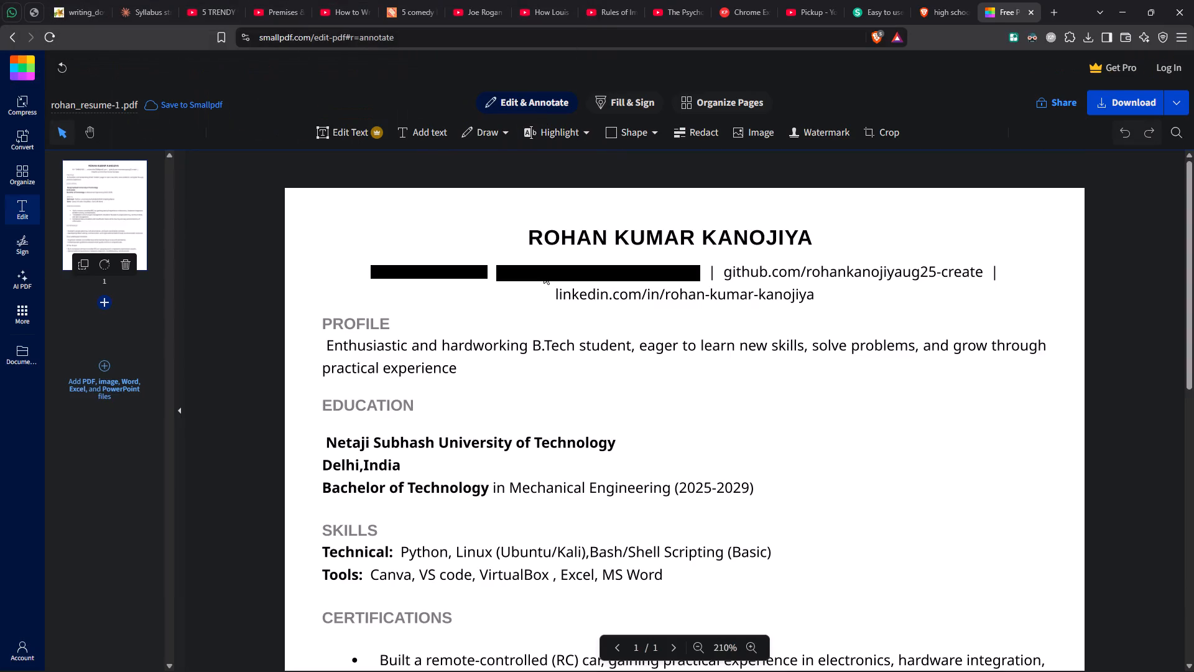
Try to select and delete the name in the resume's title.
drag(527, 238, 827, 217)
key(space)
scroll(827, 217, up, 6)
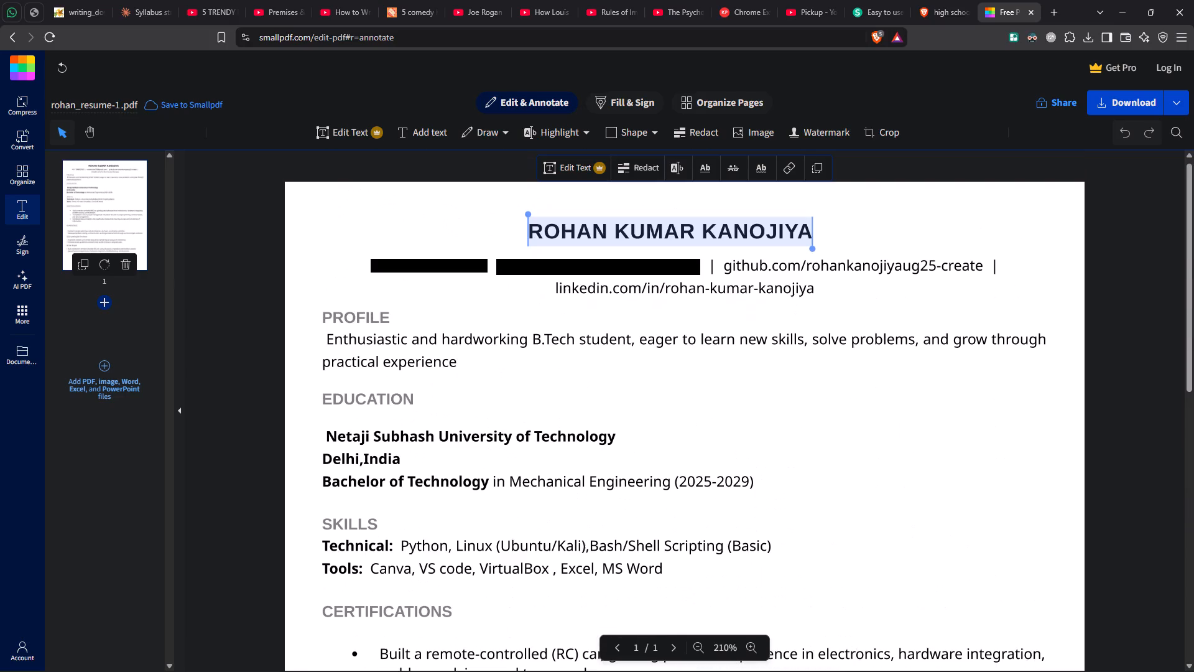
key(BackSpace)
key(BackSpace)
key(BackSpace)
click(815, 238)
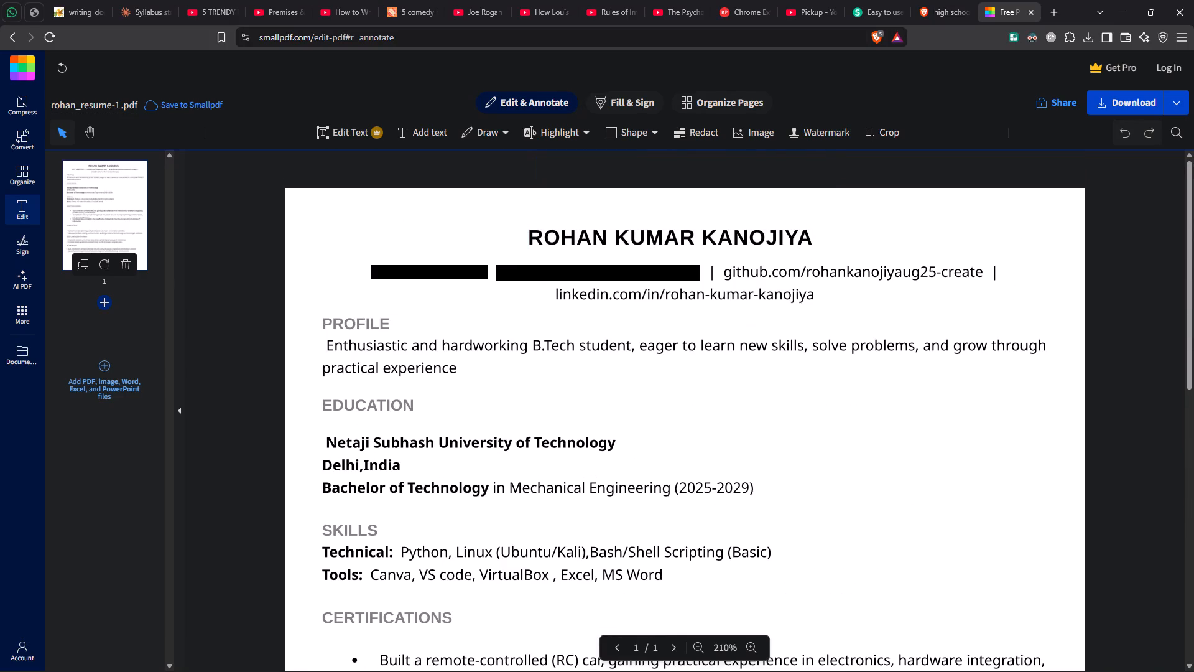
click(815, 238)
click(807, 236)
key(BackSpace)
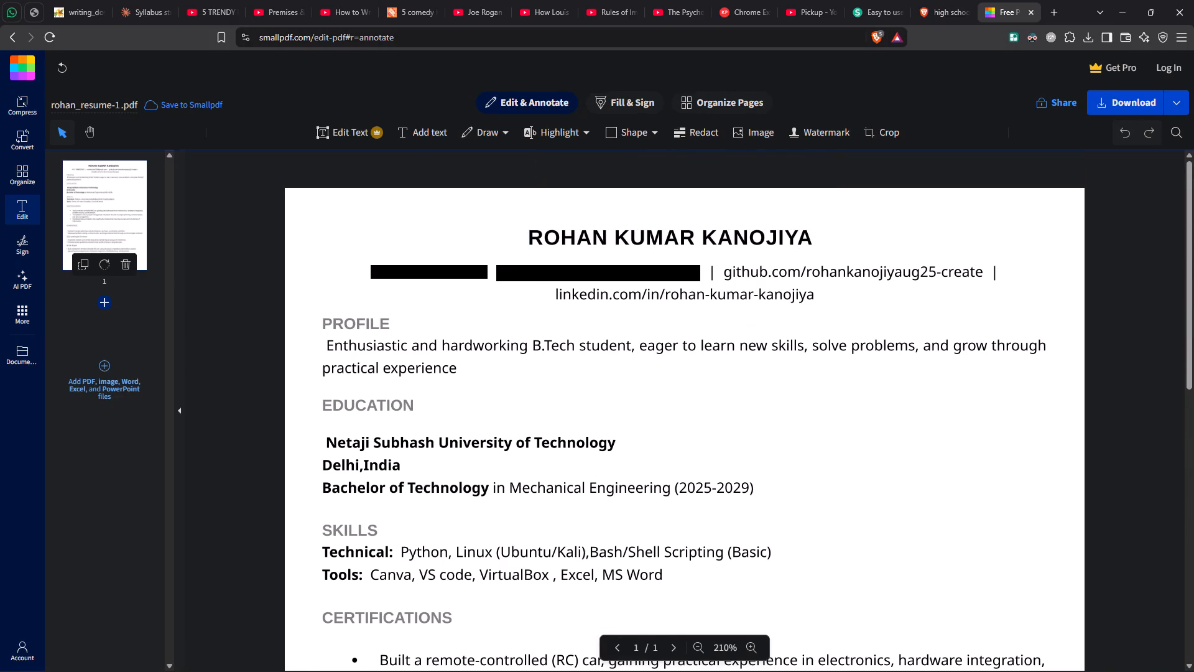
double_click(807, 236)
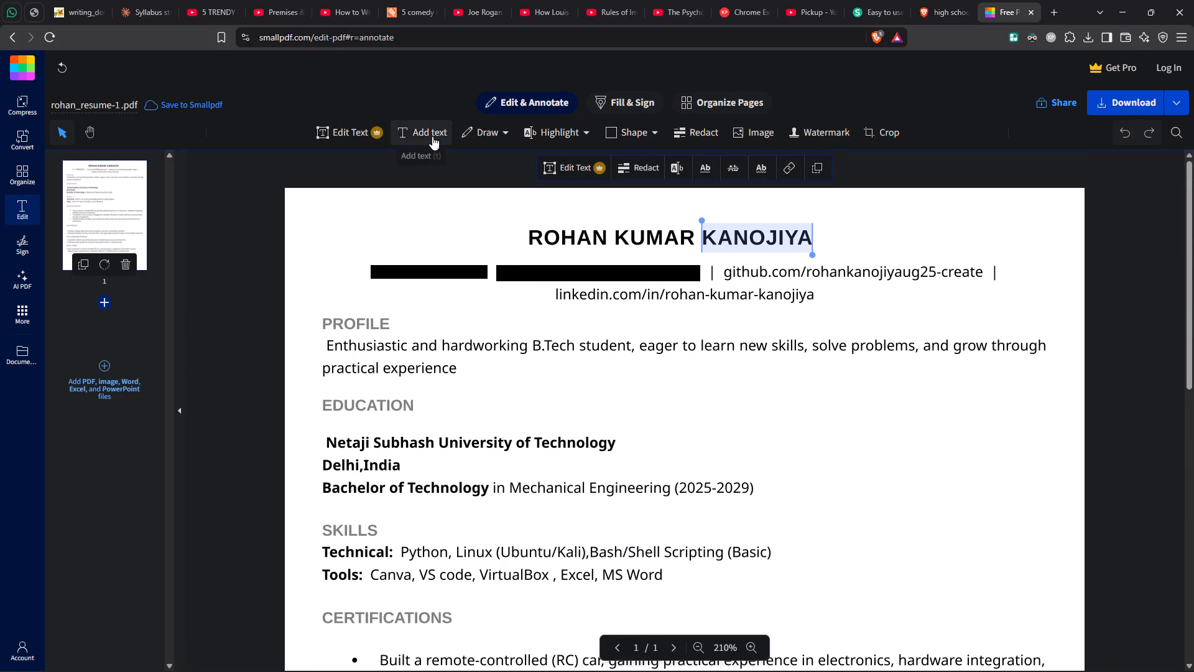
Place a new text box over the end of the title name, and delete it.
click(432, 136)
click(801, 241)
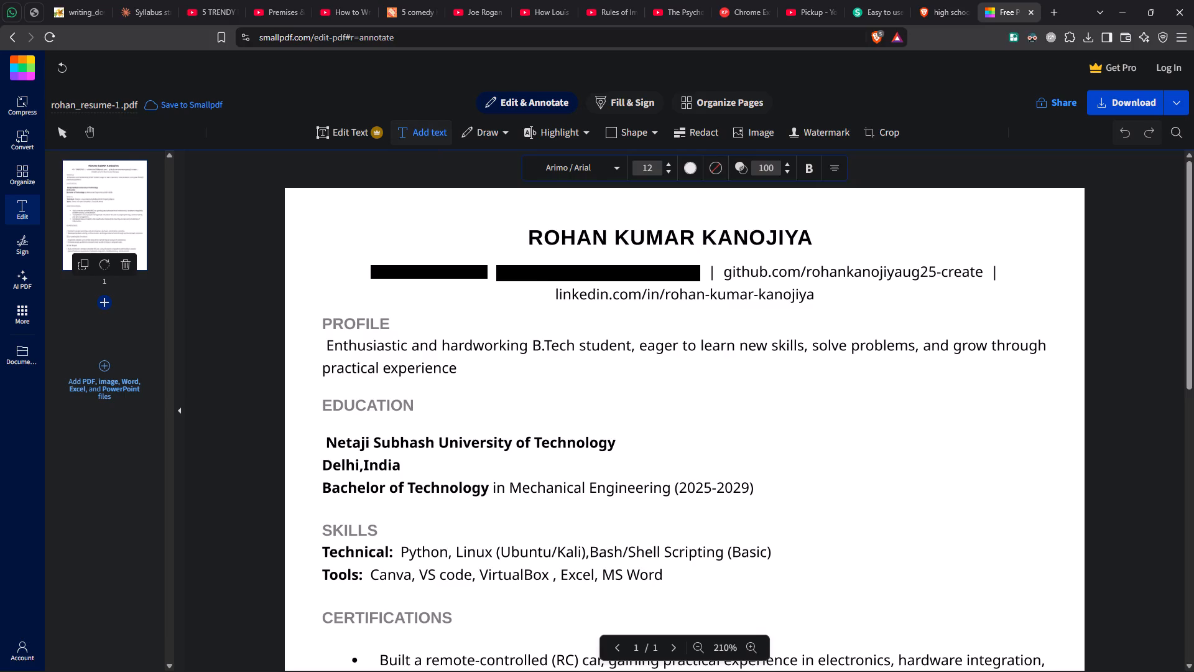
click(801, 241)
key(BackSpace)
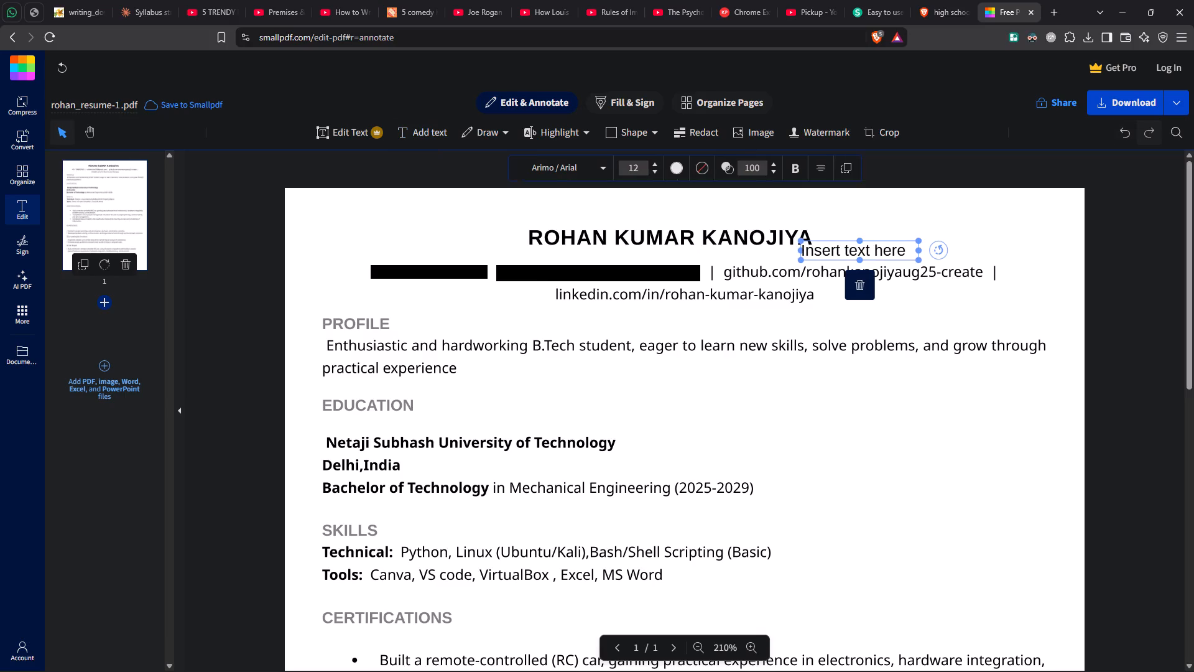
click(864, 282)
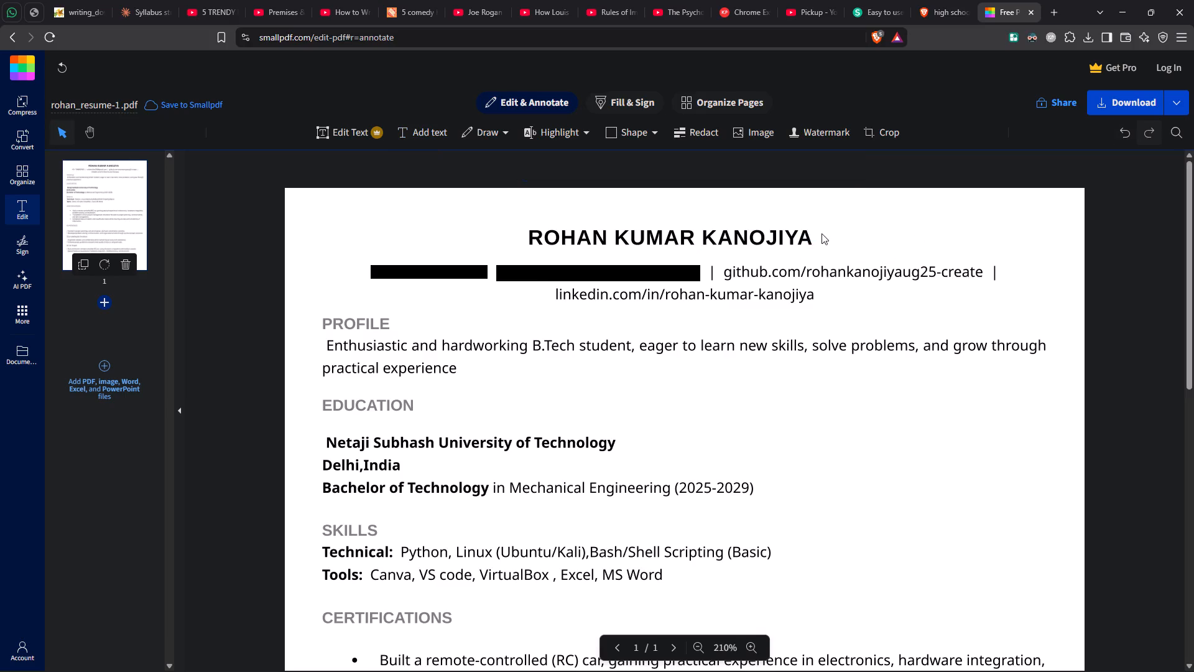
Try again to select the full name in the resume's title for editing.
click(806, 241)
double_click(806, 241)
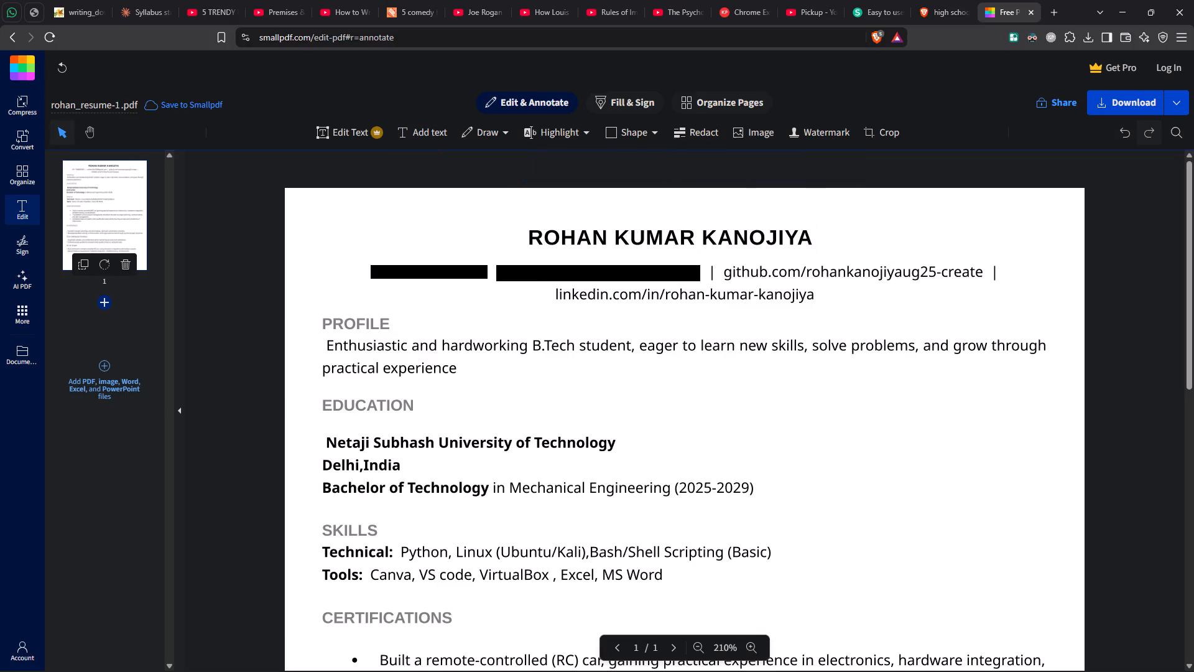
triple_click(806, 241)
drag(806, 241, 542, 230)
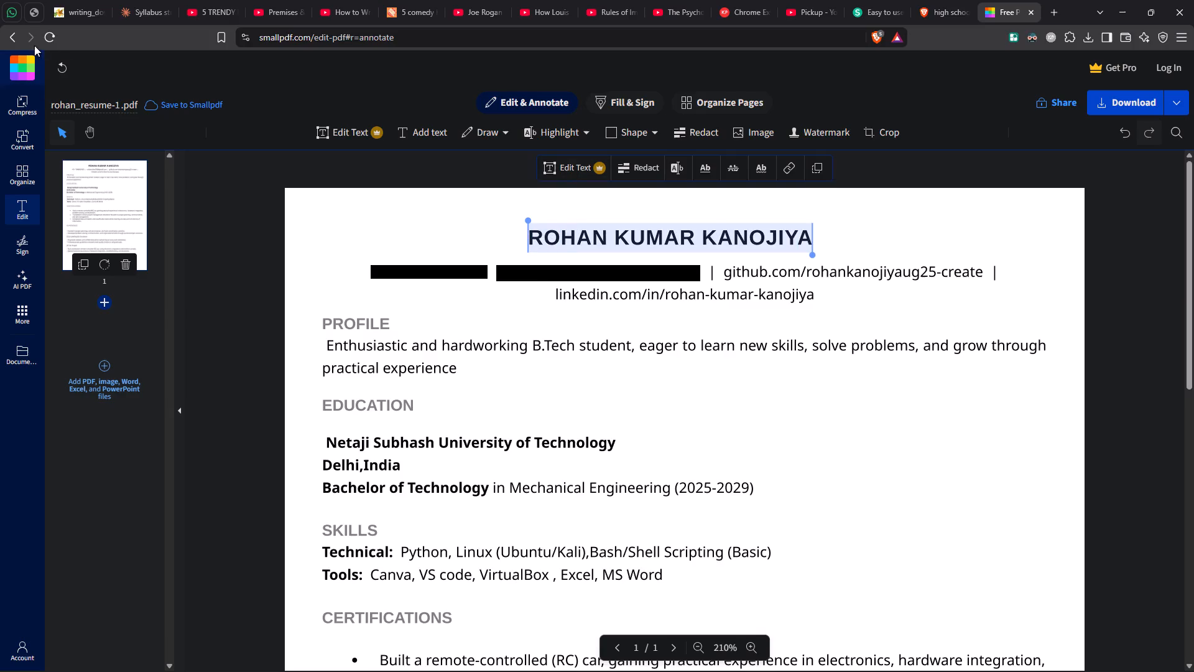
Keep the Smallpdf editor page loaded and open a new browser tab.
click(14, 42)
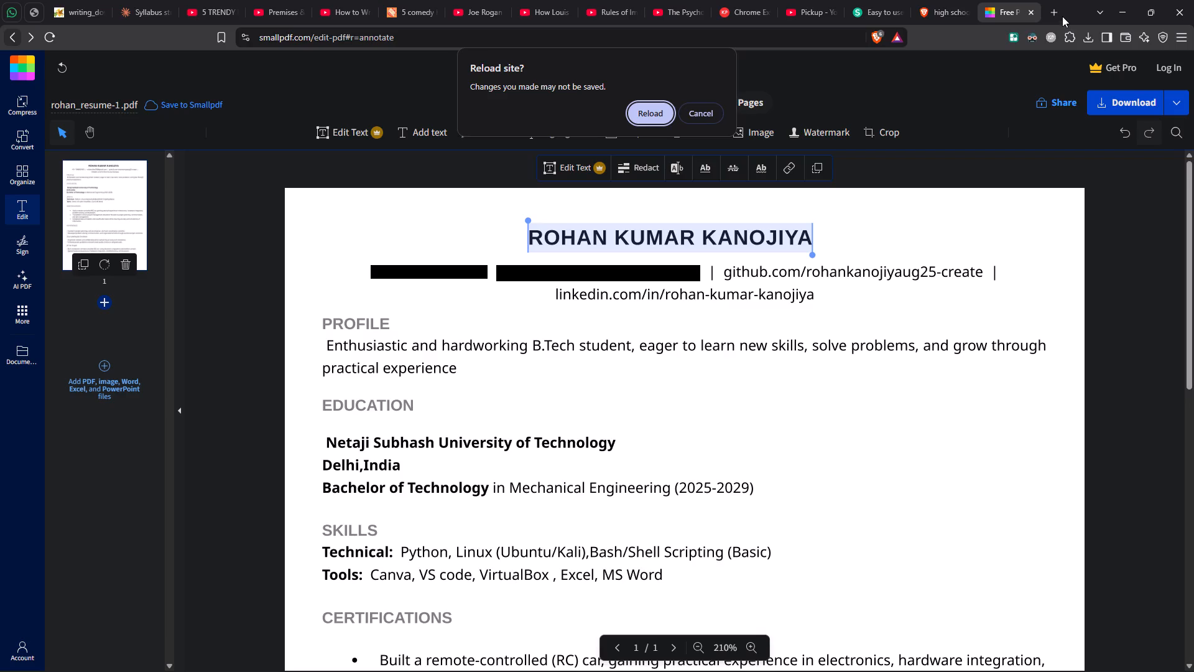
click(1062, 12)
click(1053, 14)
click(700, 113)
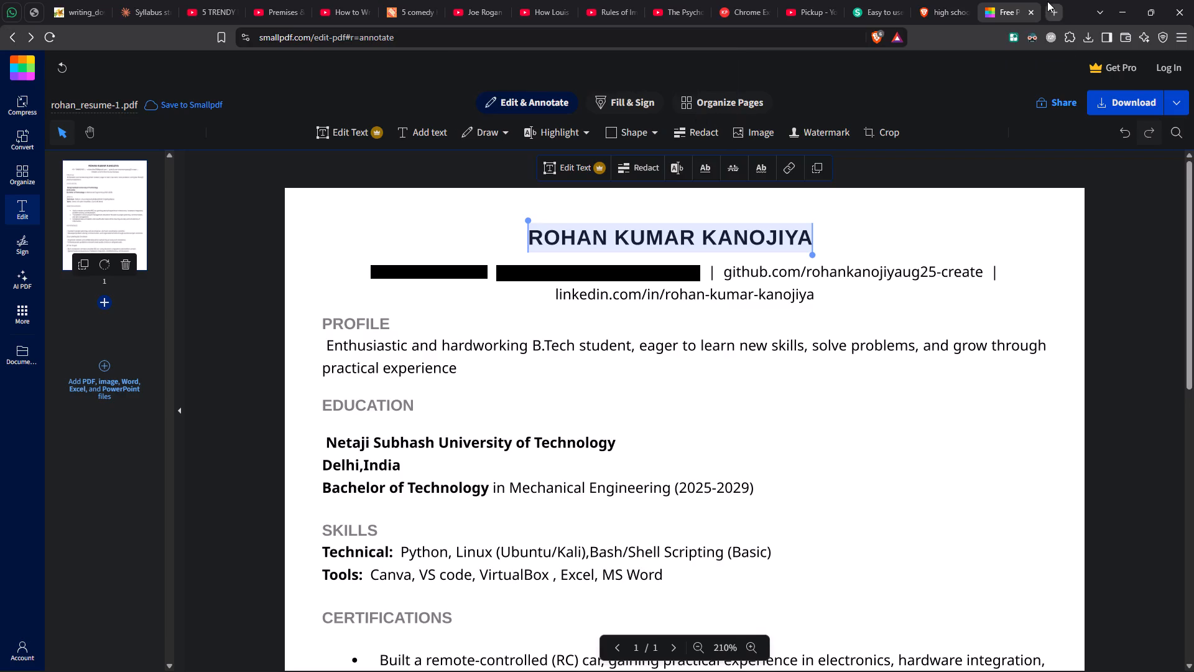
click(1052, 9)
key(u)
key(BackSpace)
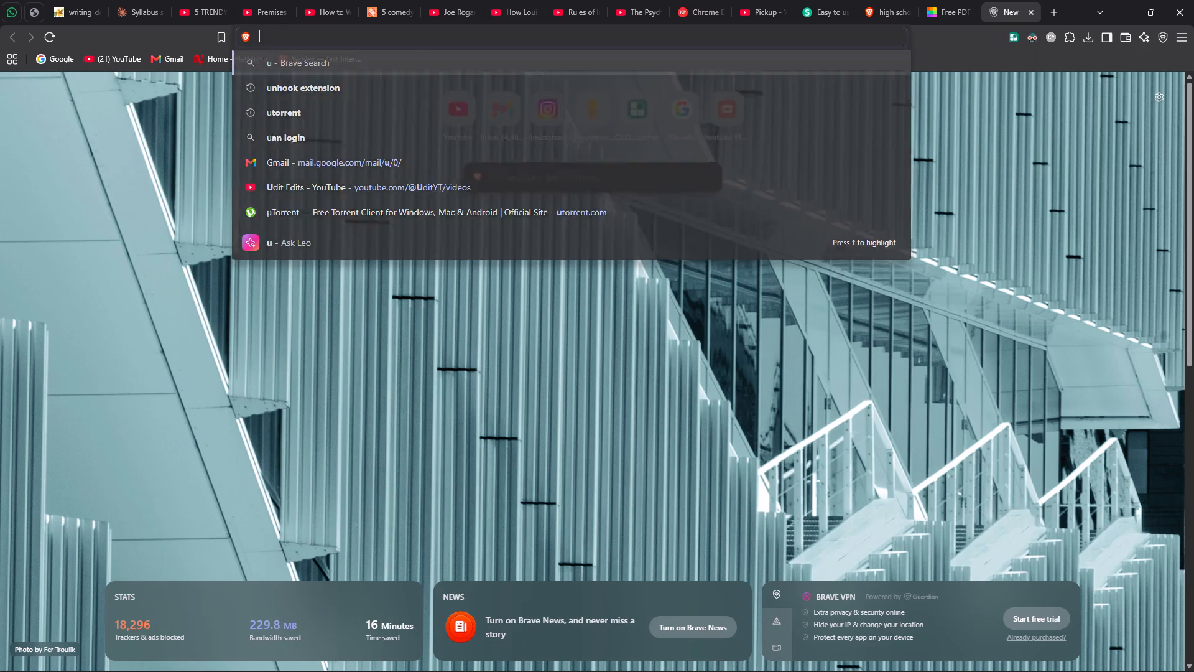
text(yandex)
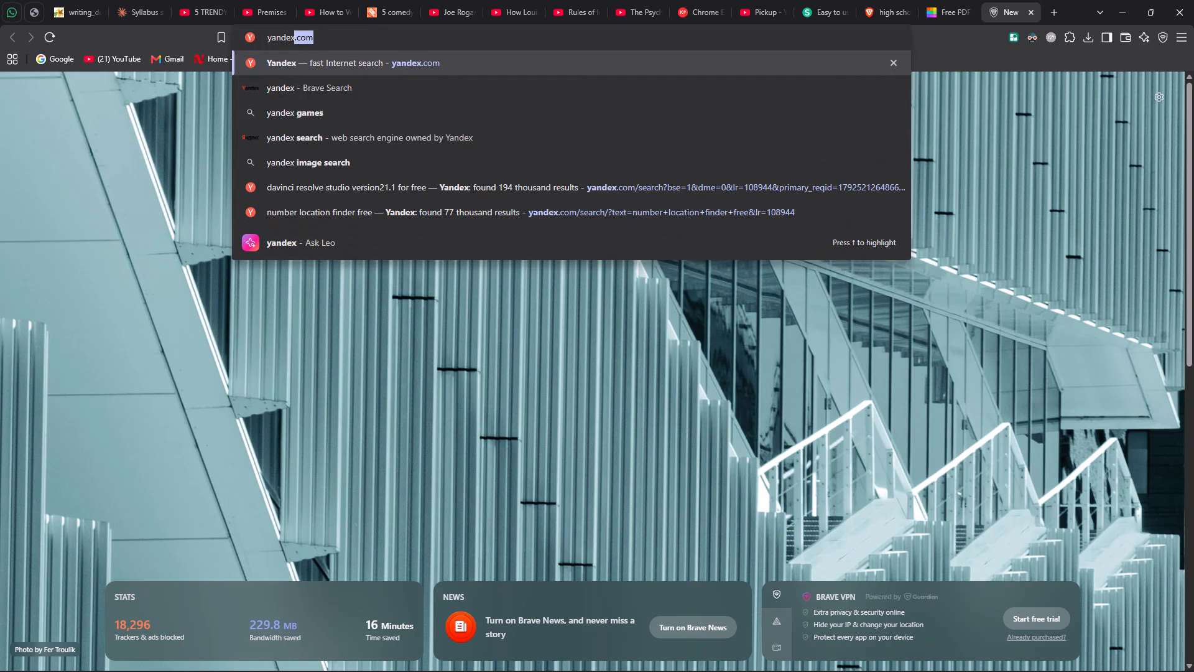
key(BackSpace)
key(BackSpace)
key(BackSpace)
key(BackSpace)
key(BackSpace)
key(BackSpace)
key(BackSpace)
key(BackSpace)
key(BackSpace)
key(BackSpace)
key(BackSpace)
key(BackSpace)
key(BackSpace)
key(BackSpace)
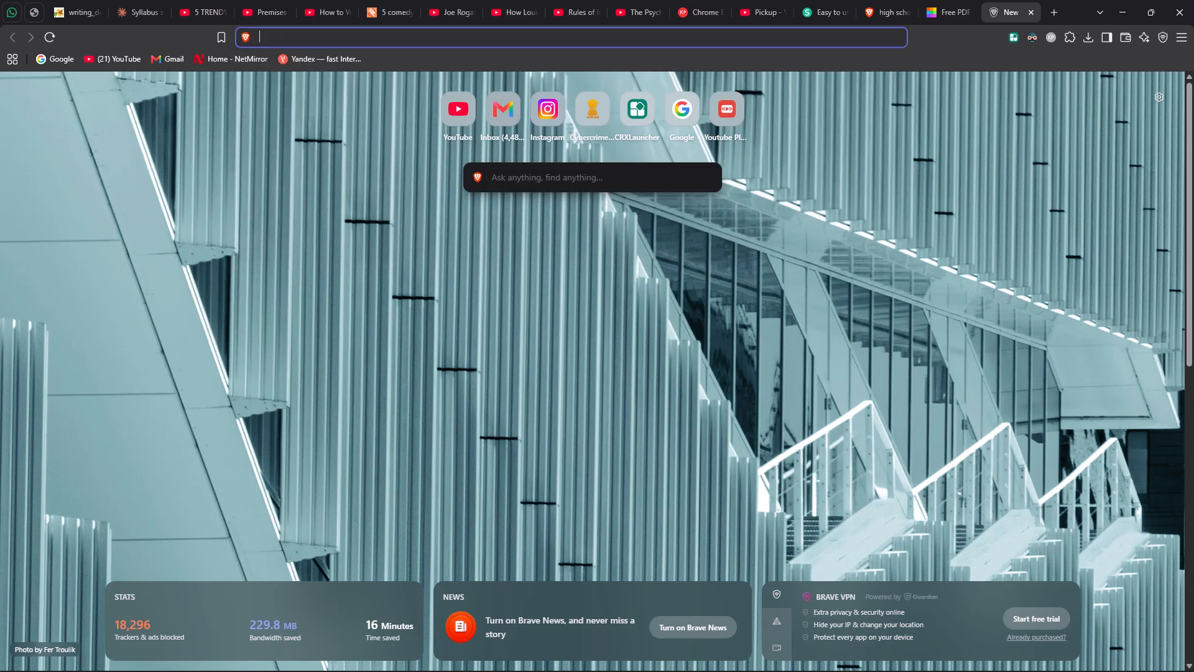
Search the web for "libreoffice download for windows 11".
text(liber)
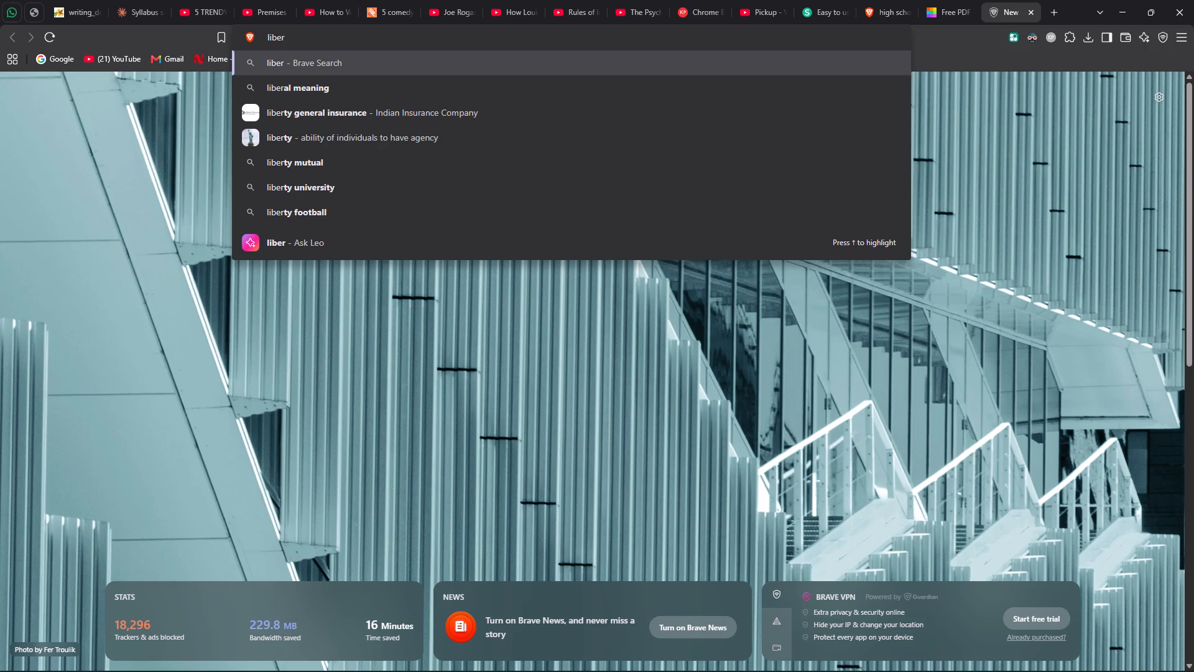
key(o)
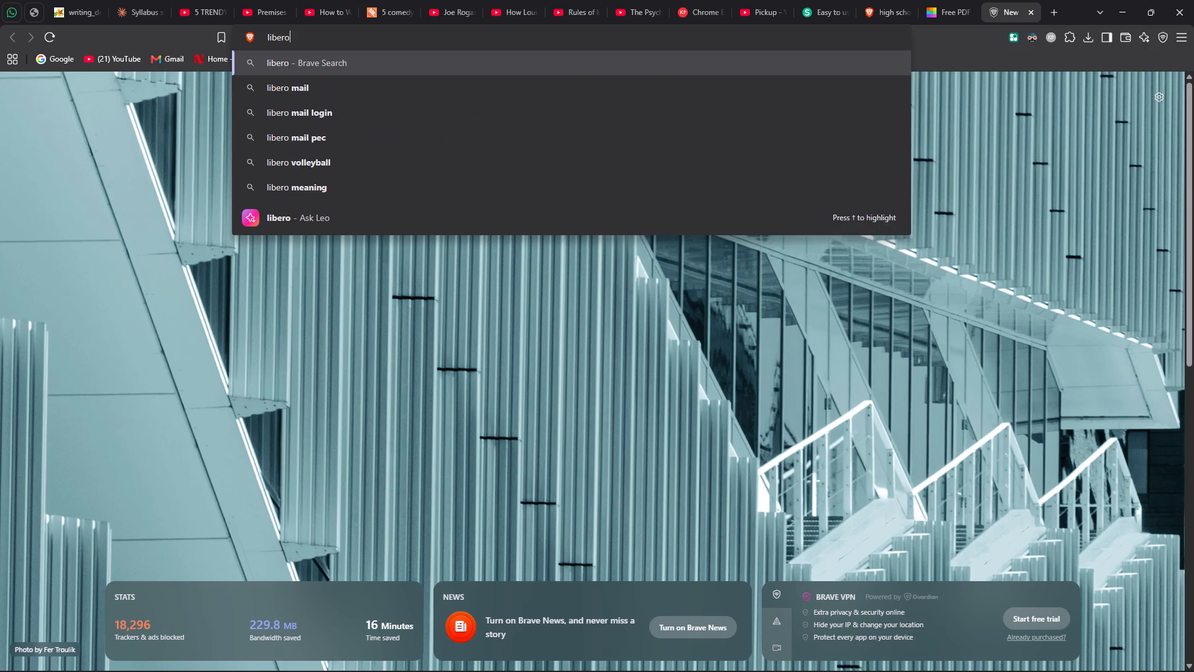
text(ff)
key(Right)
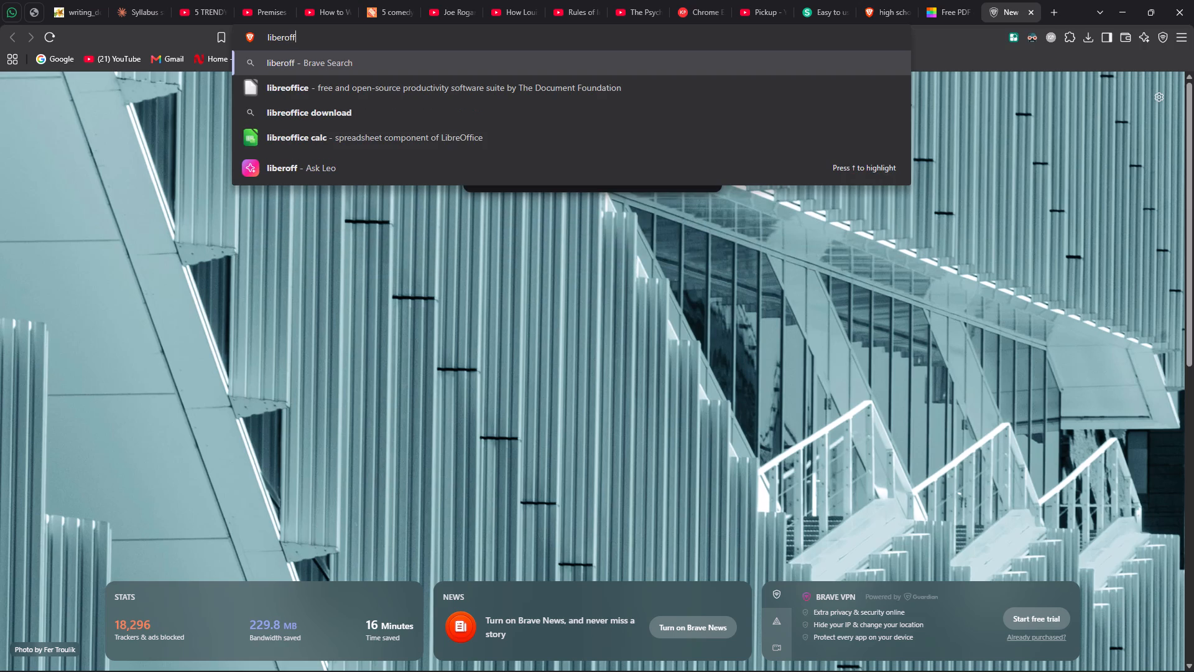
key(Down)
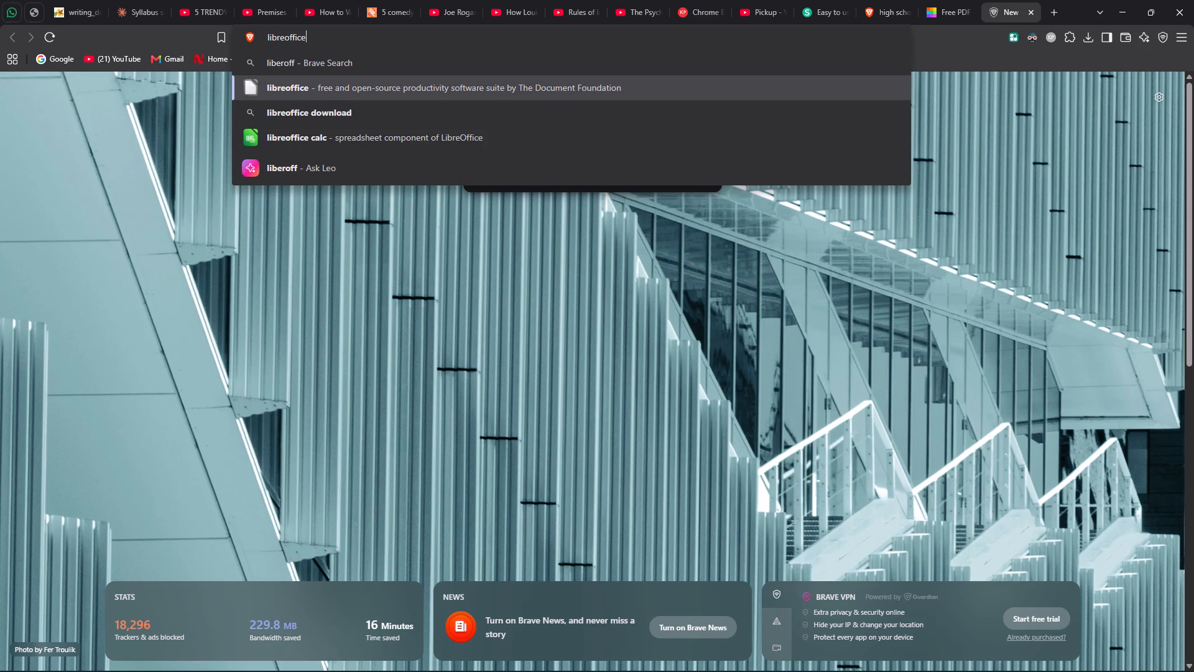
key(space)
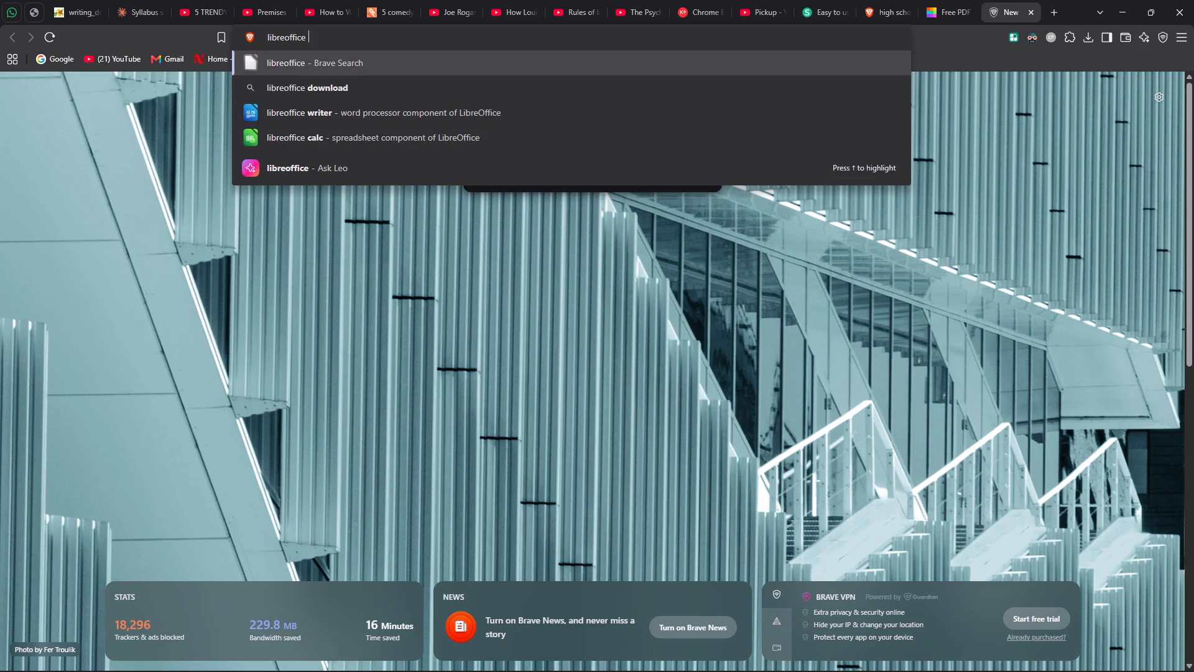
text(dow)
key(BackSpace)
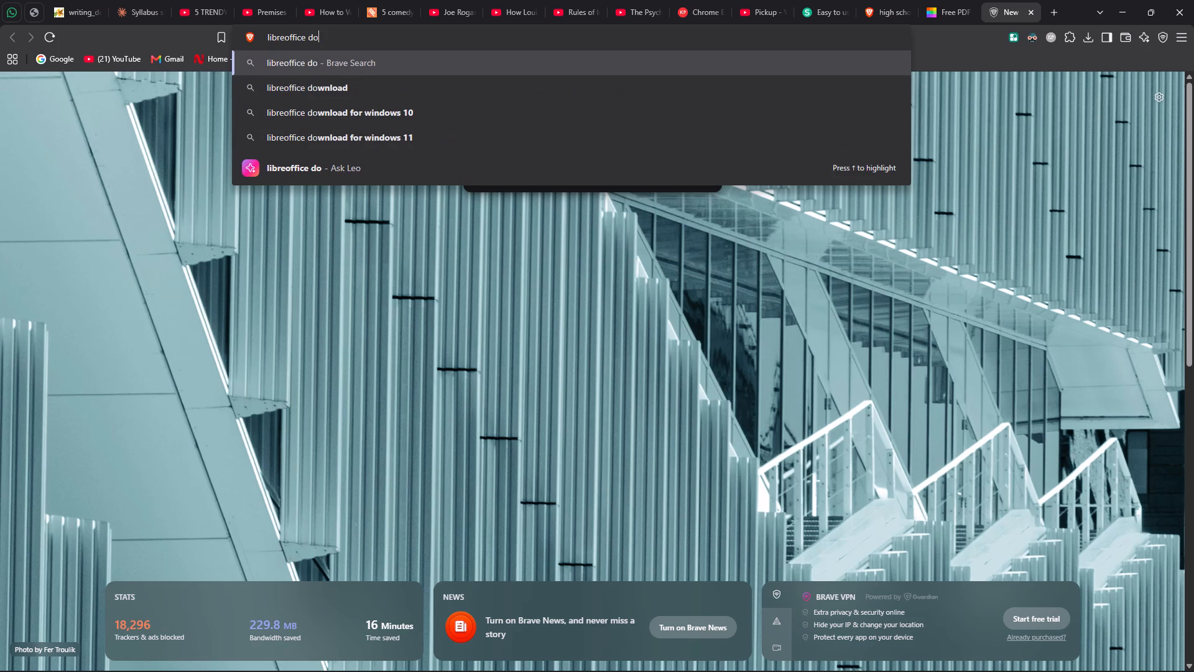
key(Down)
key(Down)
key(Down)
key(Return)
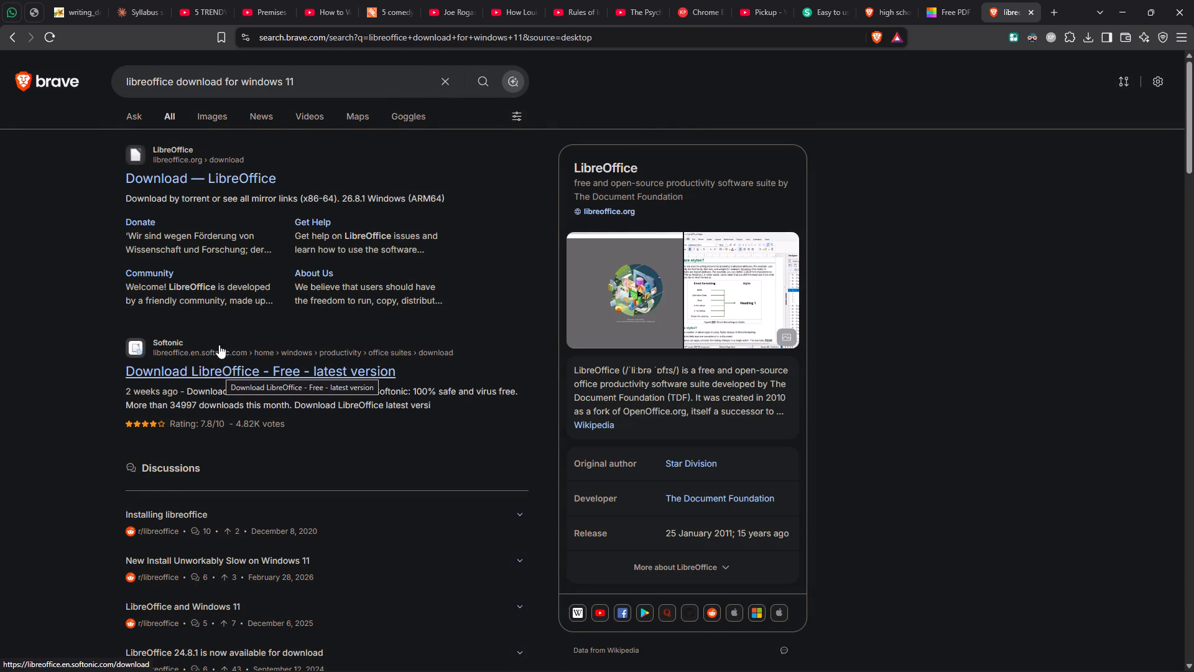
Download the LibreOffice 26.8.1 Windows (x86-64) installer from the official LibreOffice page, save it to the Desktop, and check its download progress.
click(213, 179)
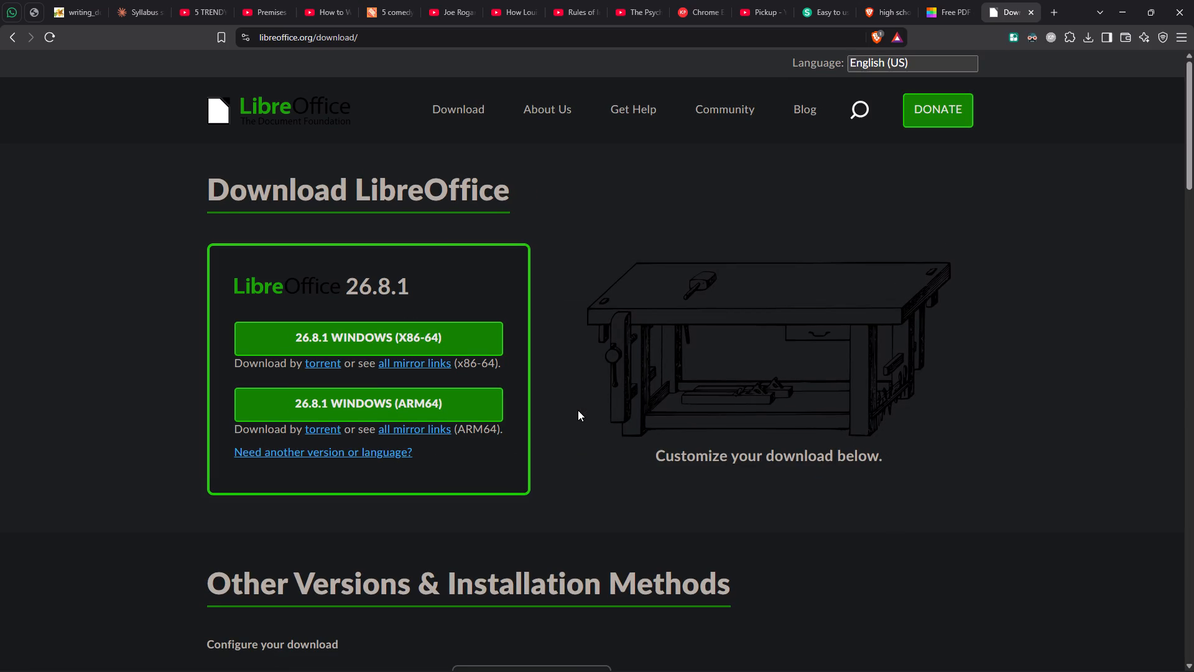
scroll(578, 410, down, 3)
scroll(578, 410, up, 1)
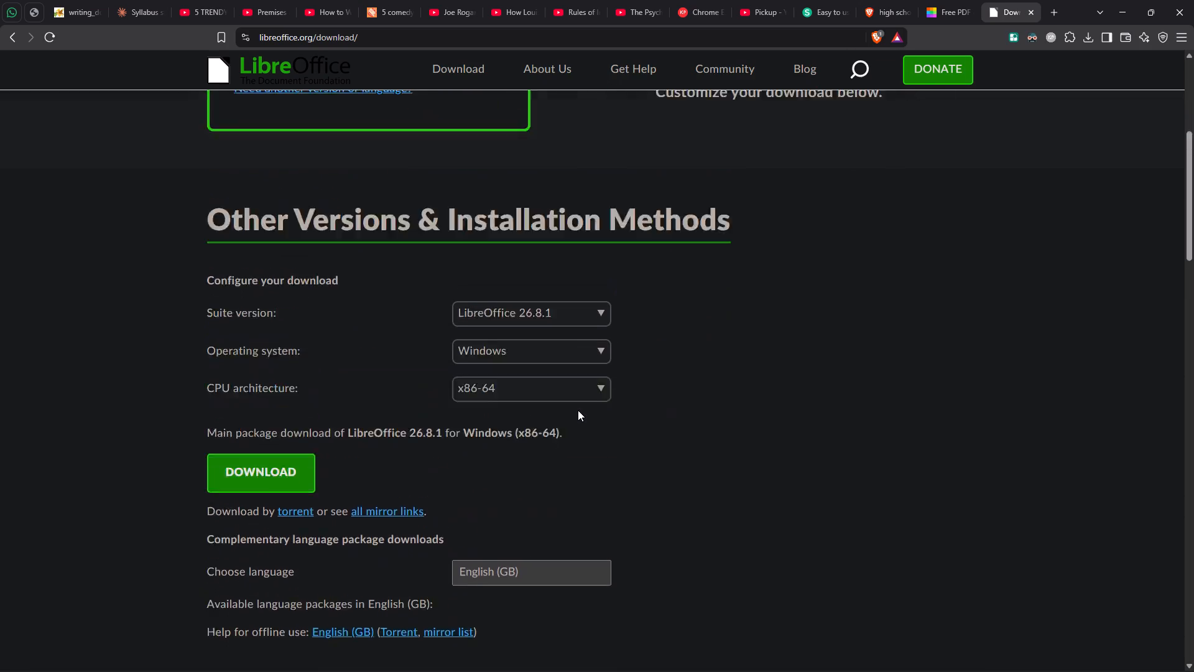
scroll(578, 410, up, 1)
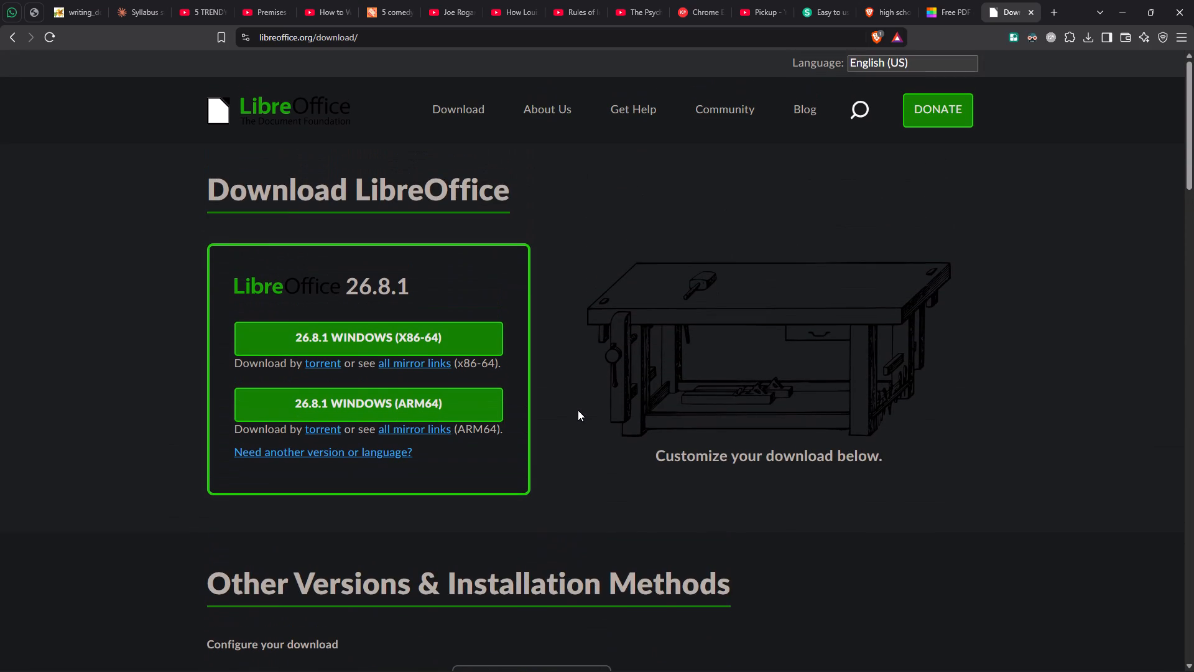
scroll(578, 410, down, 8)
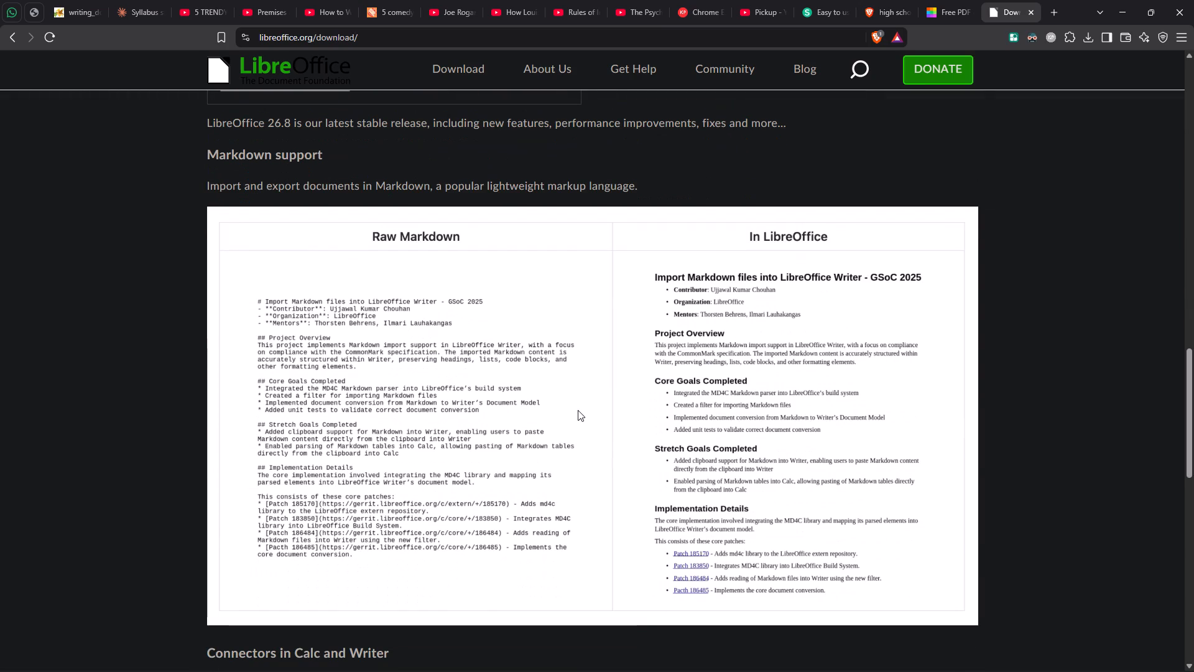
scroll(578, 410, up, 9)
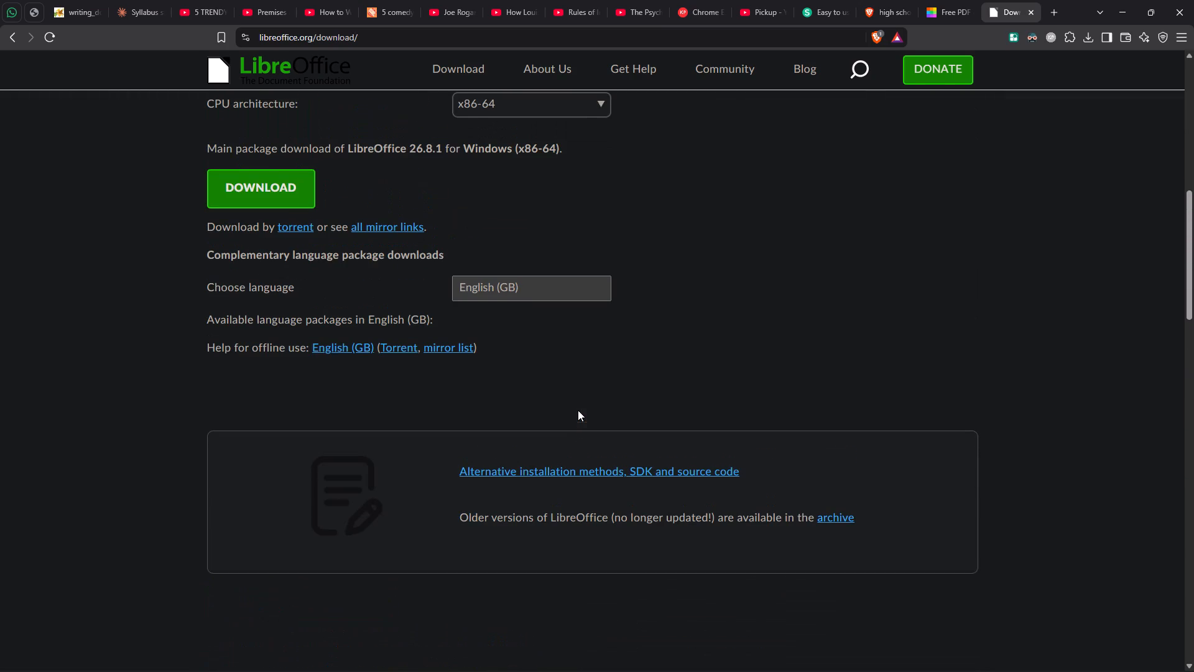
click(290, 190)
scroll(290, 190, up, 2)
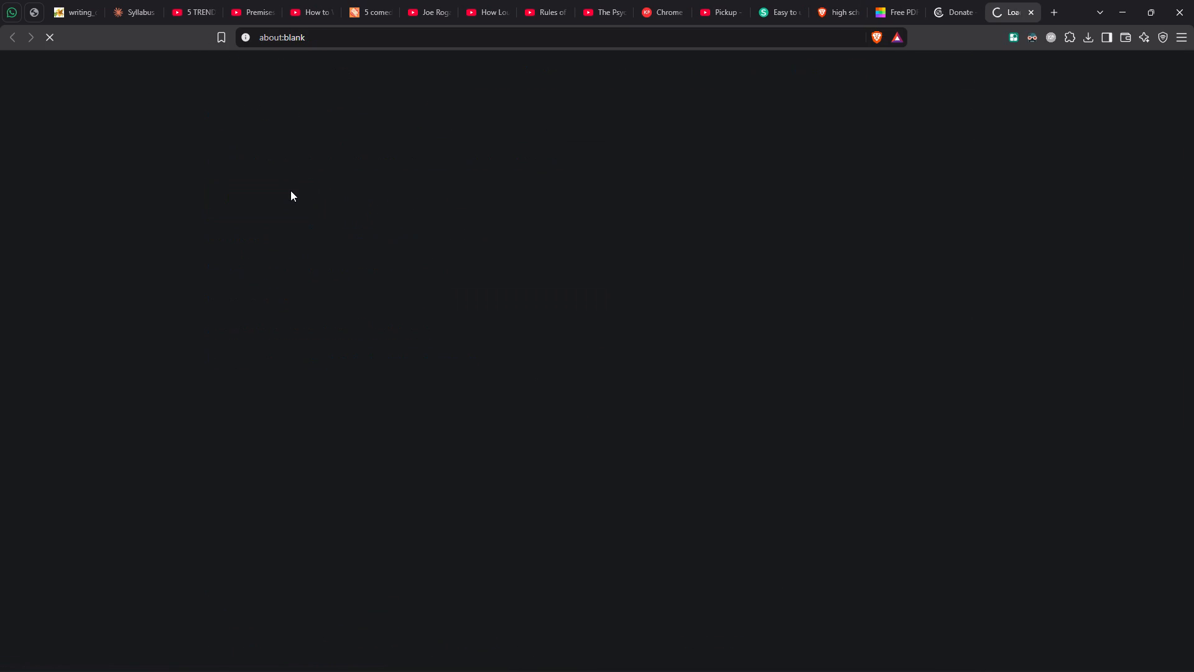
scroll(290, 190, right, 4)
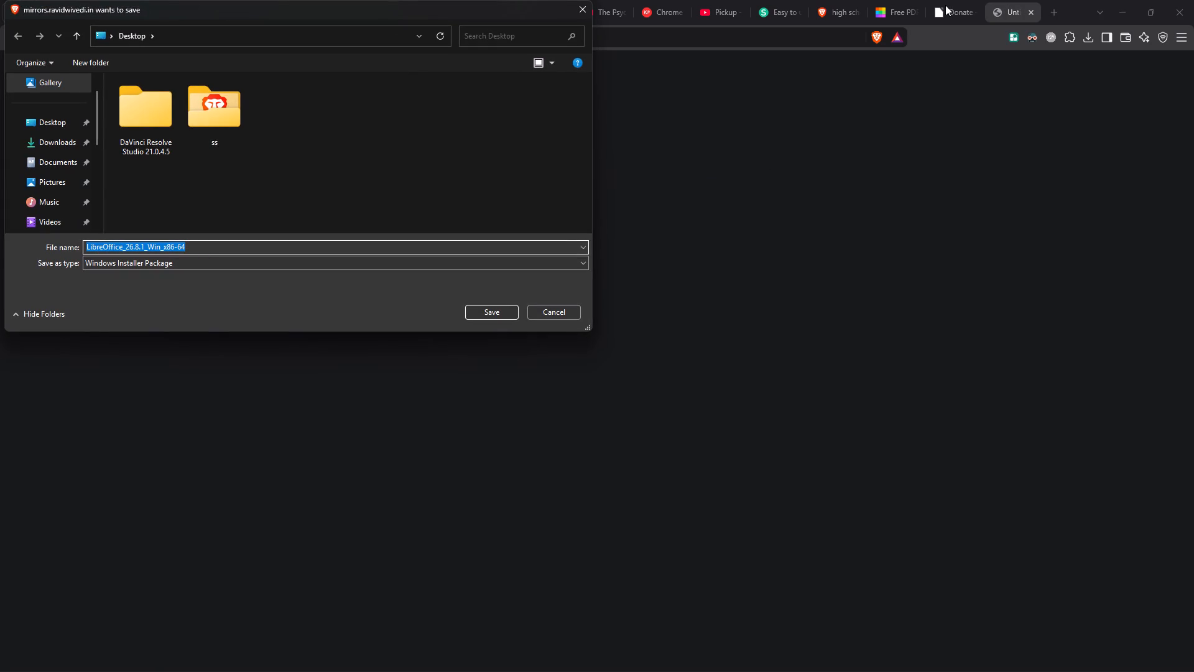
click(484, 309)
click(1086, 41)
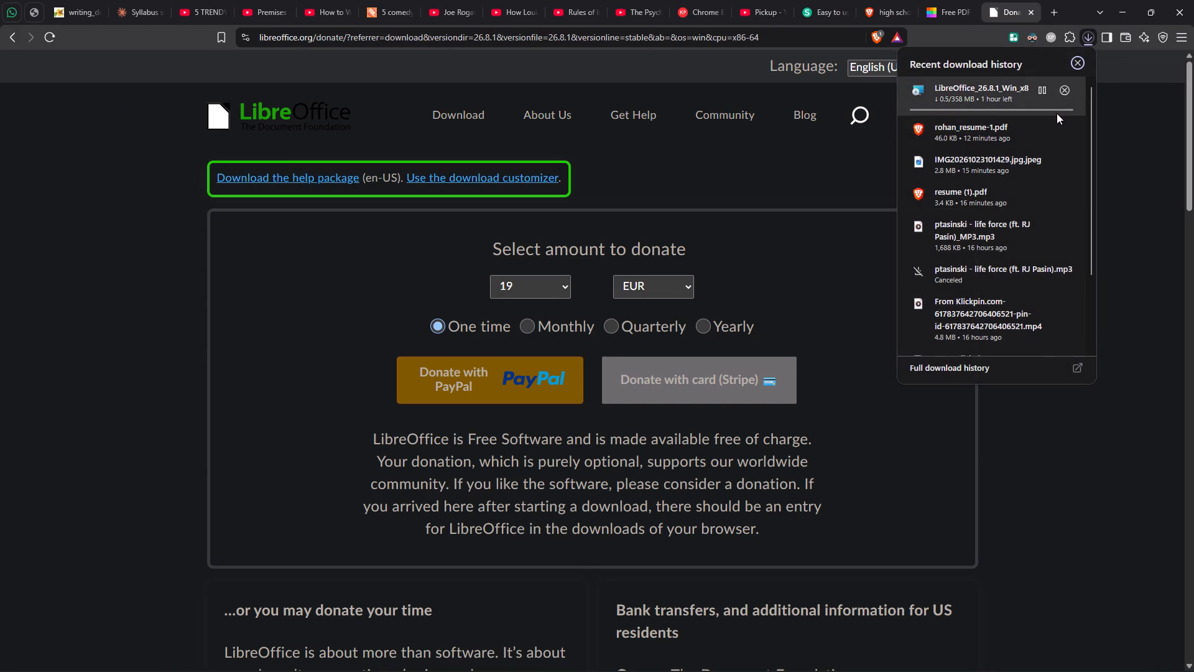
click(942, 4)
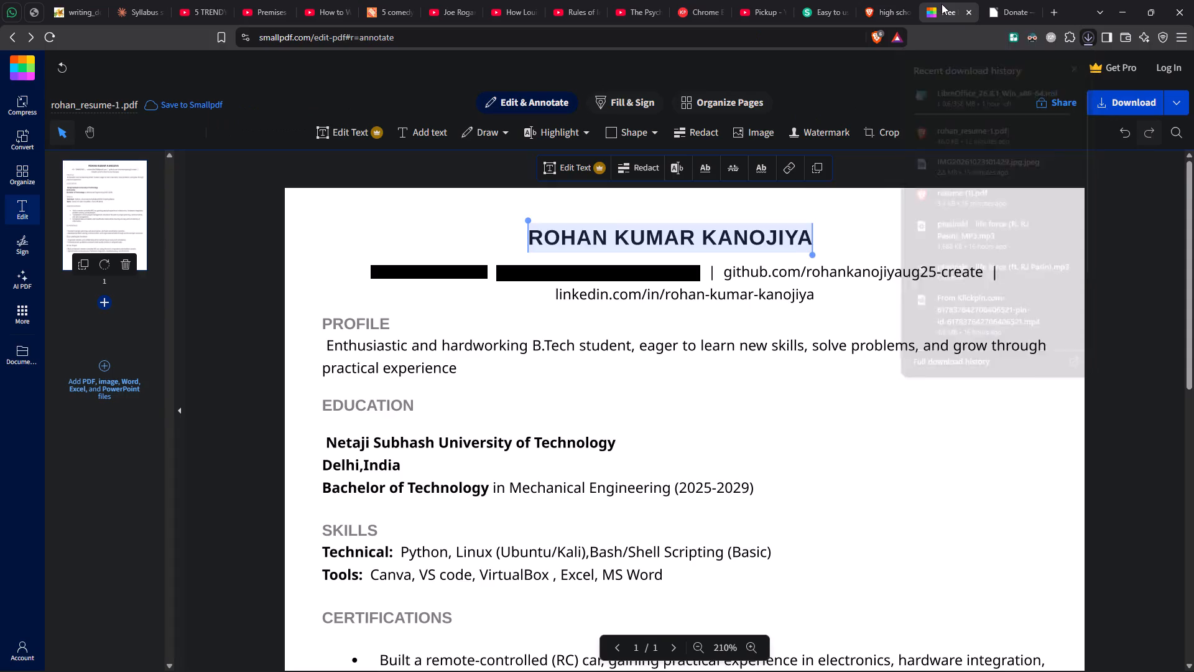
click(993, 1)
Return to the LibreOffice download page and start the 26.8.1 Windows (x86-64) download again.
scroll(376, 227, right, 4)
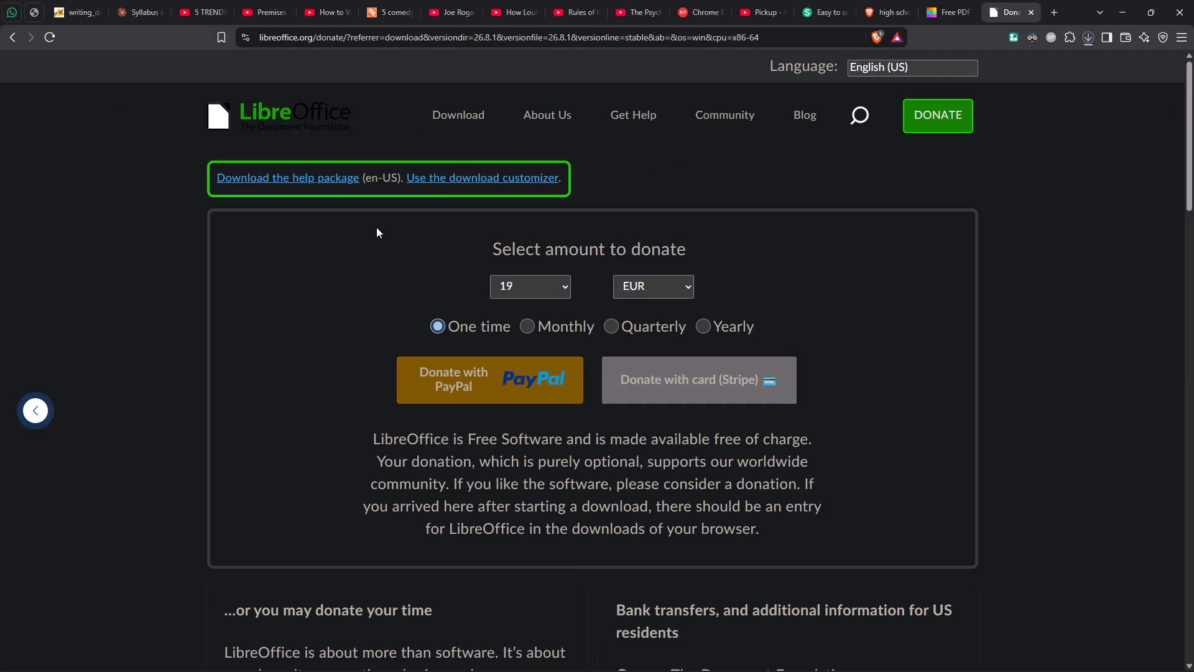
scroll(376, 227, right, 8)
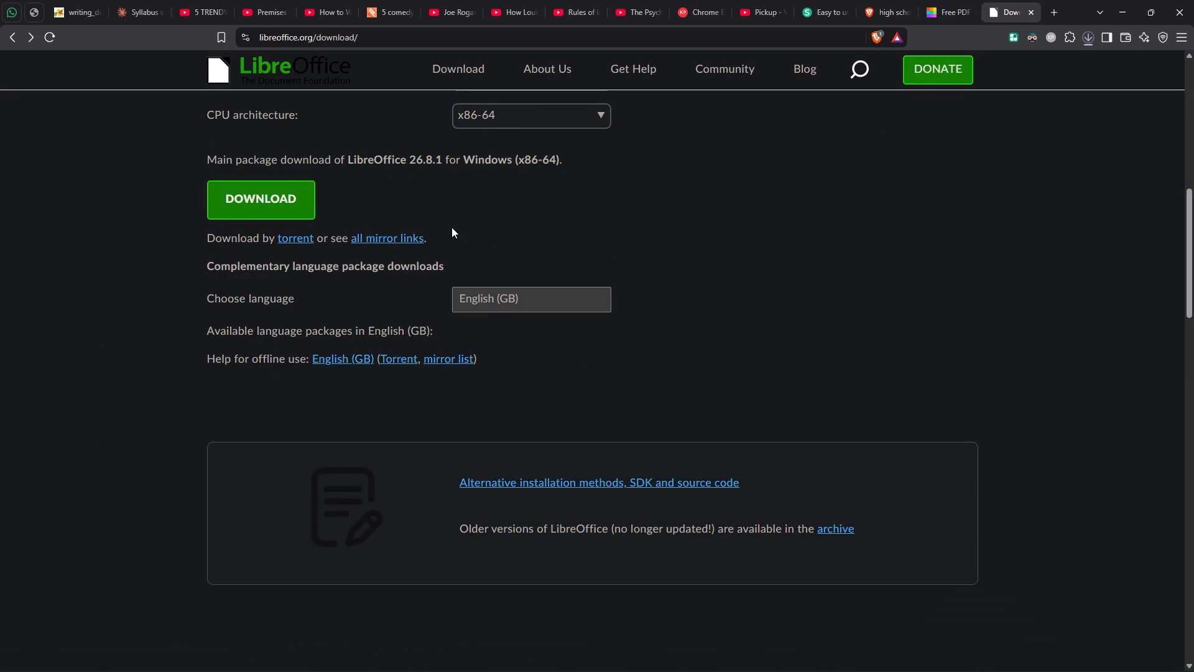
scroll(489, 162, up, 6)
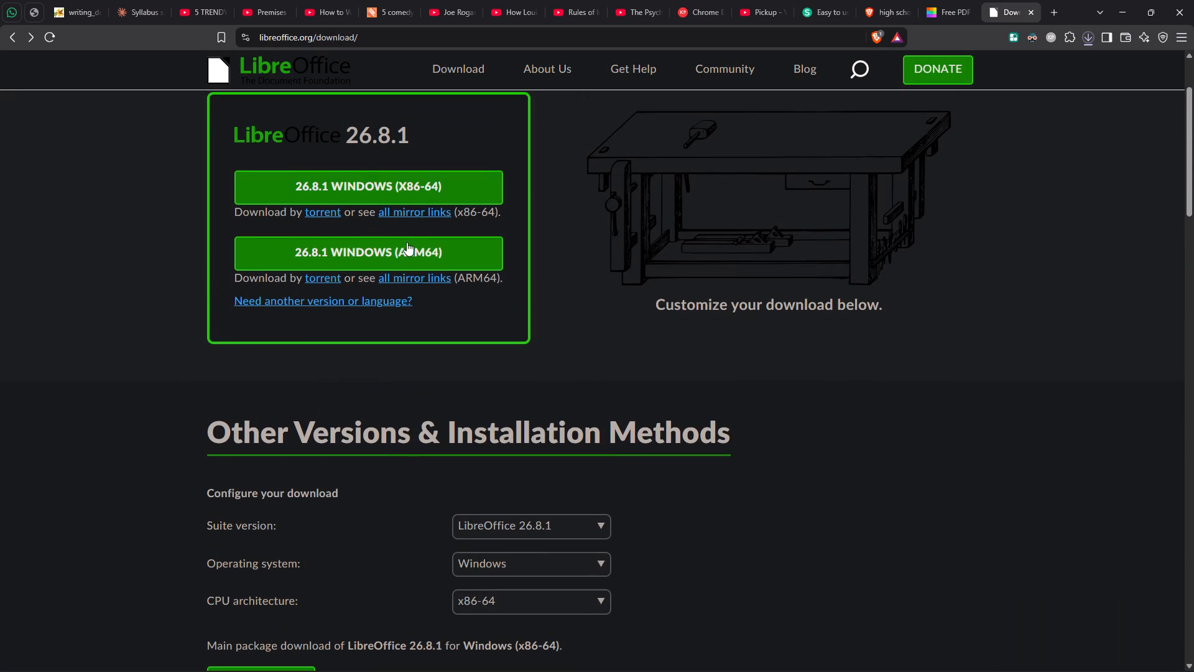
click(424, 187)
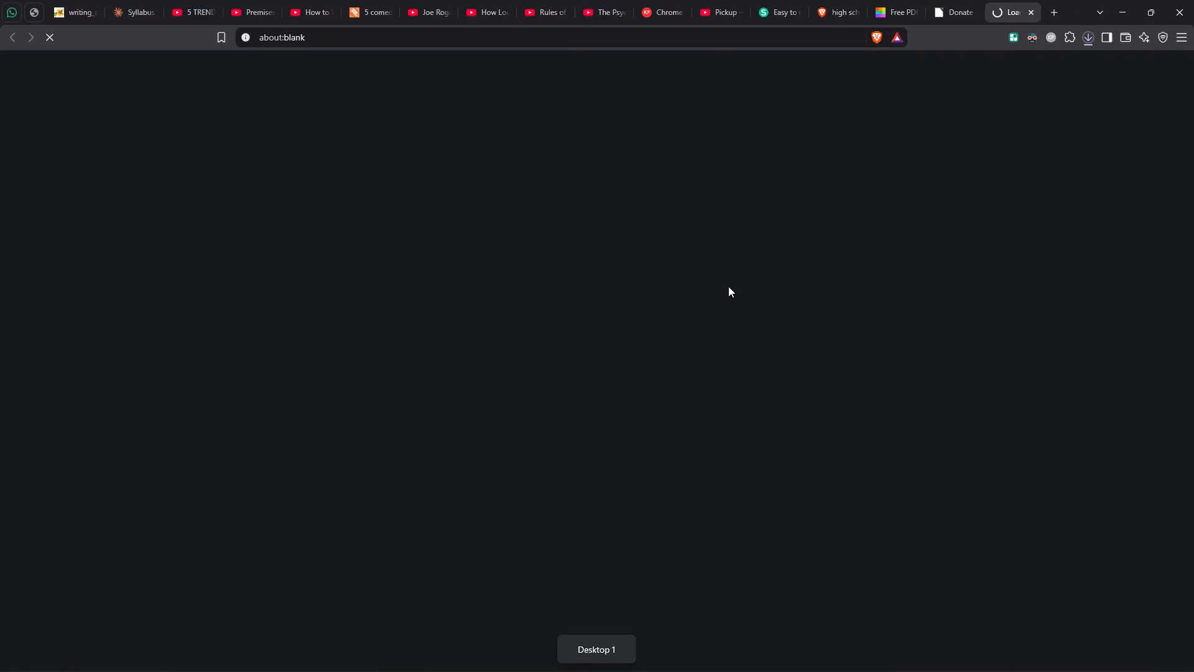
Go back to the search results and examine other LibreOffice download sources, including the Microsoft Store listing.
click(963, 7)
scroll(674, 204, right, 7)
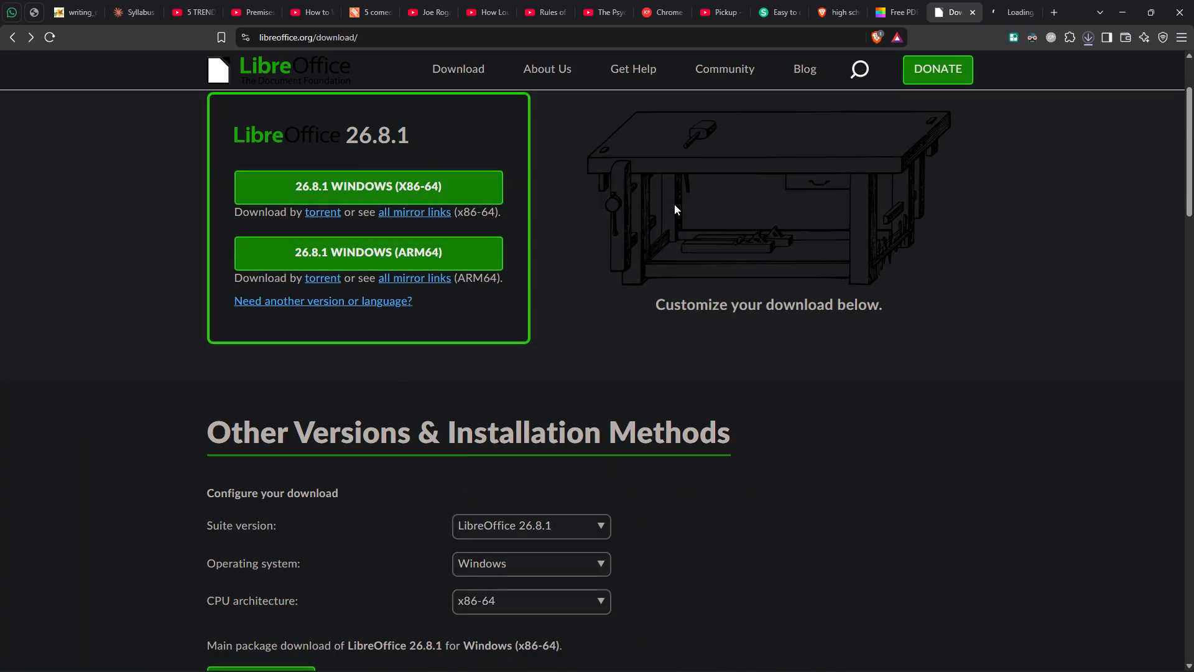
scroll(674, 204, right, 7)
scroll(165, 585, down, 5)
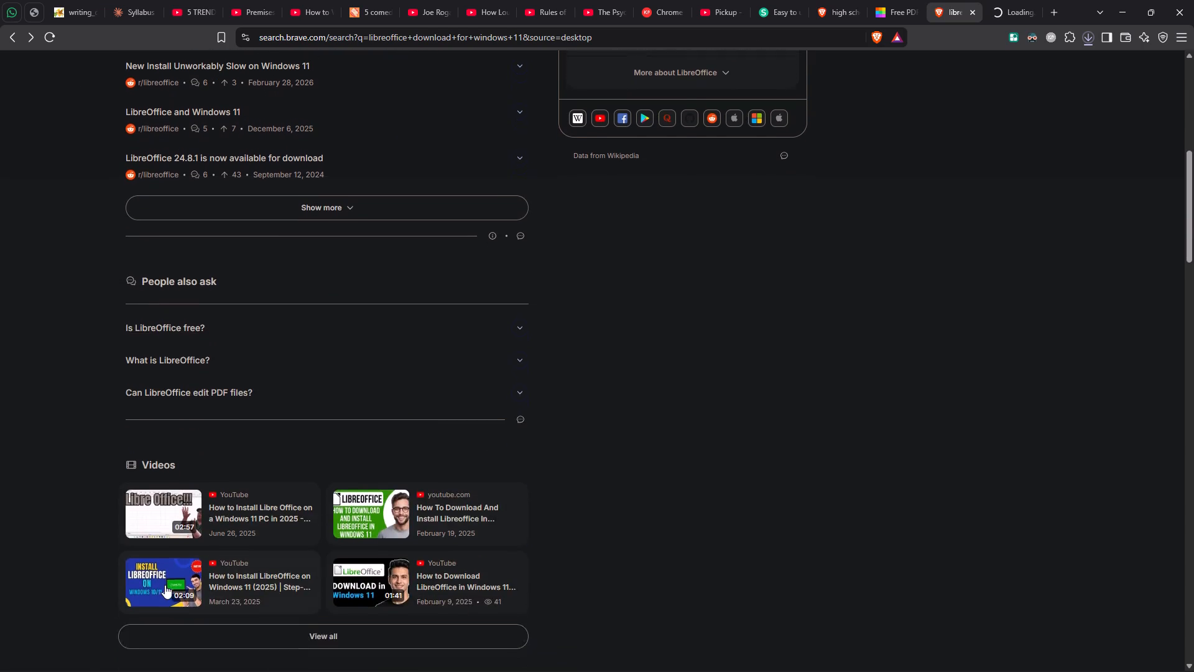
scroll(165, 585, down, 5)
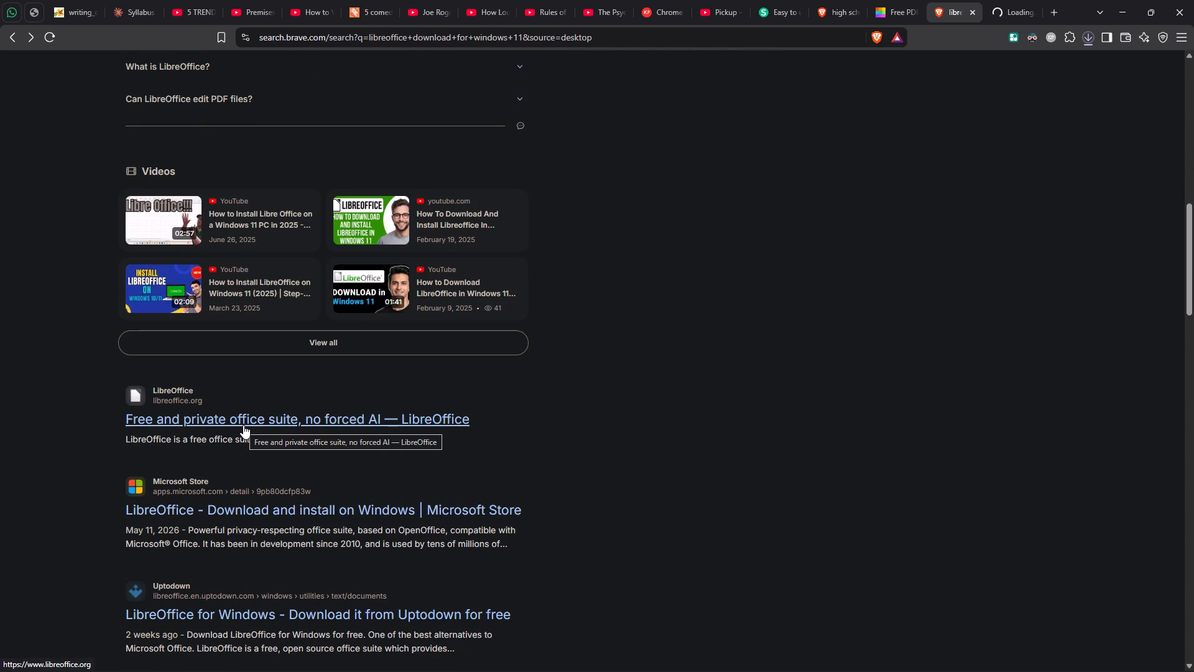
click(243, 497)
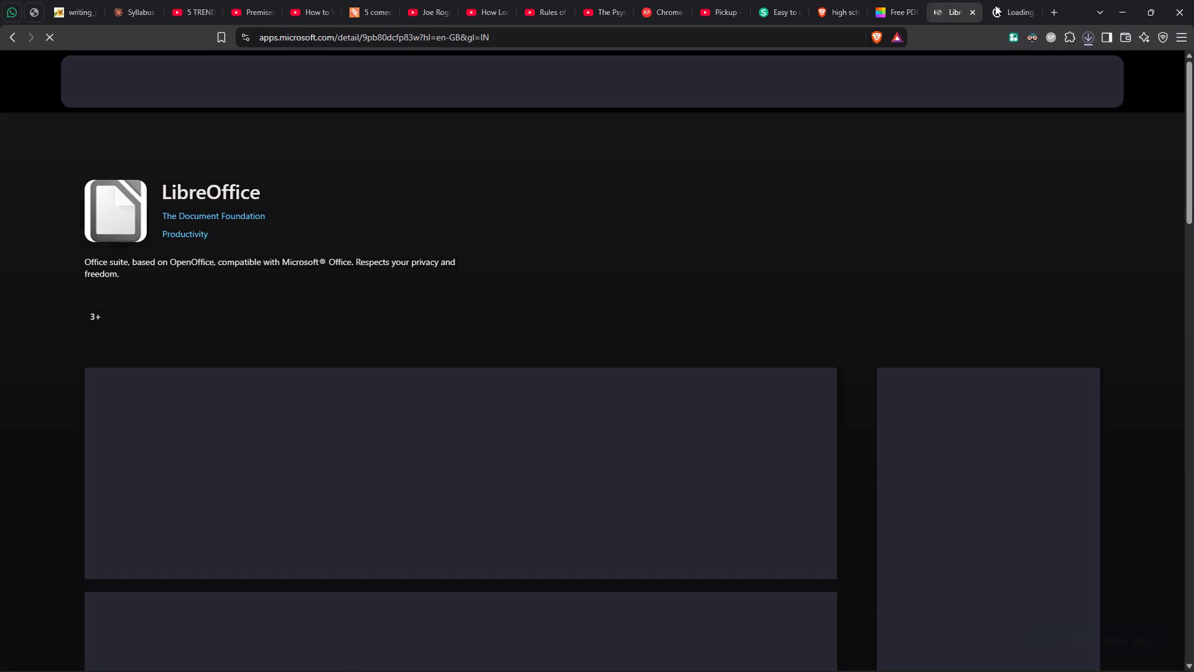
scroll(377, 301, right, 5)
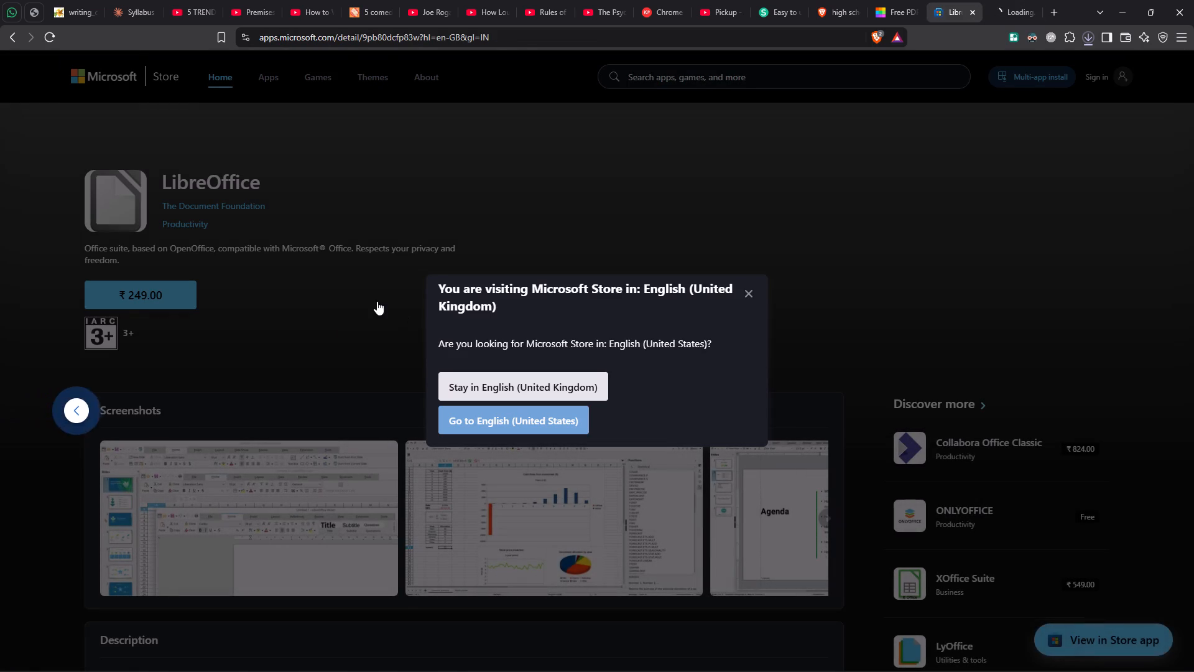
scroll(377, 301, down, 4)
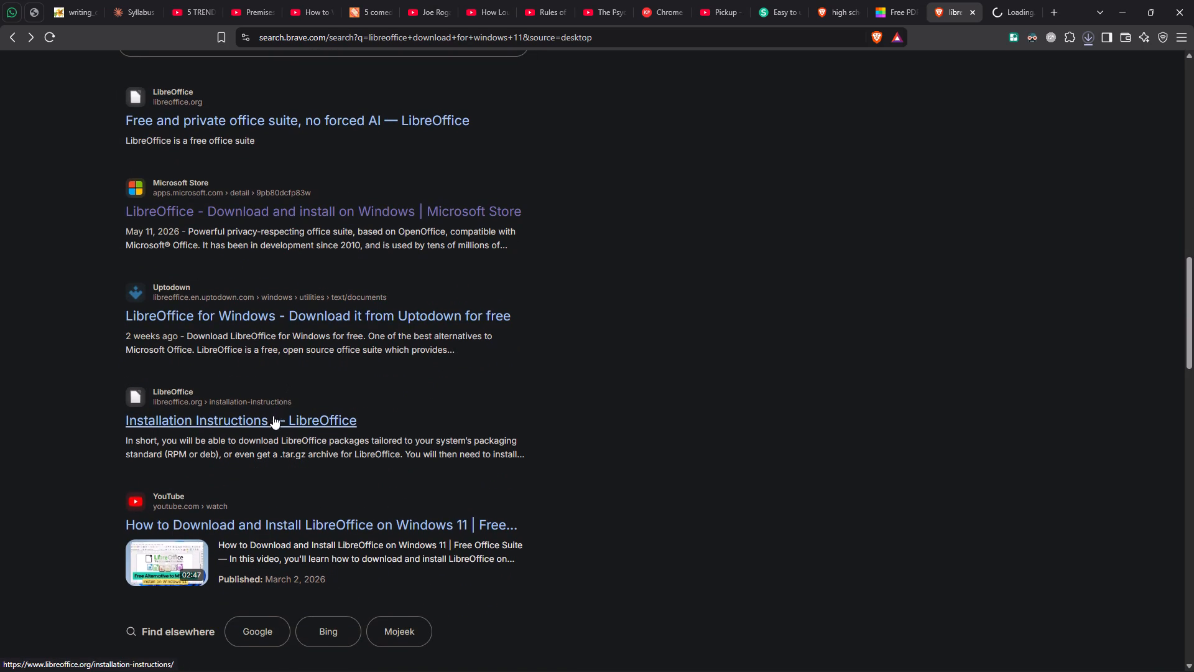
scroll(272, 421, down, 5)
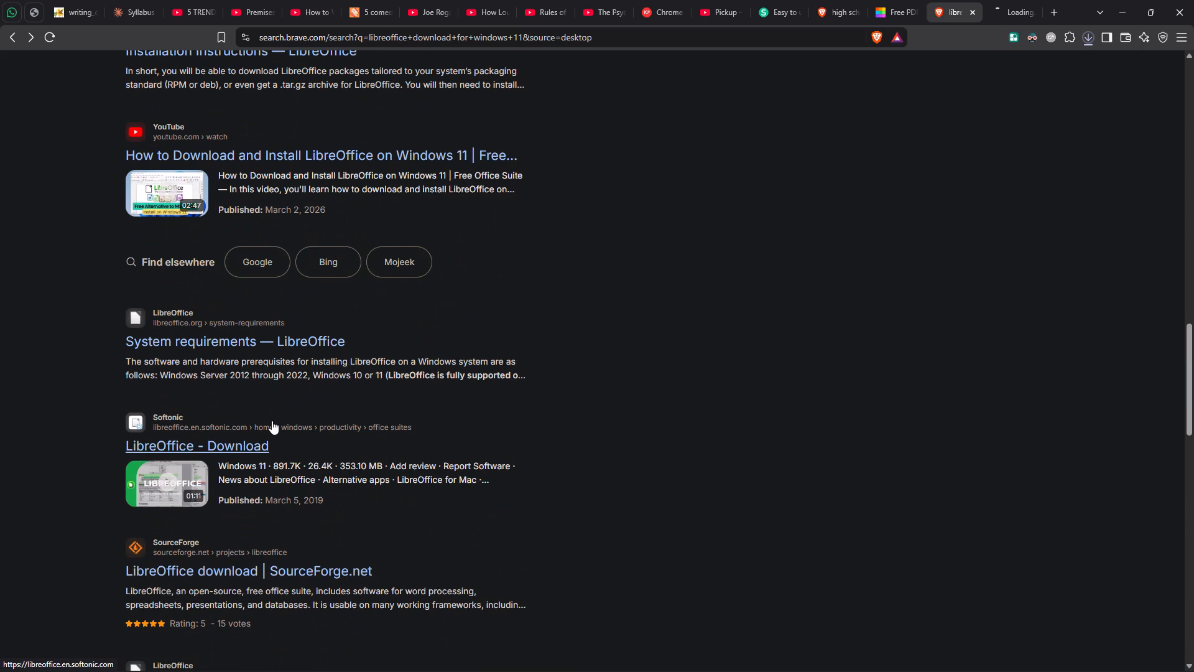
scroll(272, 421, down, 1)
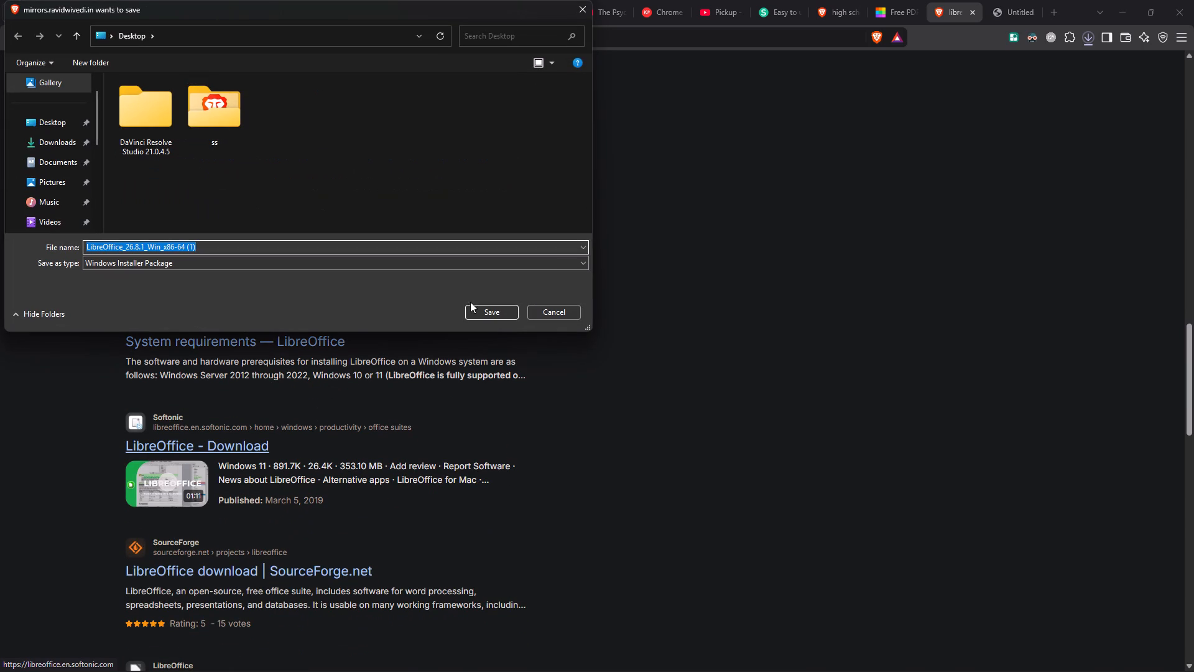
Save the second installer download to the Desktop as LibreOffice_26.8.1_Win_x86-64 (1) and check the recent downloads.
click(484, 309)
click(1083, 40)
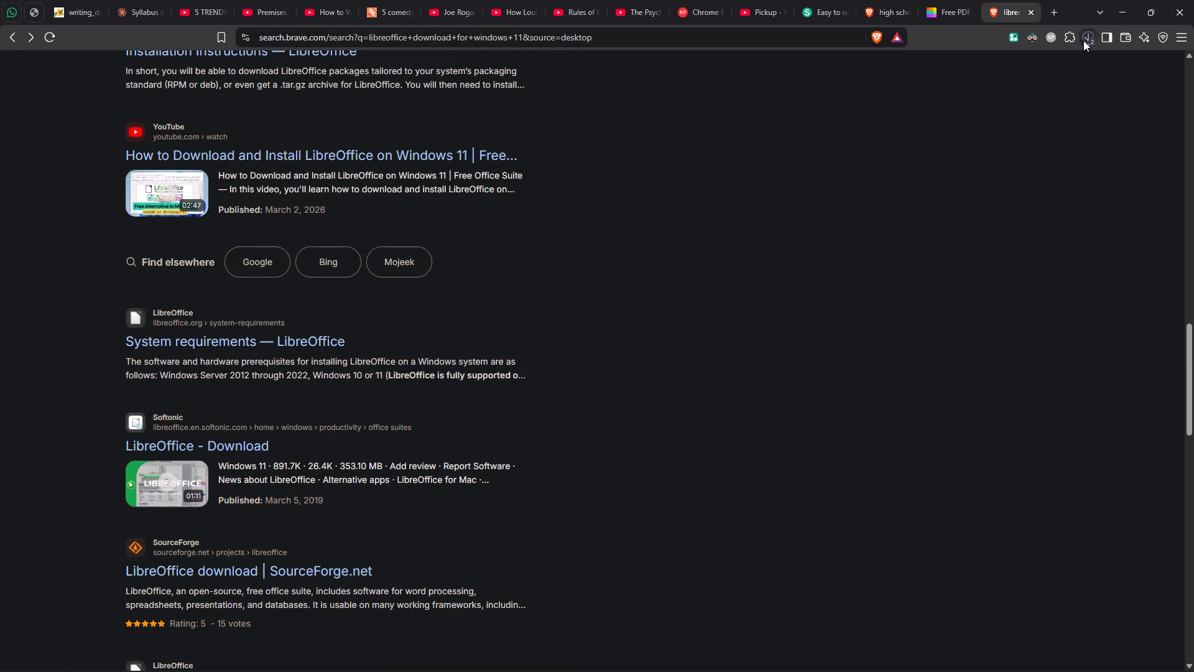
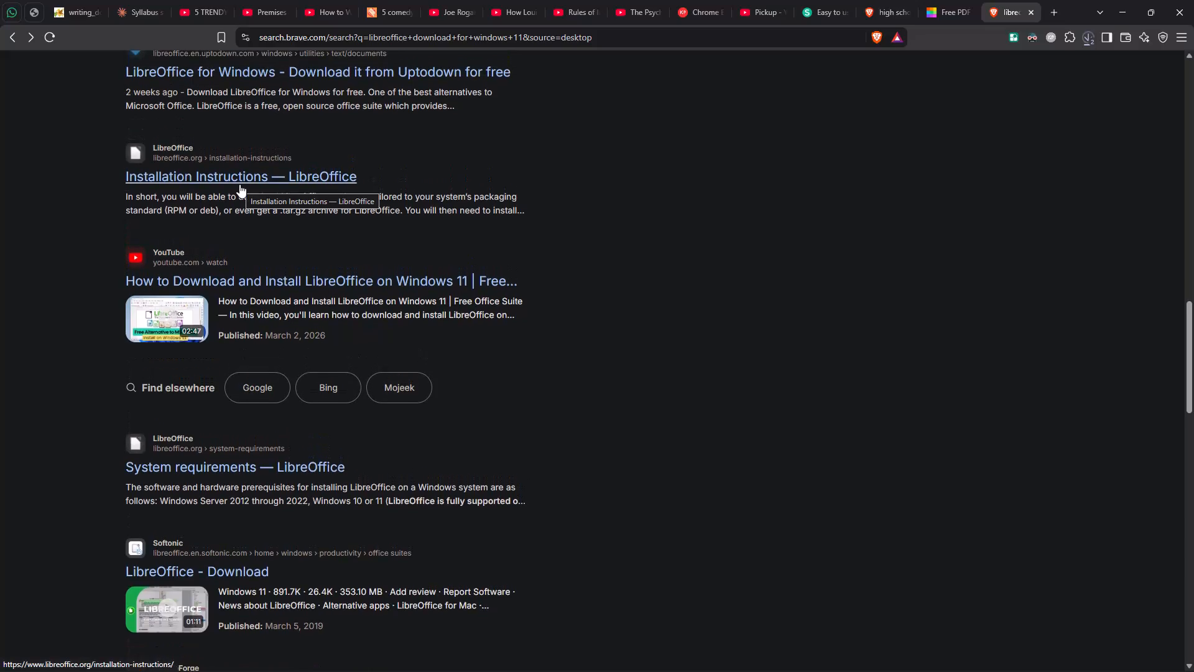
Cancel both LibreOffice 26.8.1 installer downloads in the recent download history.
scroll(239, 184, up, 10)
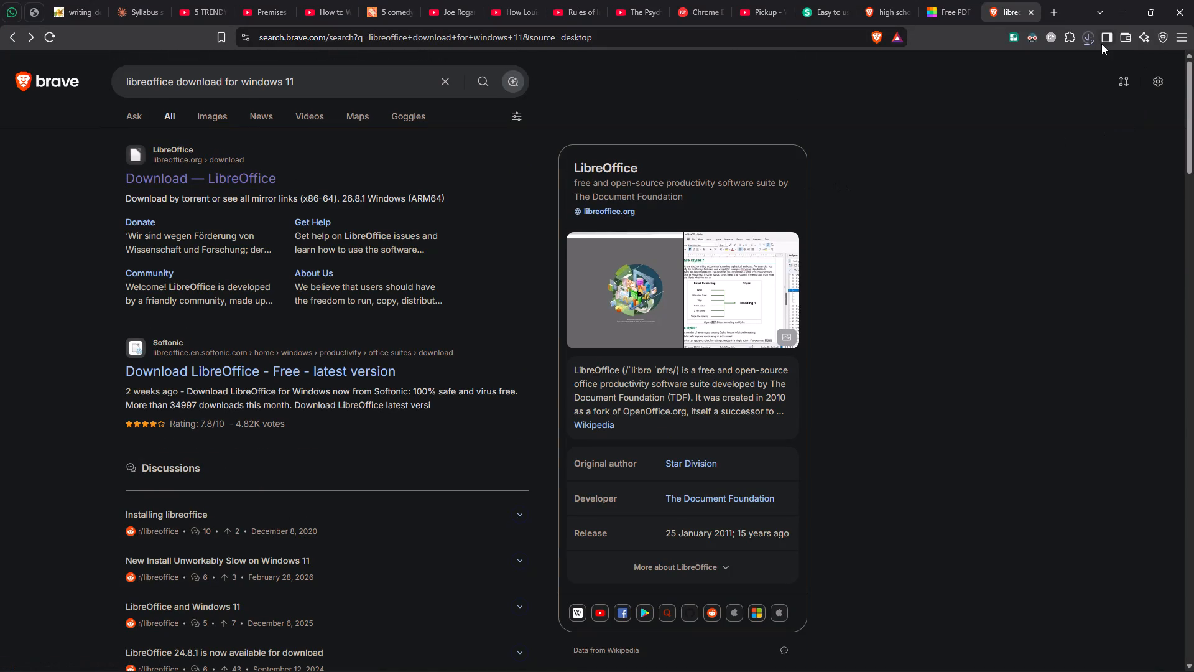
click(1091, 41)
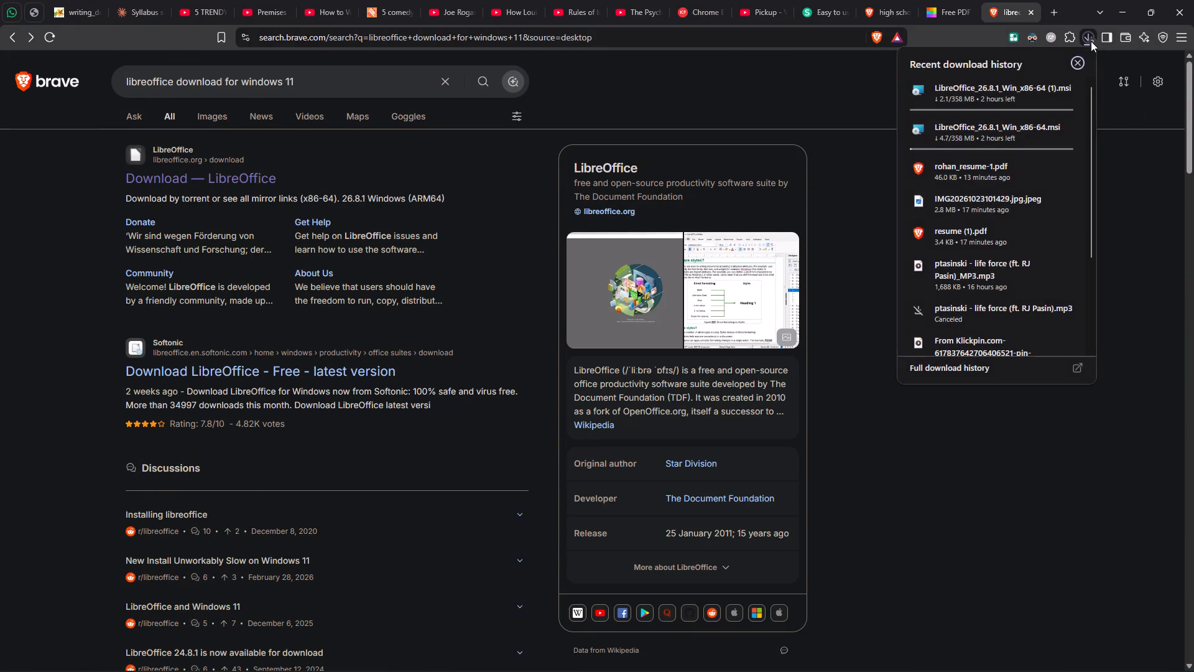
click(1062, 88)
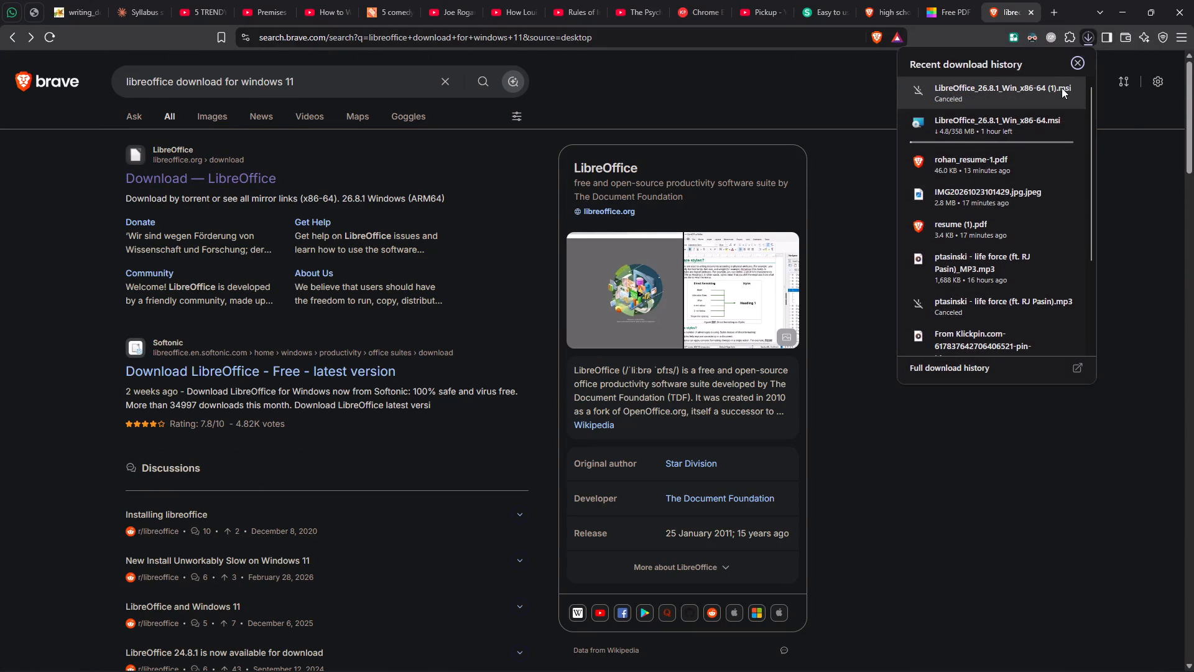
click(1062, 121)
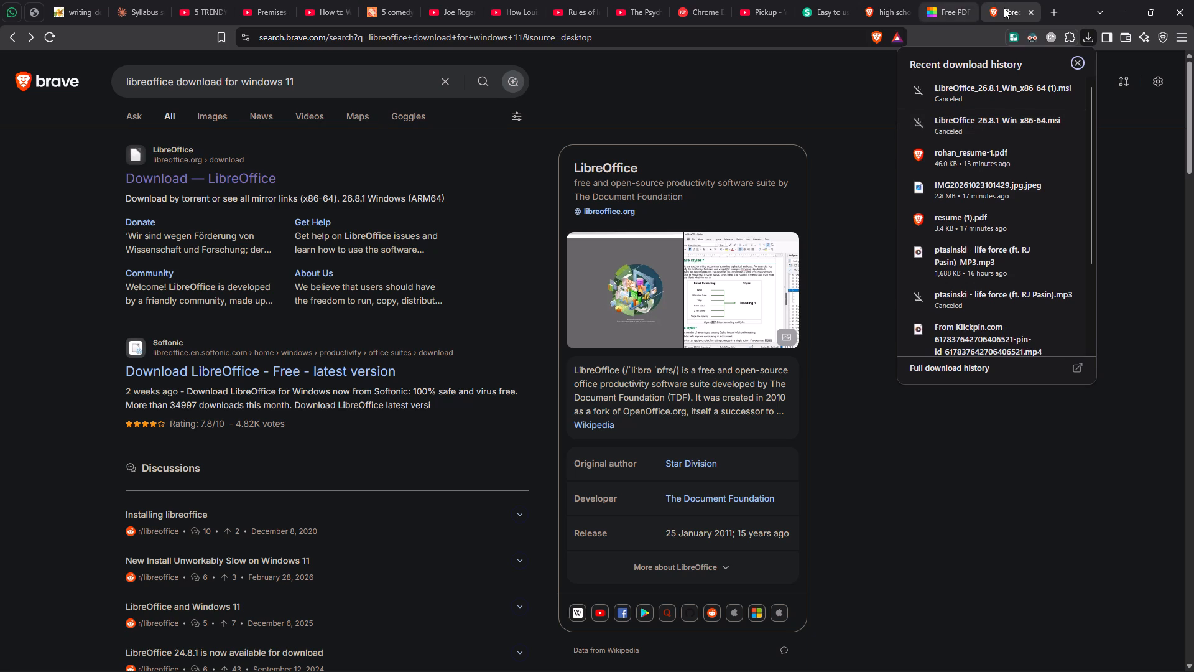
Search for "yandex" and open the Yandex home page.
click(449, 81)
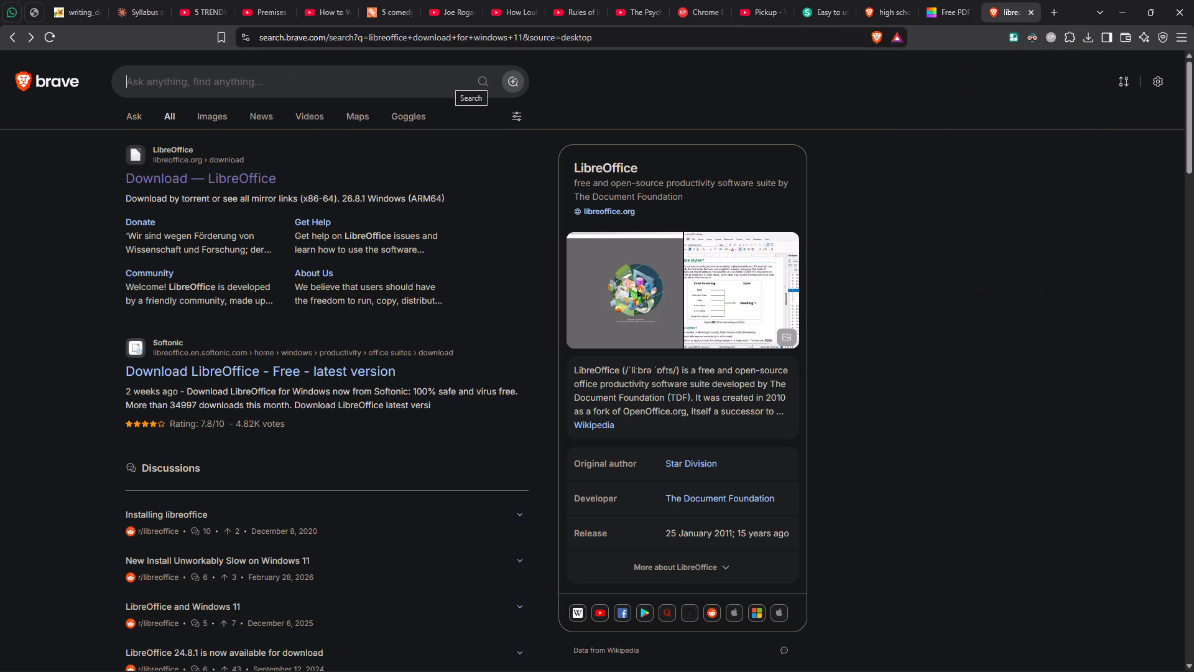
text(yandex)
key(Return)
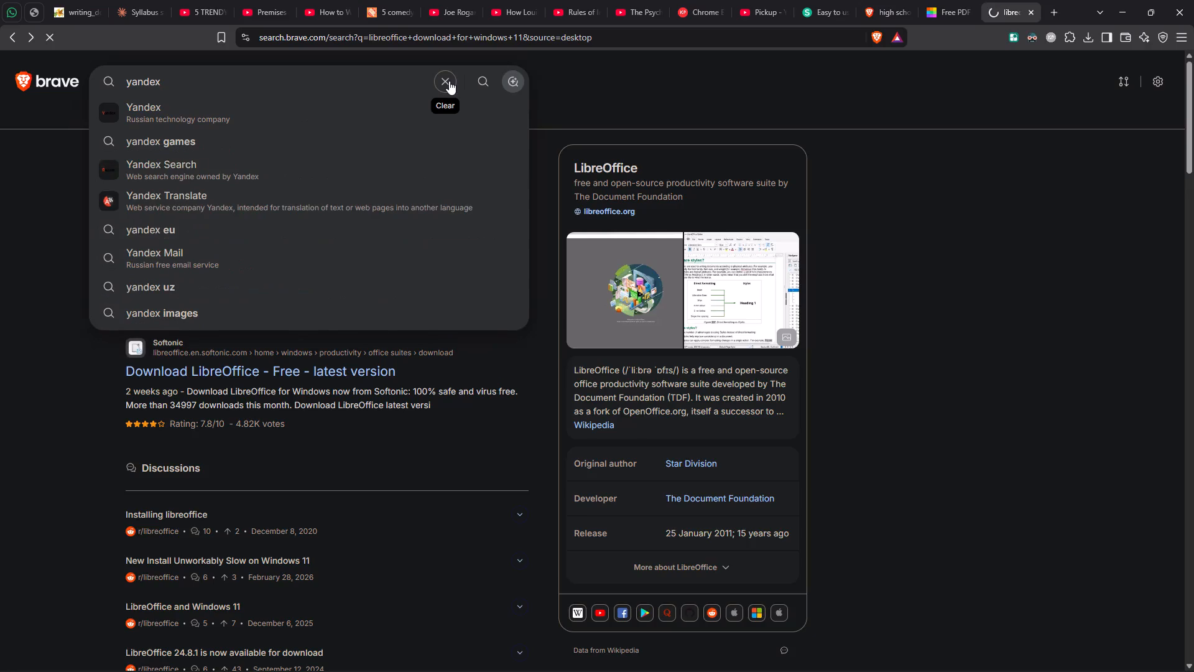
click(250, 386)
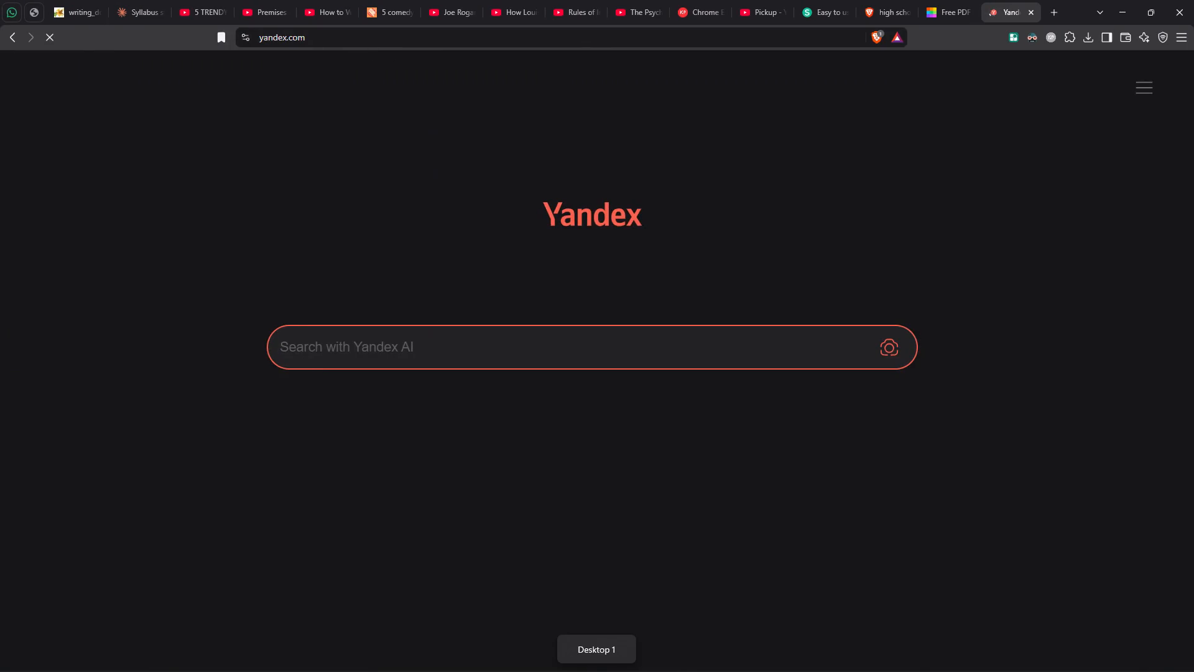
Search Yandex for "free pdf editor online".
click(420, 357)
key(r)
key(BackSpace)
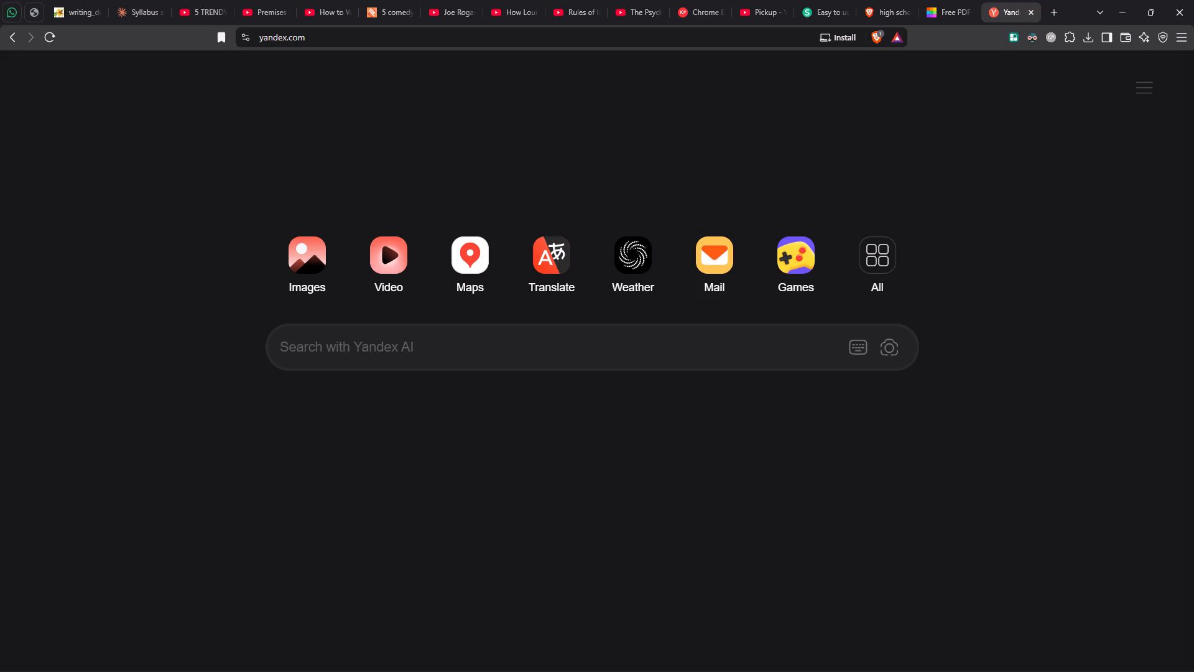
text(pdf editor)
key(Down)
key(Down)
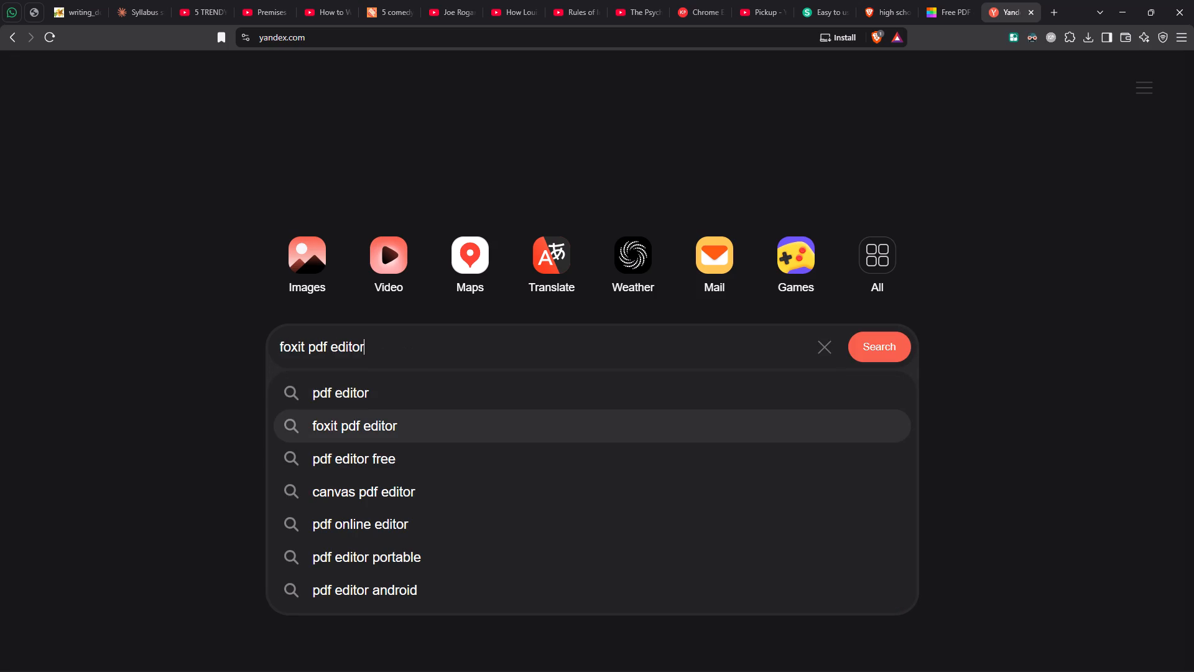
key(Down)
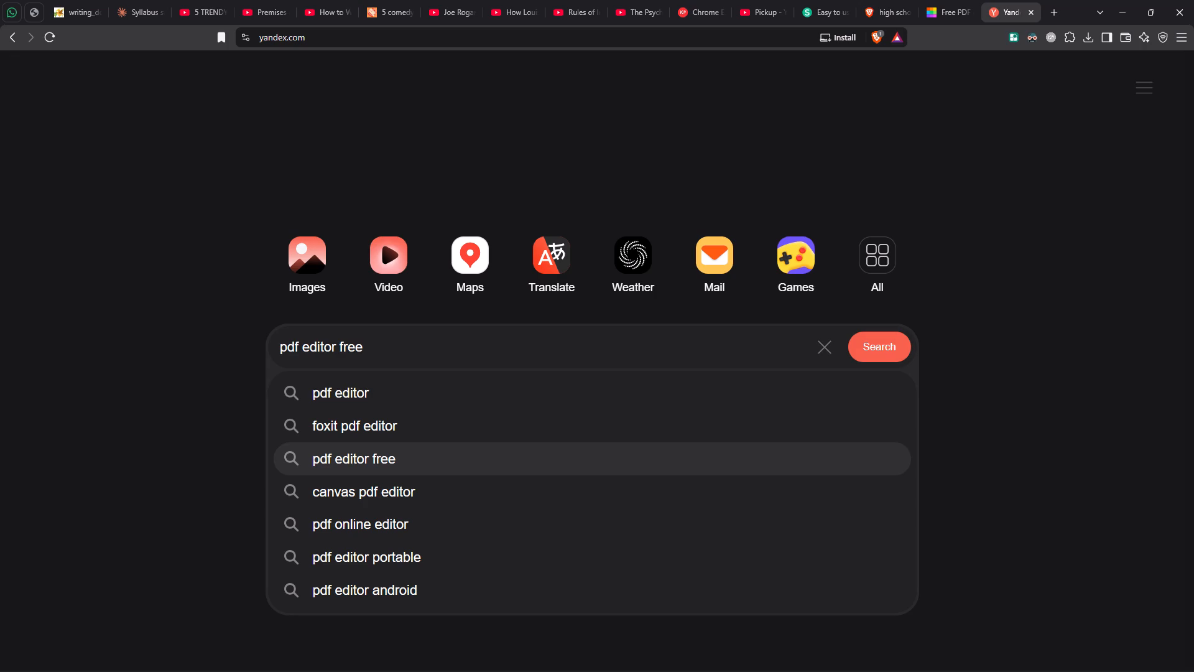
key(space)
text(on)
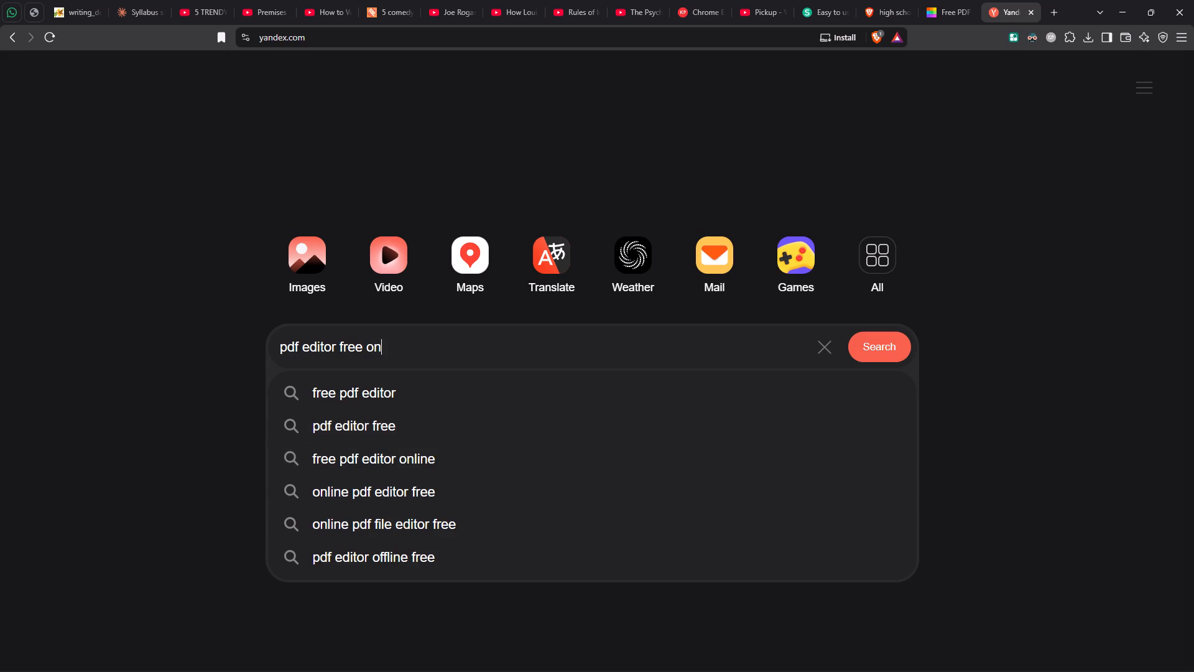
key(Down)
key(Return)
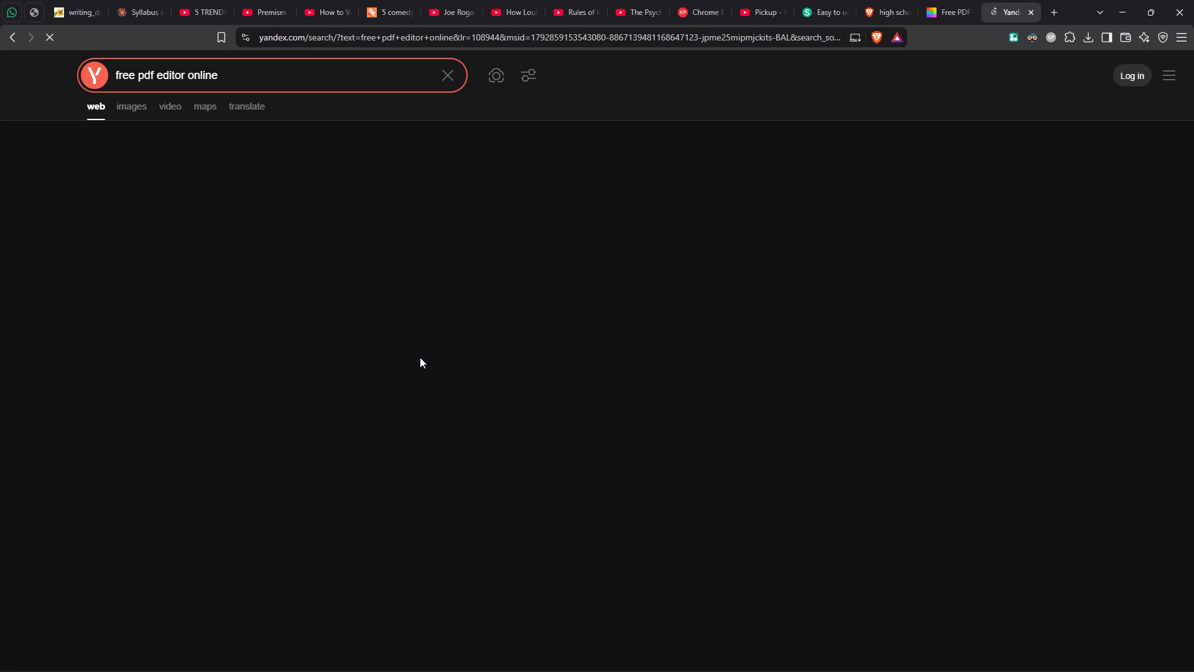
Open the LightPDF free online PDF editor from the Yandex results.
scroll(261, 393, down, 1)
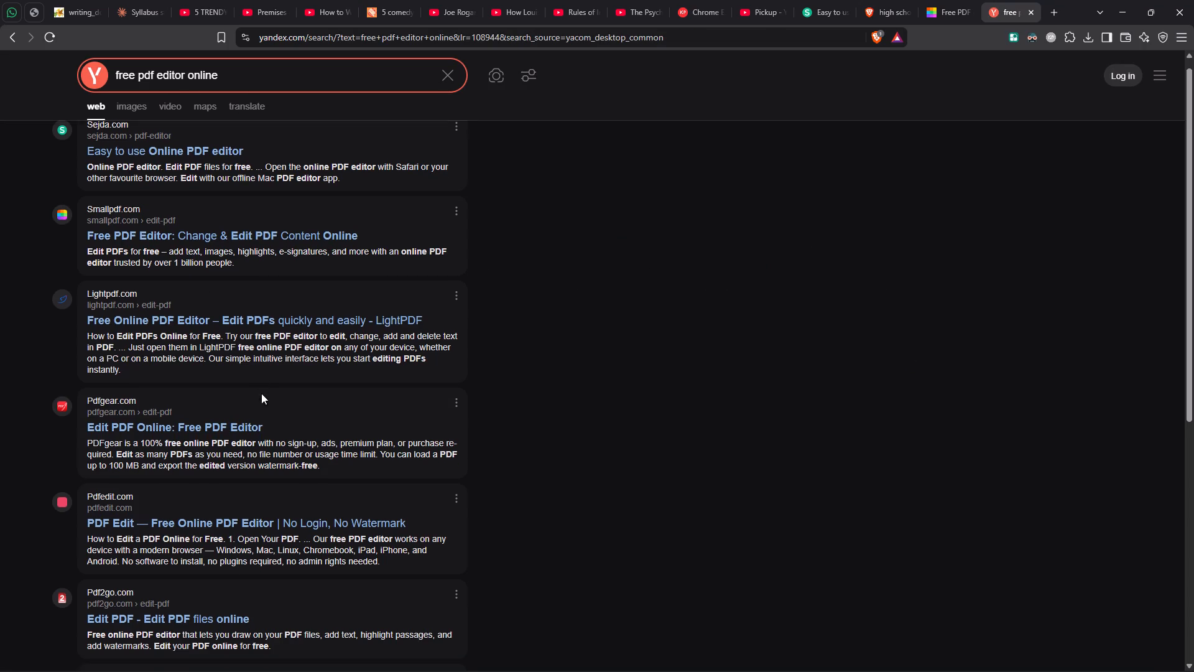
scroll(261, 393, down, 2)
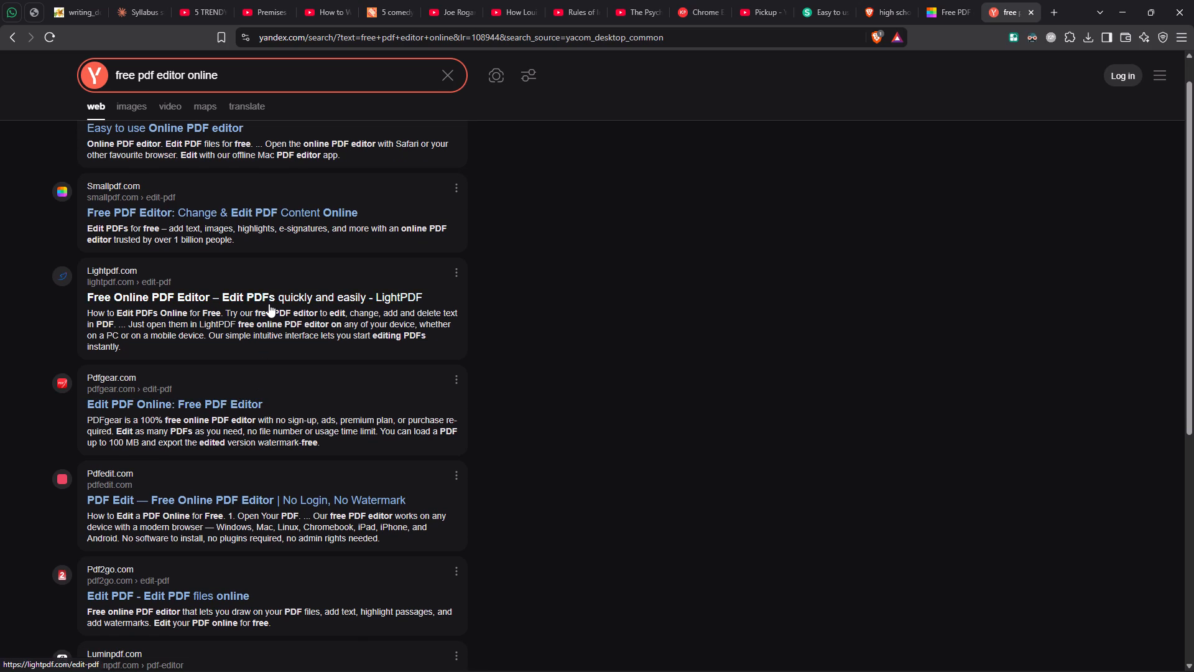
click(269, 304)
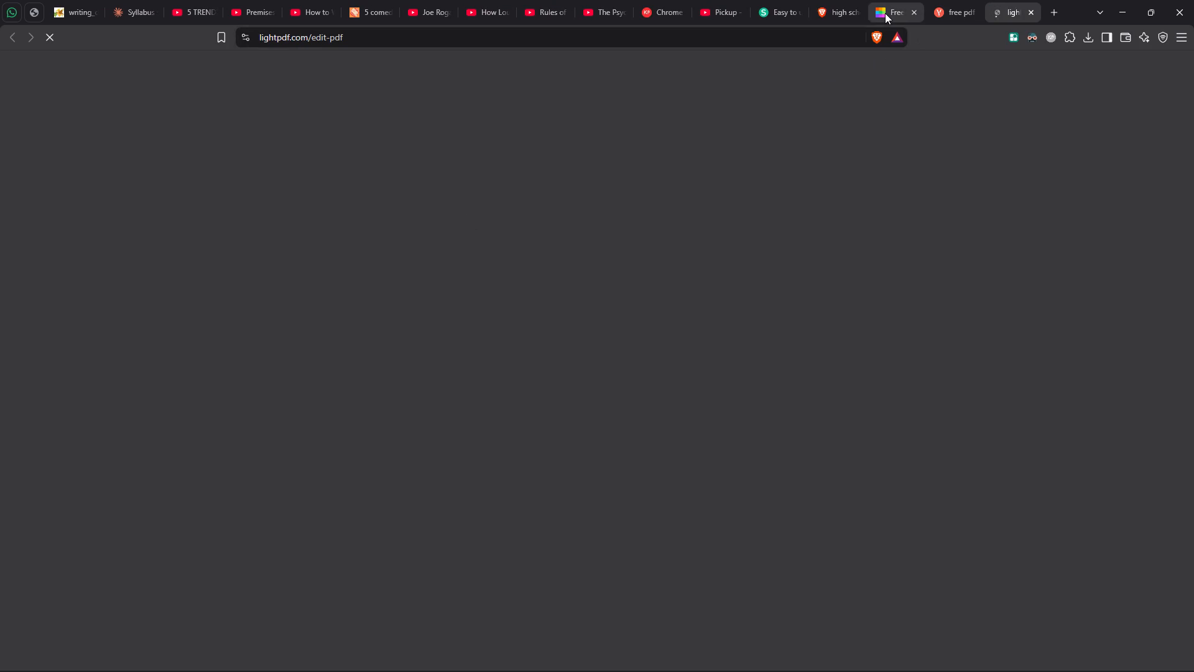
click(885, 13)
click(961, 16)
click(1026, 18)
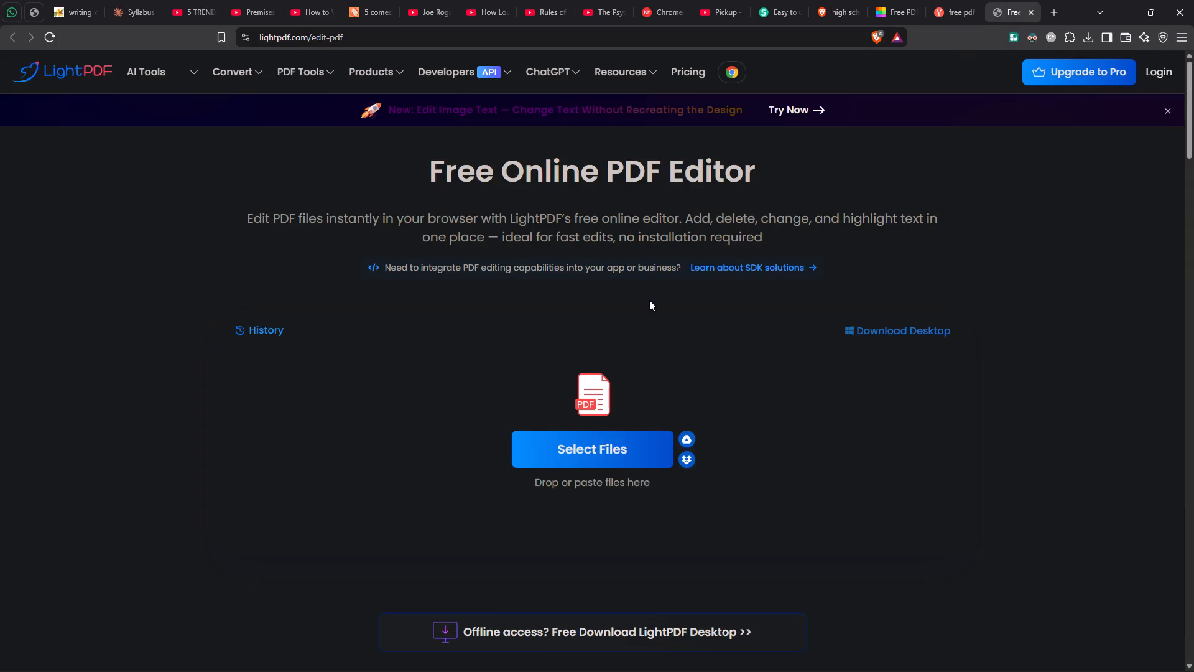
Load the rohan_resume-1 PDF from the Desktop into the LightPDF editor.
click(625, 441)
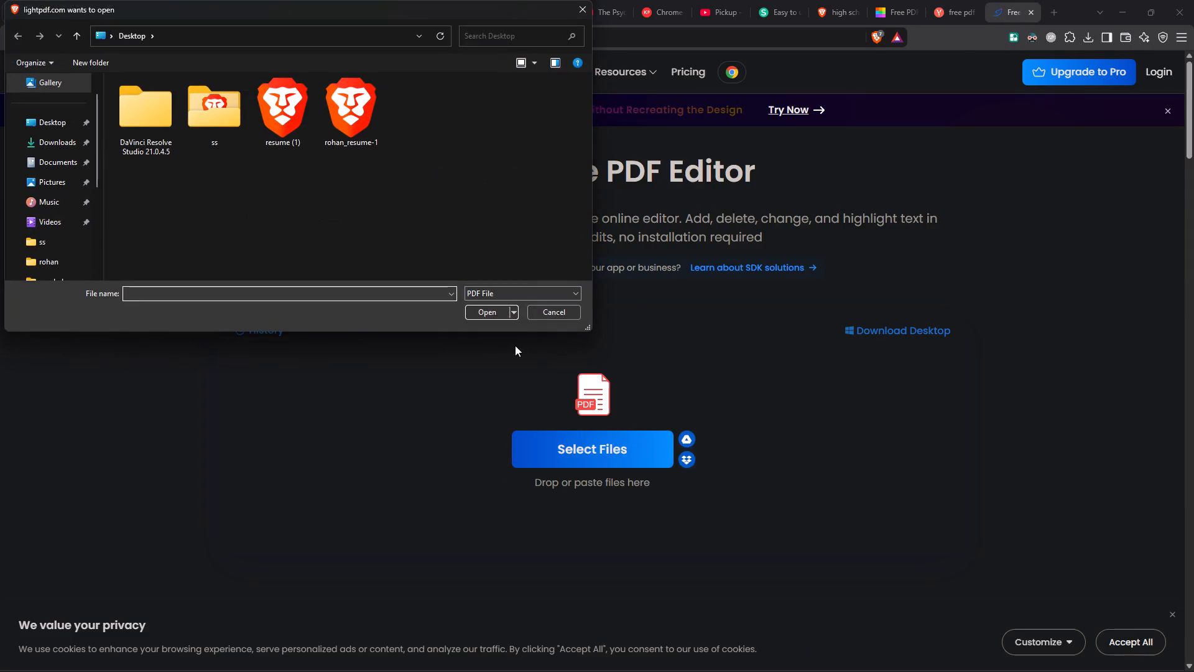
double_click(328, 110)
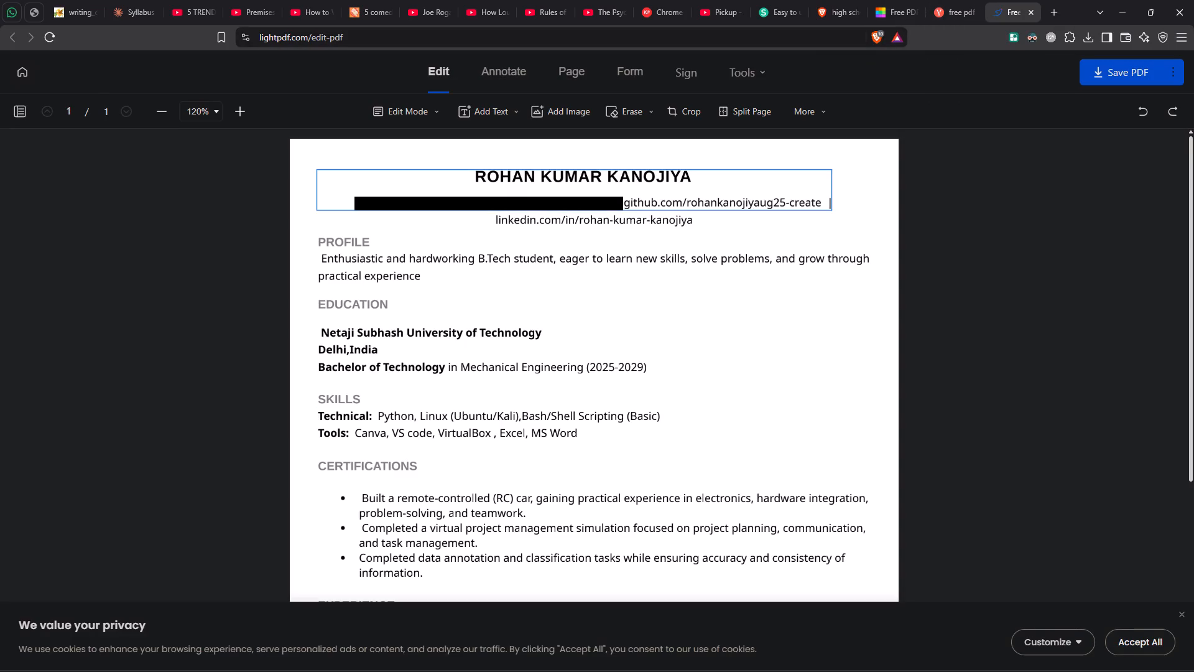
Replace the name in the resume heading with "SANDEEP" in capitals.
click(534, 171)
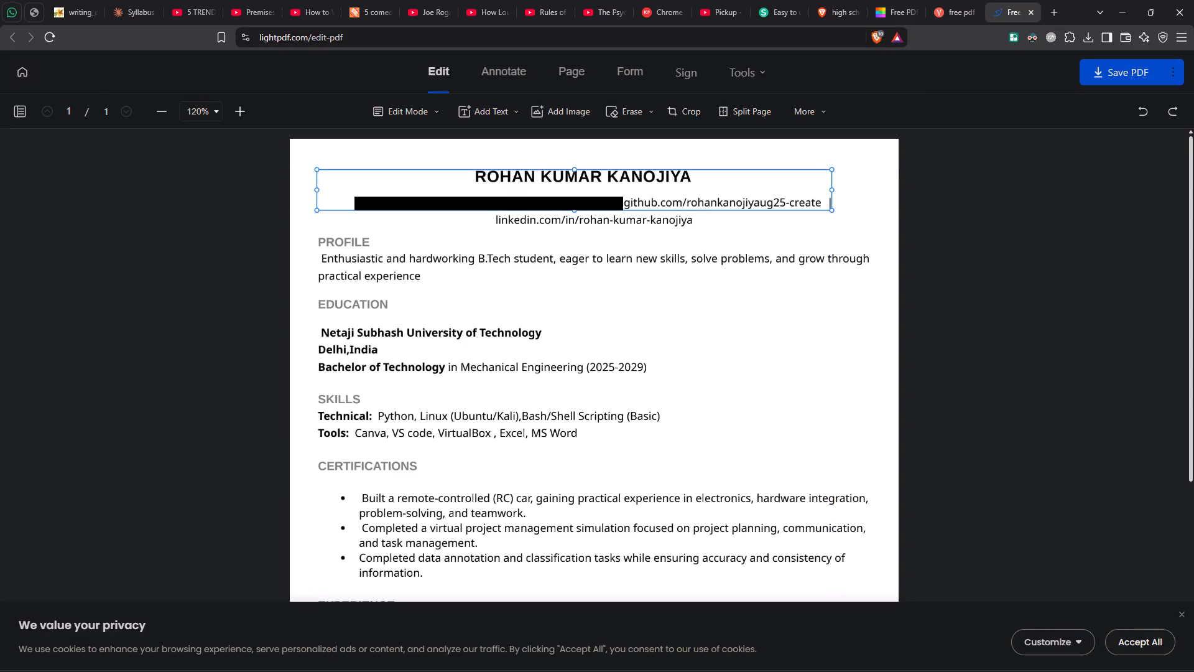
click(534, 175)
key(BackSpace)
key(BackSpace)
key(BackSpace)
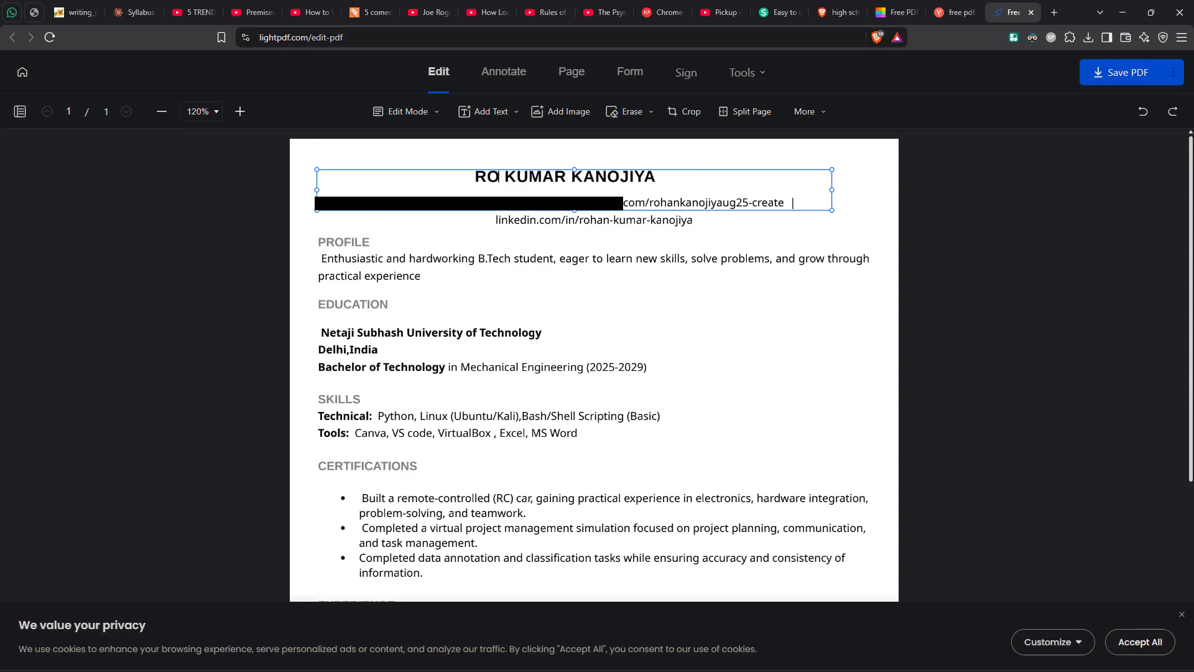
key(BackSpace)
key(BackSpace)
key(Delete)
key(Delete)
key(Delete)
key(Delete)
key(Delete)
key(Delete)
key(Delete)
key(Delete)
key(Delete)
key(Delete)
key(Delete)
key(Delete)
key(Delete)
key(Delete)
key(Delete)
key(Delete)
key(Delete)
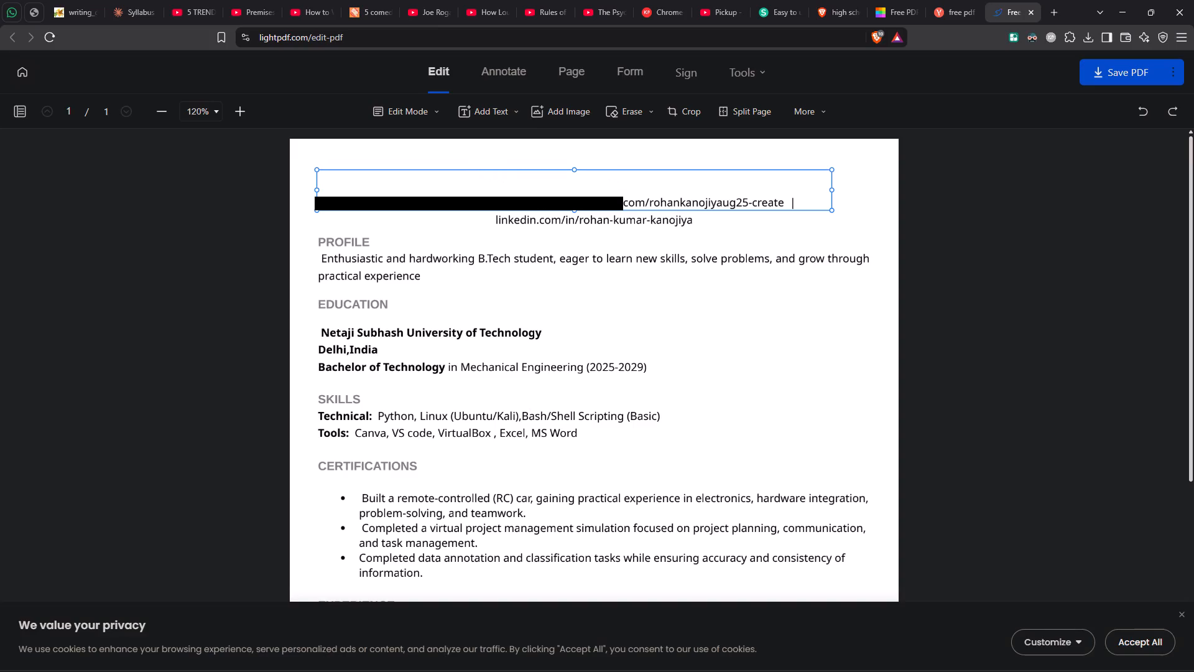
click(534, 175)
key(s)
text(ANDEEP)
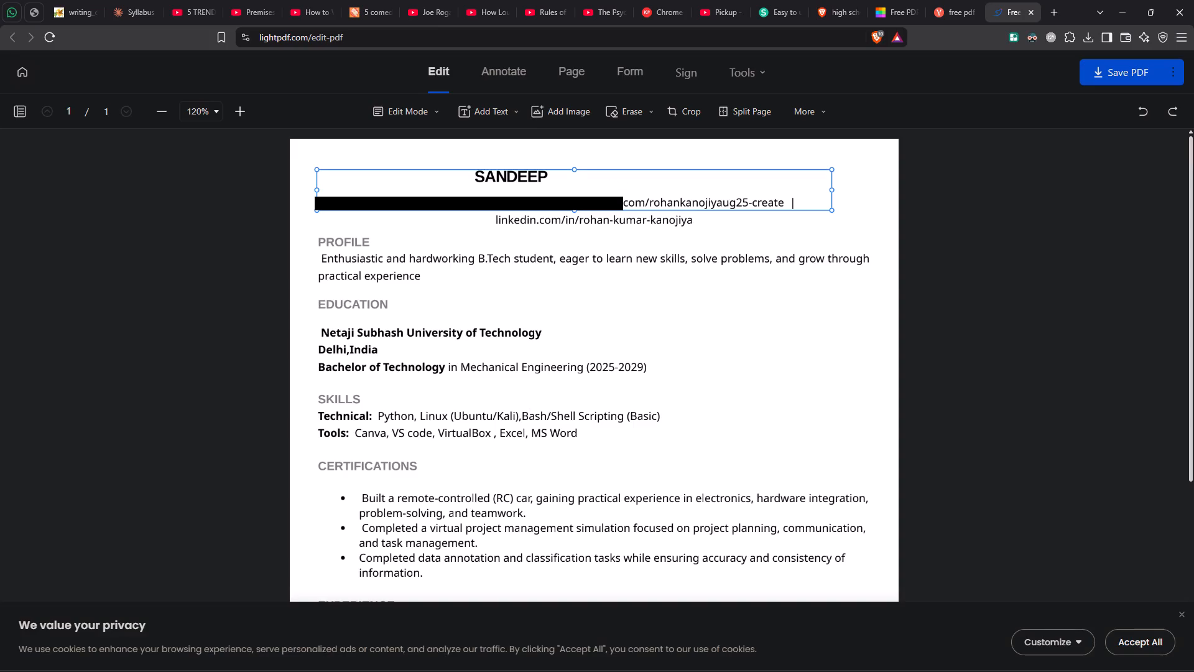
Insert leading spaces before "SANDEEP" to centre the heading on the page.
key(Left)
key(Left)
key(Left)
key(Left)
key(Left)
key(Left)
key(Left)
key(space)
key(space)
key(space)
key(space)
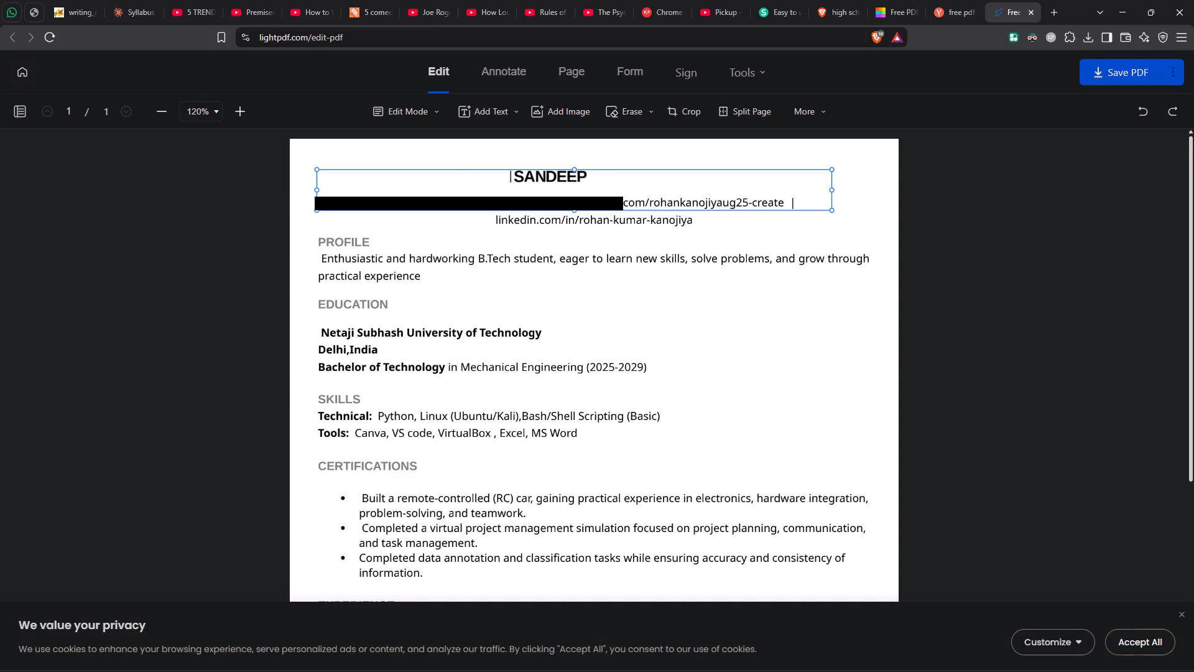
key(space)
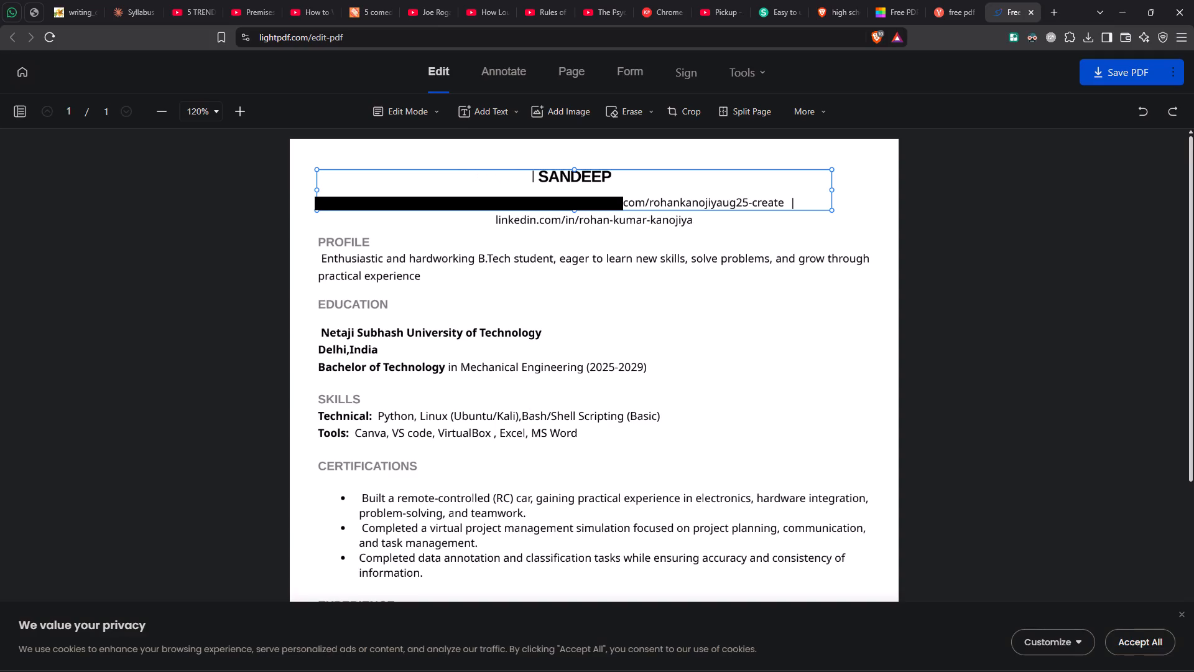
Replace the phone number in the resume's contact line with the mobile number copied from resume (1).pdf, pasted as plain text.
click(401, 201)
drag(403, 201, 346, 198)
key(space)
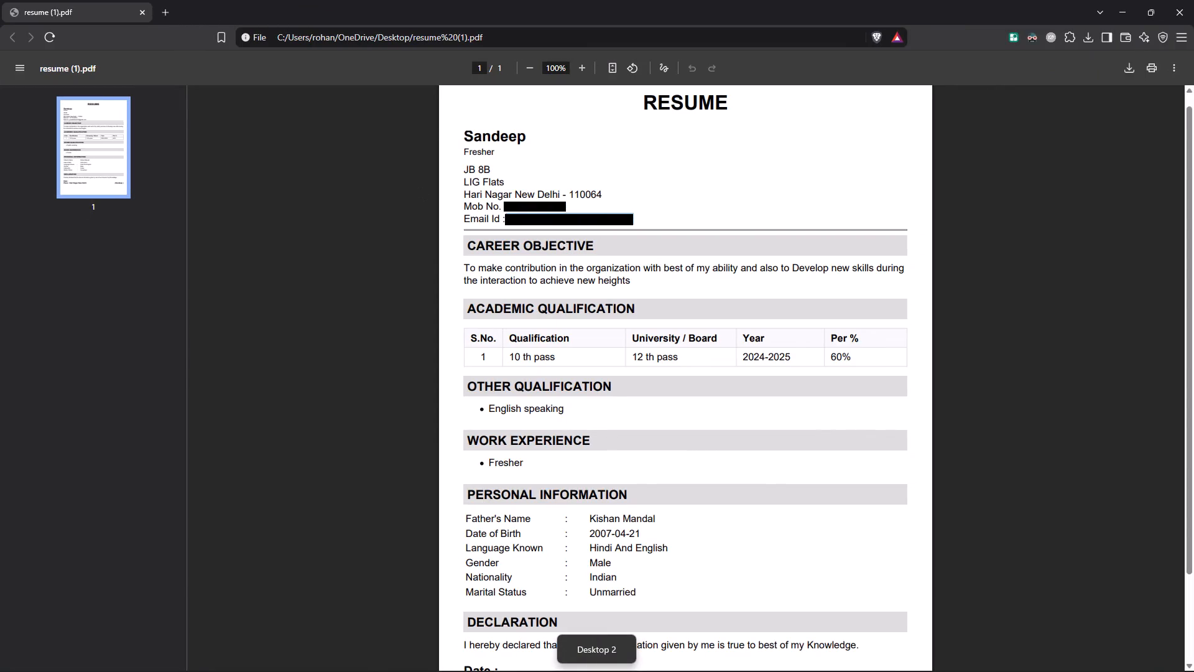
drag(509, 205, 526, 204)
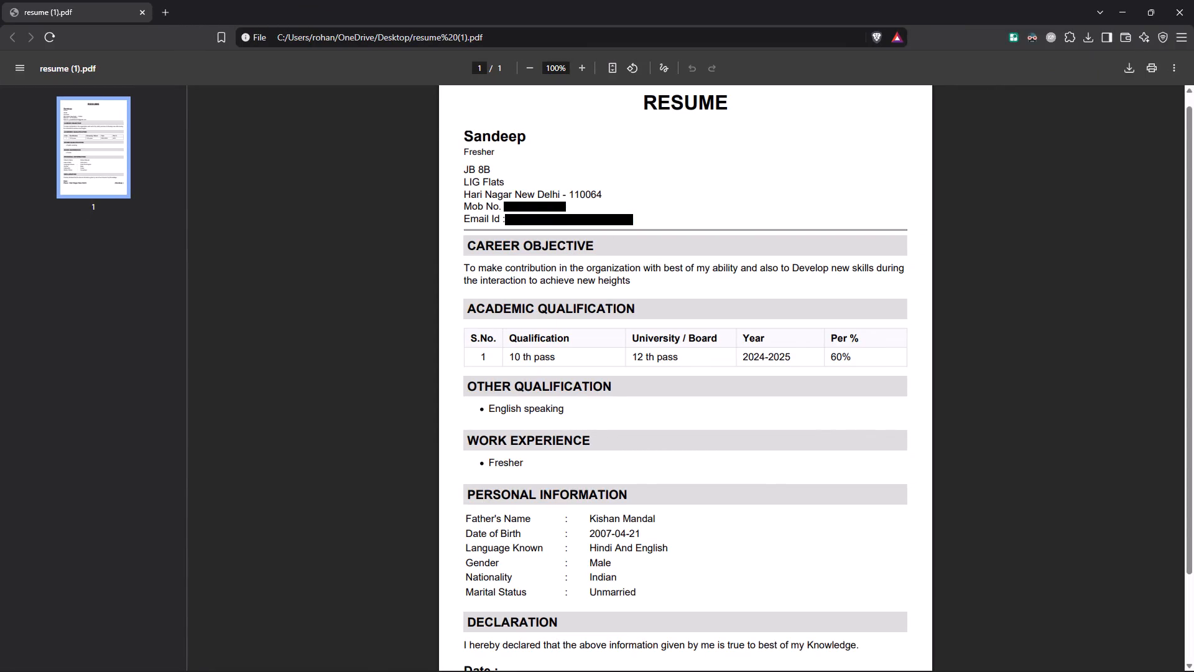
drag(526, 204, 562, 203)
drag(562, 203, 565, 203)
key(ctrl+c)
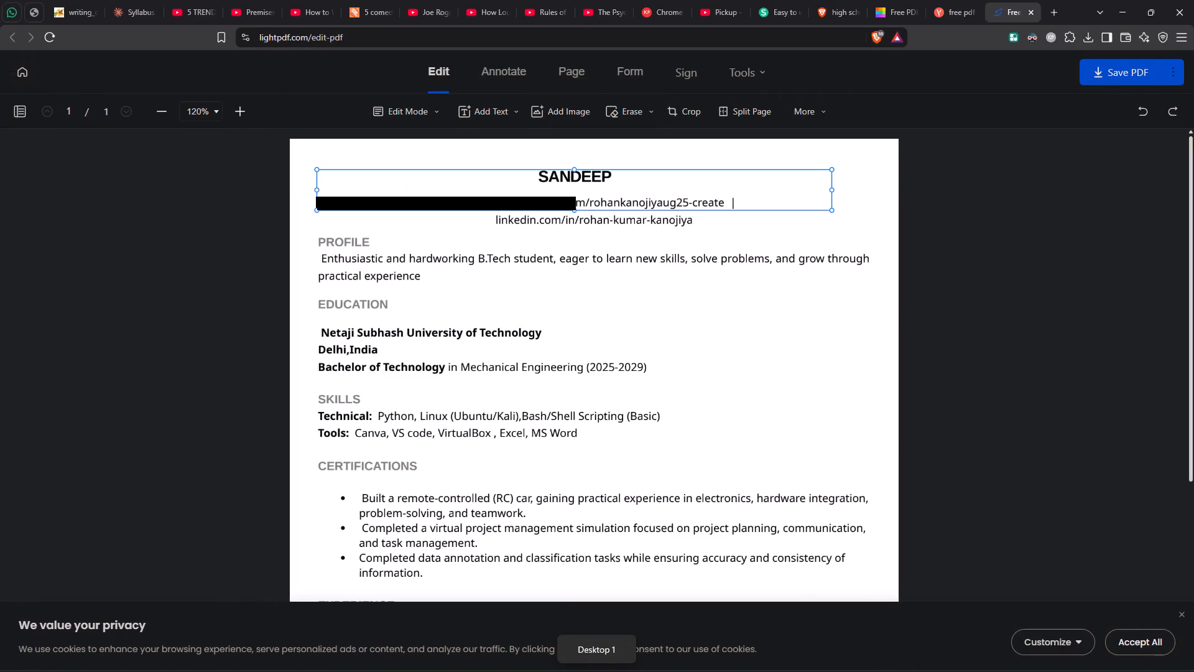
key(ctrl+shift+v)
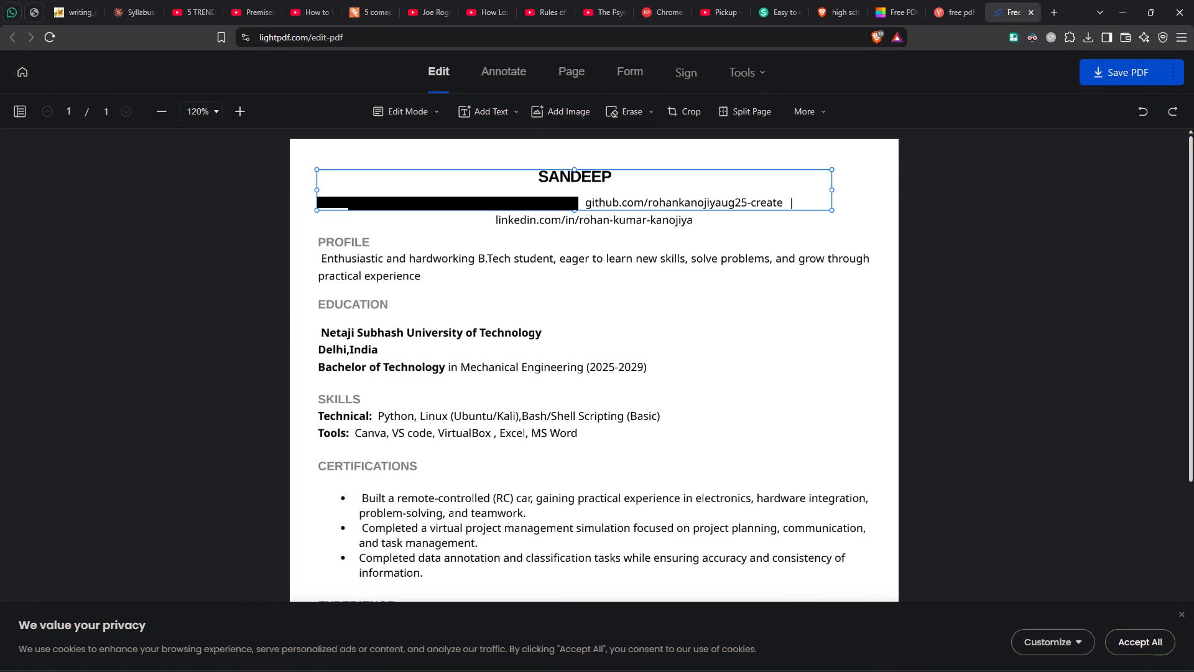
Correct the final digits of the pasted phone number in the contact line.
key(BackSpace)
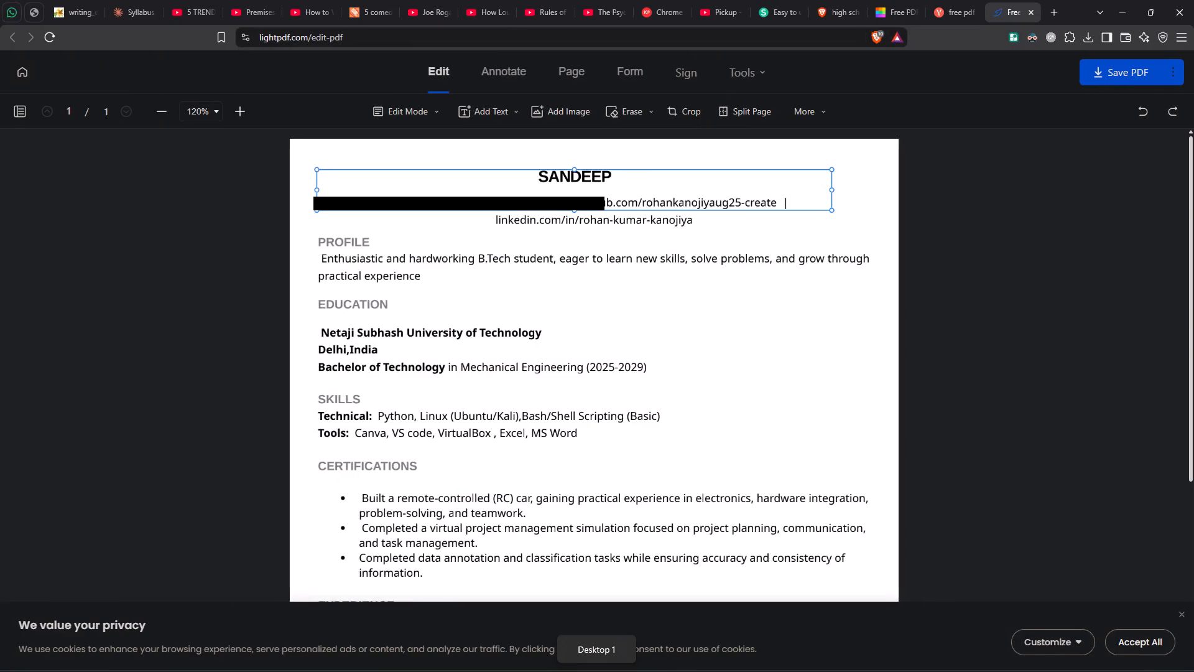
text(34)
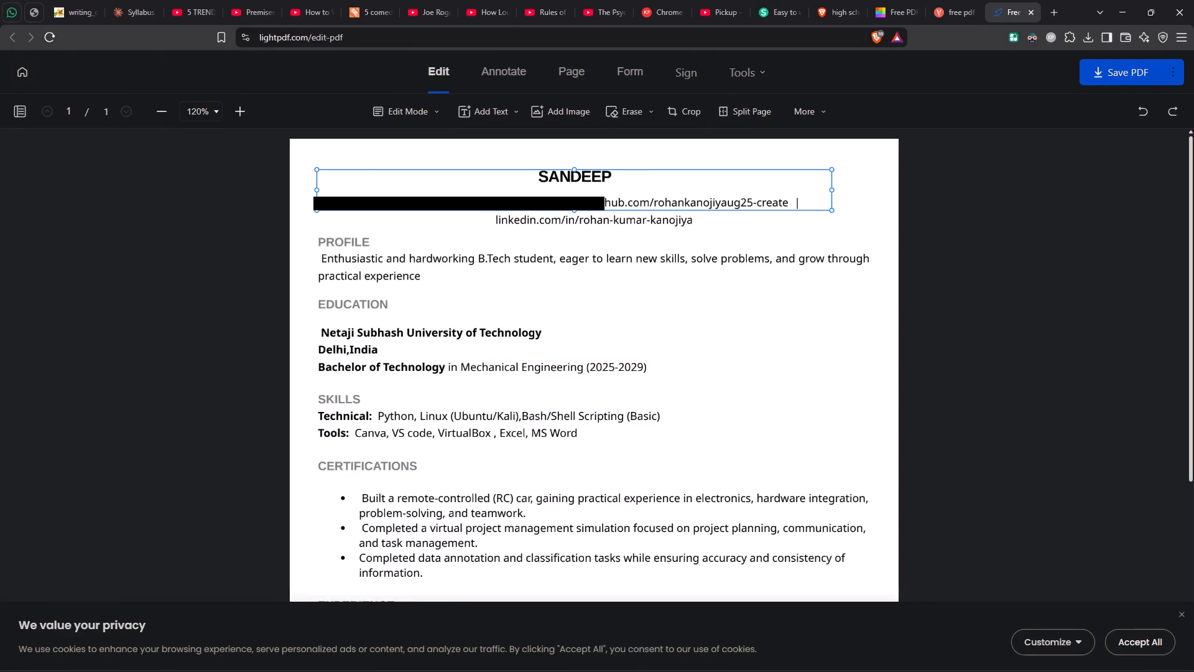
key(BackSpace)
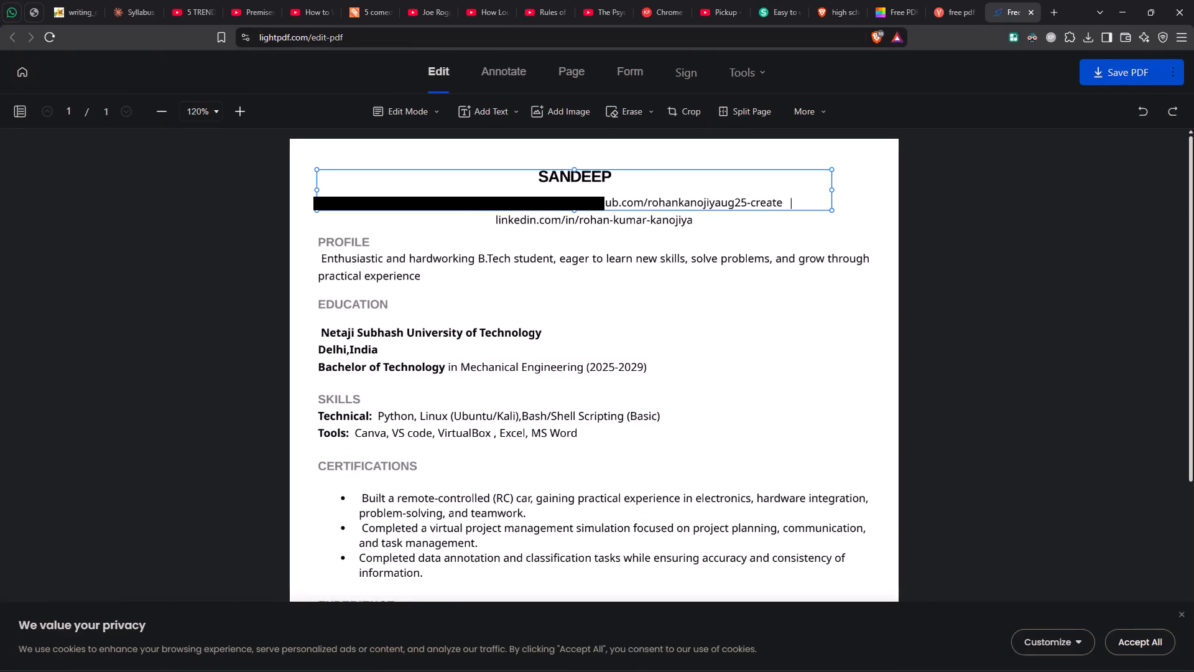
key(BackSpace)
text(3333)
key(BackSpace)
key(BackSpace)
key(BackSpace)
key(BackSpace)
text(34)
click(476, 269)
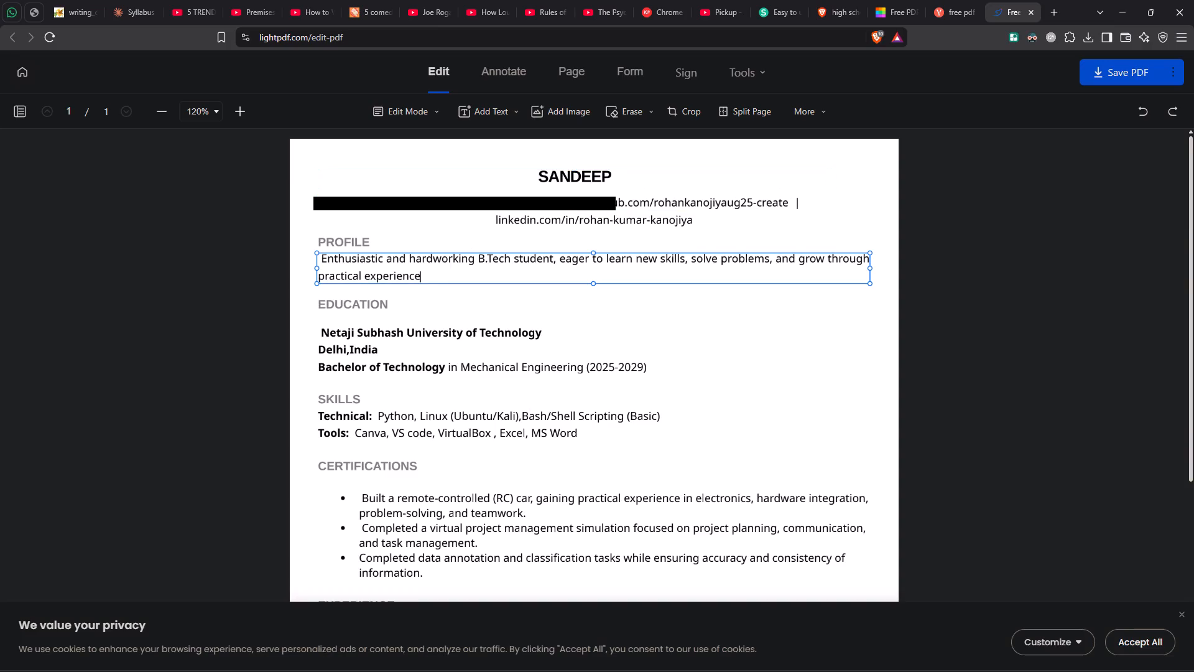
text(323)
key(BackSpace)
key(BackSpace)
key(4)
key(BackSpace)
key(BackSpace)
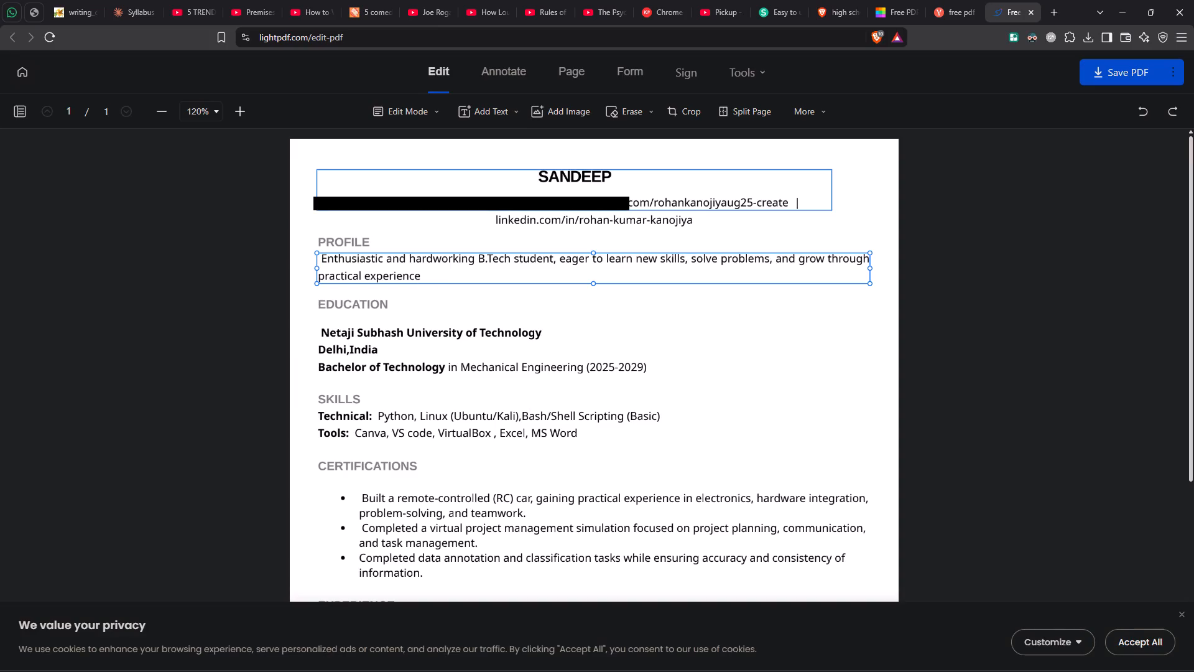
Remove the GitHub link and its trailing separator from the contact line under the SANDEEP heading.
drag(589, 198, 694, 228)
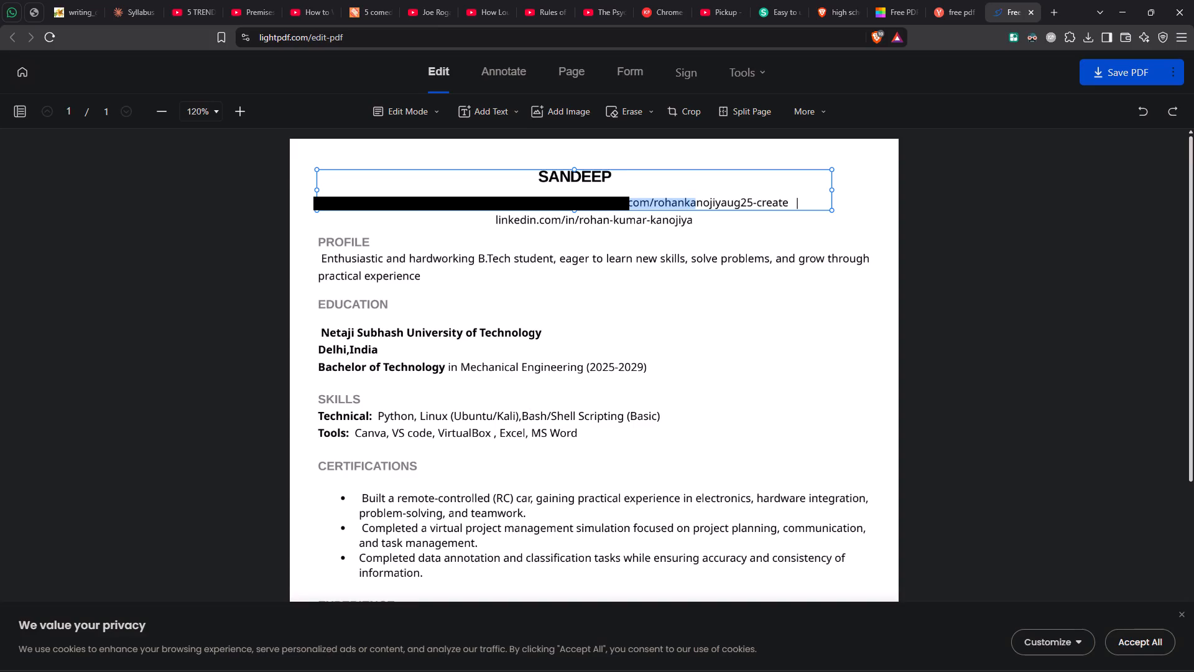
drag(694, 228, 790, 209)
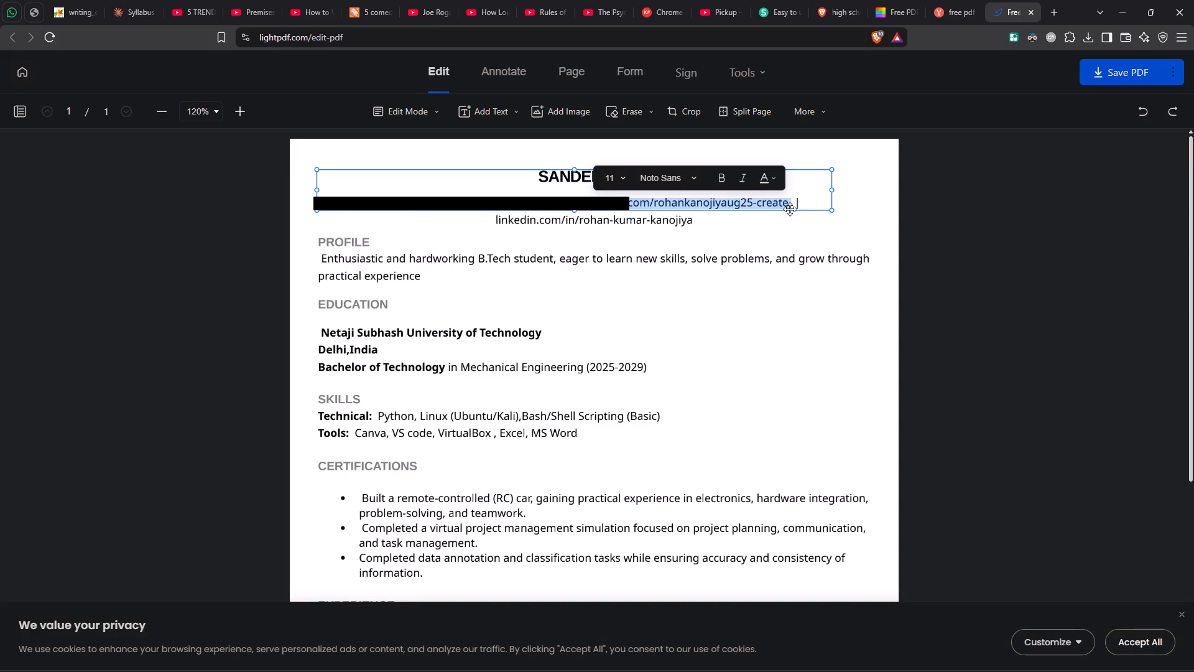
key(space)
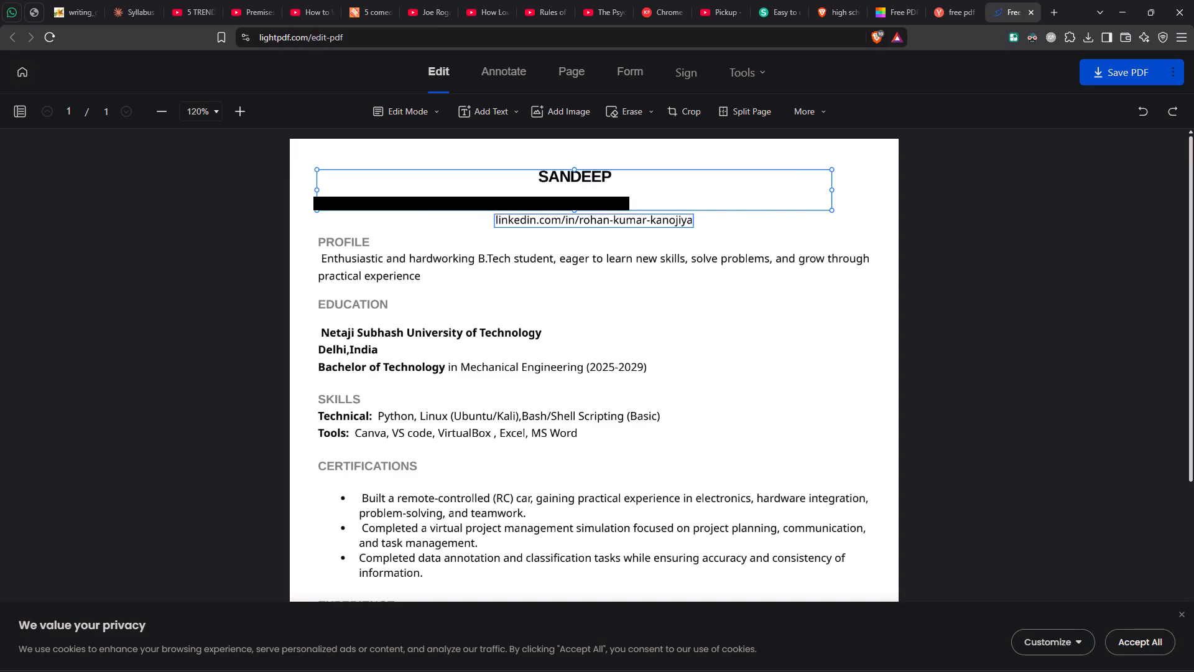
Delete the LinkedIn address line between the contact line and the PROFILE section.
click(509, 222)
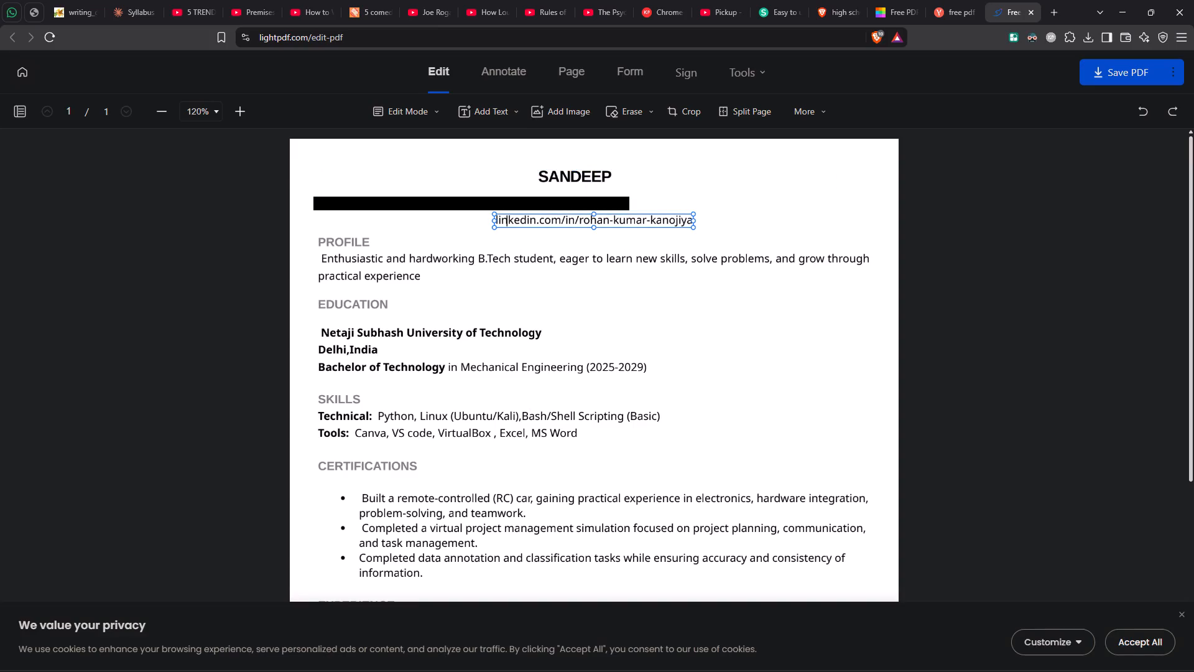
triple_click(509, 222)
double_click(509, 222)
drag(478, 222, 593, 231)
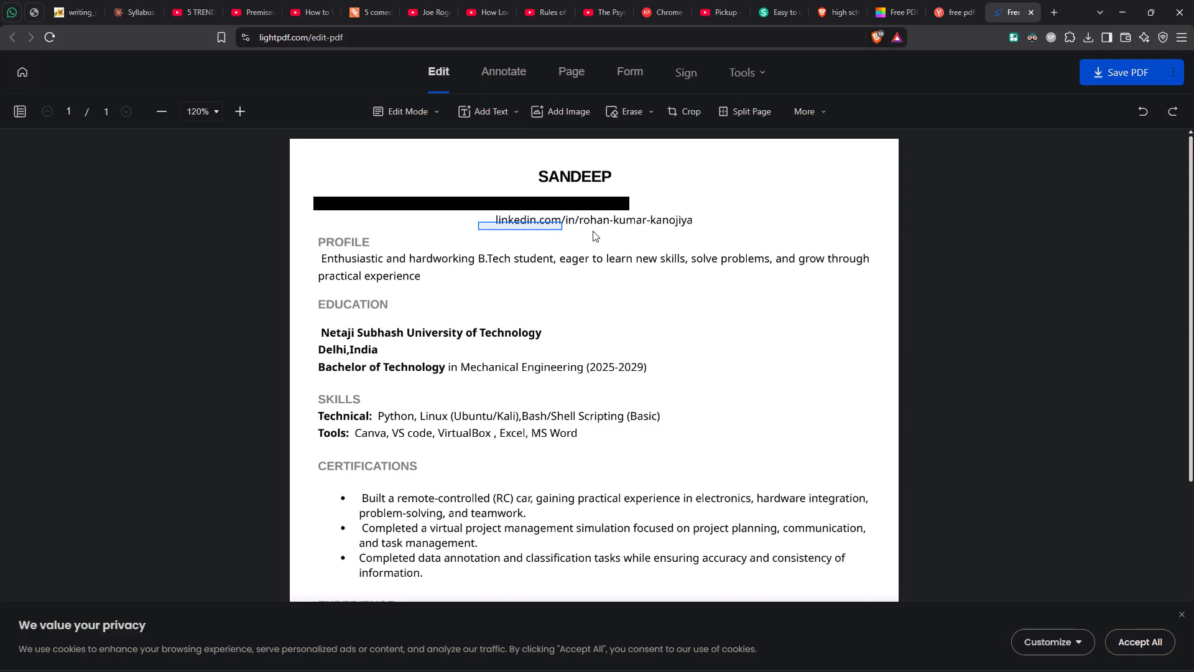
drag(593, 231, 701, 225)
key(BackSpace)
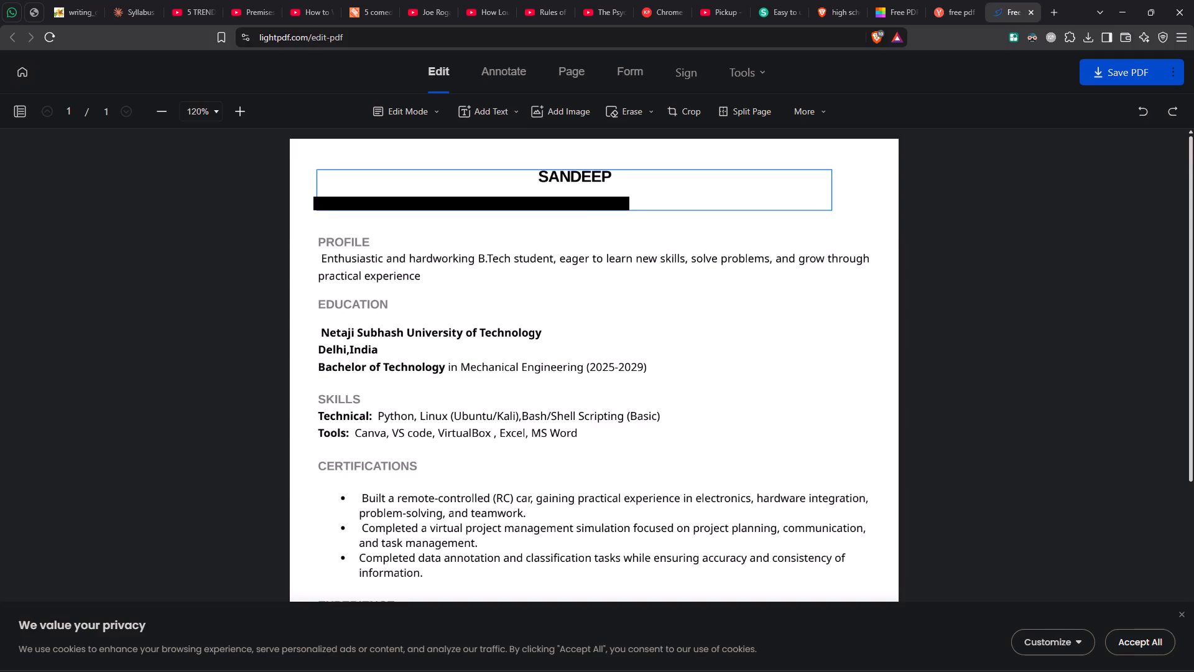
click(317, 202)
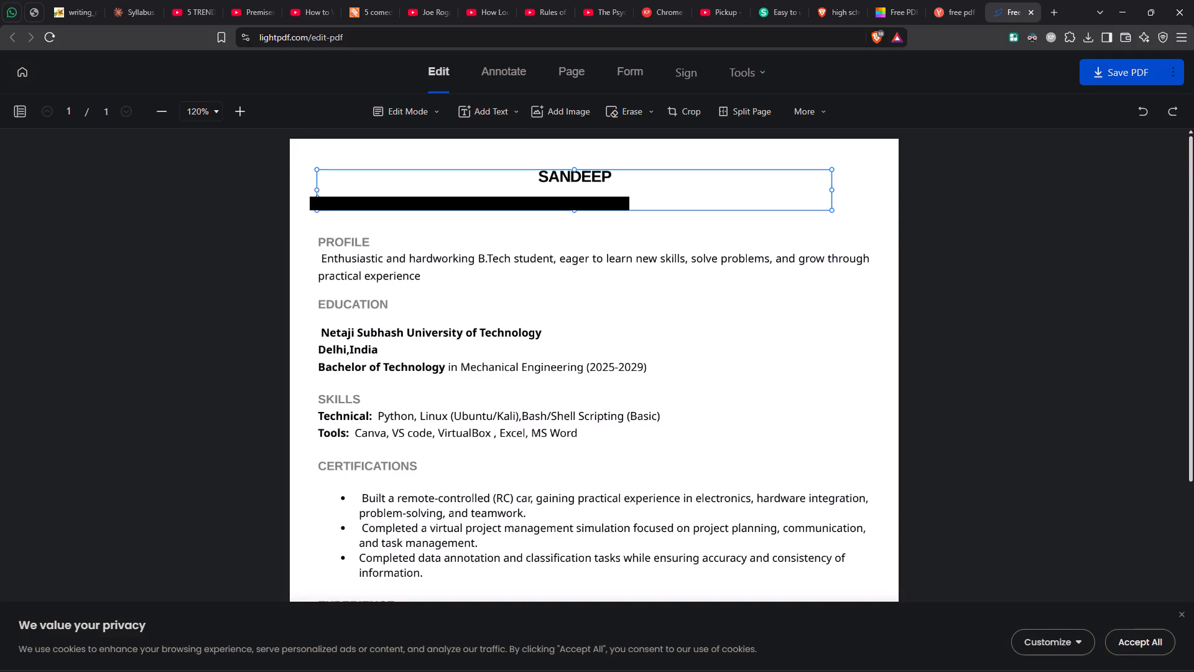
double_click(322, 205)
Insert leading spaces before the contact line to shift it toward the centre under the SANDEEP heading.
key(Left)
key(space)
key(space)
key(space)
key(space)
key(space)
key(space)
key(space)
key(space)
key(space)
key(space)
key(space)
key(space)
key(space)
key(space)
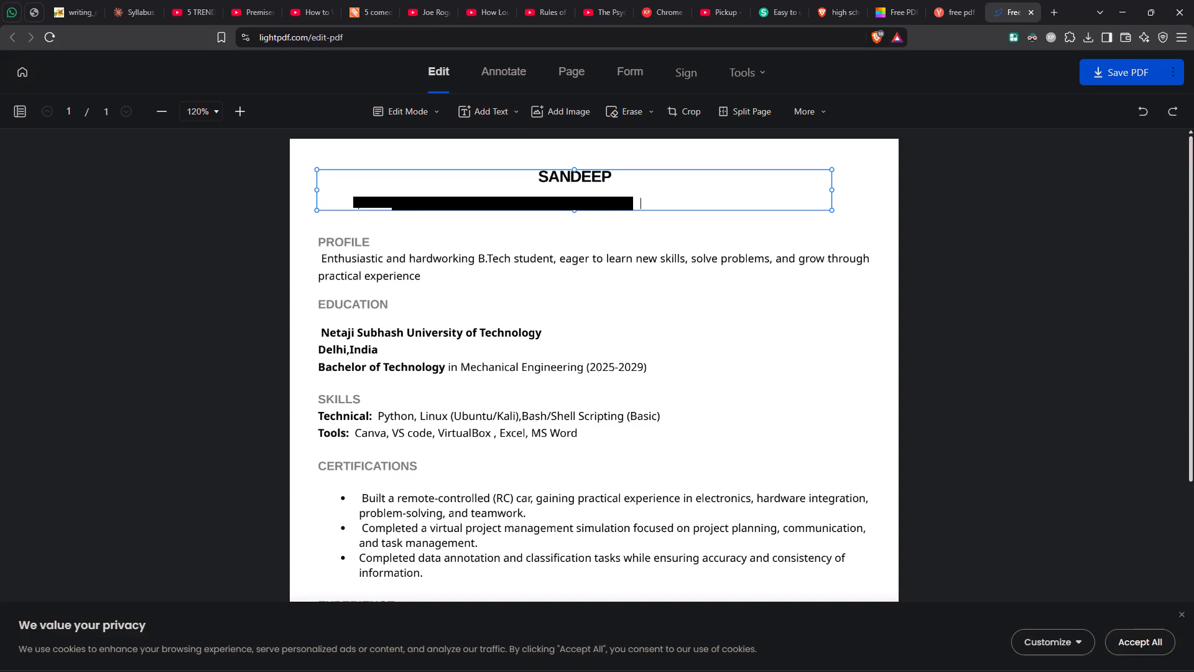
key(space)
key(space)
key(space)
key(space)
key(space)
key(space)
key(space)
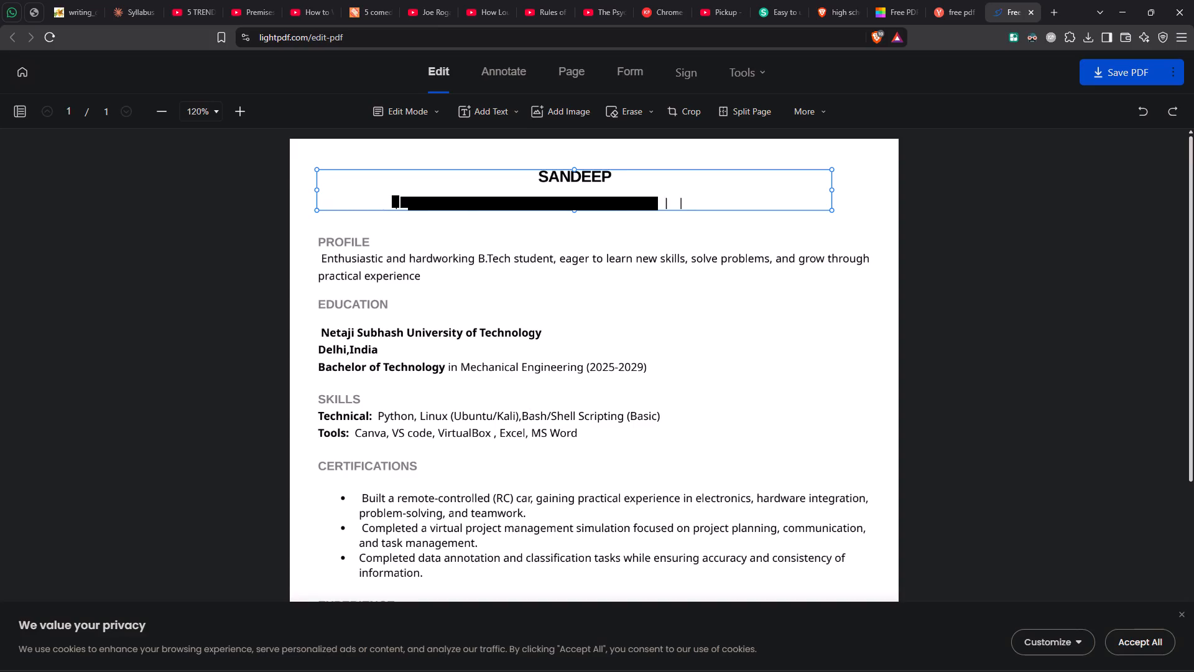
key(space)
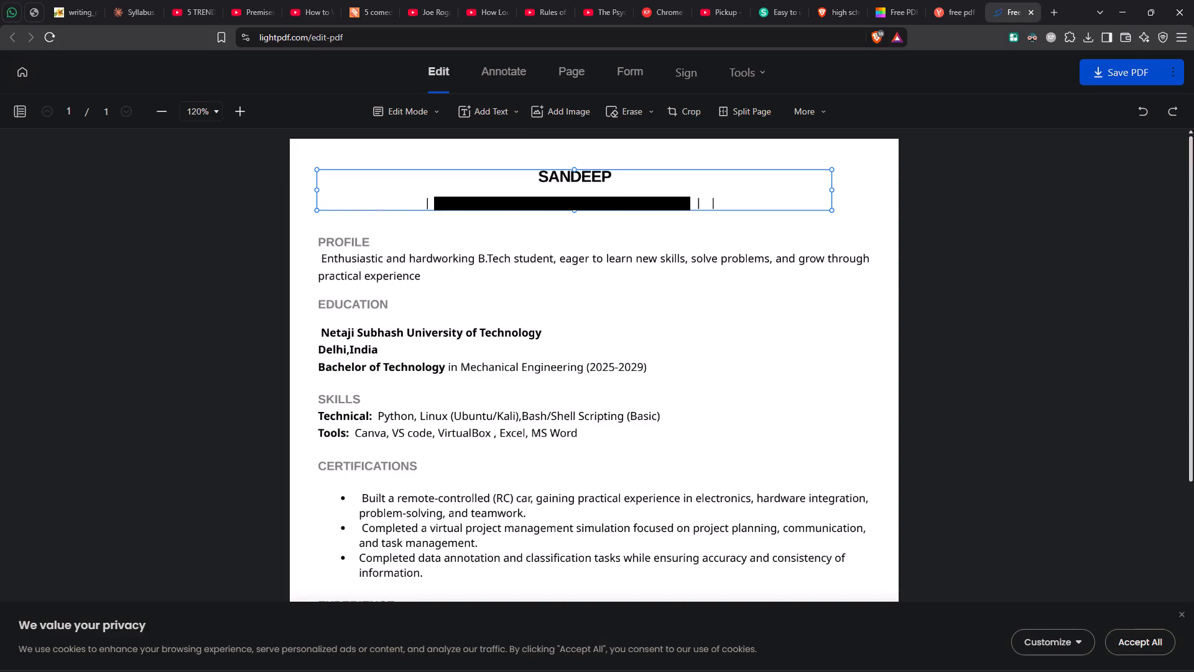
Delete the old email address from the end of the contact line under the SANDEEP heading.
click(724, 200)
key(BackSpace)
key(BackSpace)
key(BackSpace)
key(BackSpace)
key(BackSpace)
key(BackSpace)
key(BackSpace)
key(BackSpace)
key(BackSpace)
key(BackSpace)
key(BackSpace)
key(BackSpace)
key(BackSpace)
key(BackSpace)
key(BackSpace)
key(BackSpace)
key(BackSpace)
key(BackSpace)
key(BackSpace)
key(BackSpace)
key(BackSpace)
key(BackSpace)
key(BackSpace)
key(BackSpace)
key(BackSpace)
key(BackSpace)
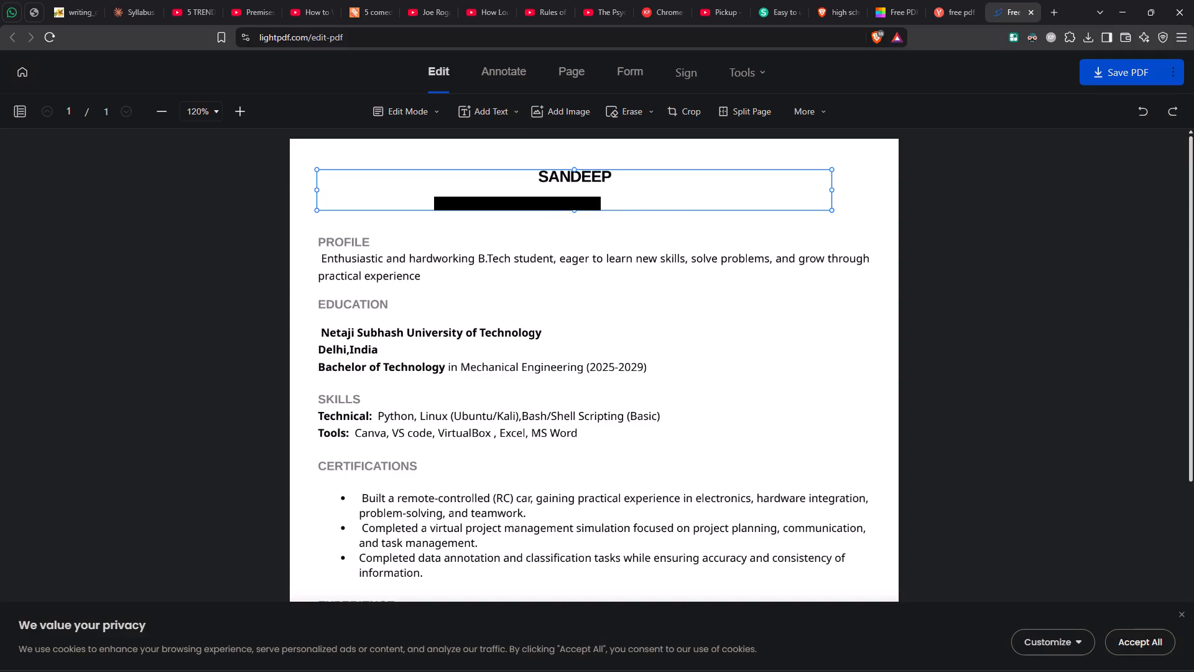
key(BackSpace)
key(BackSpace)
key(BackSpace)
key(BackSpace)
key(BackSpace)
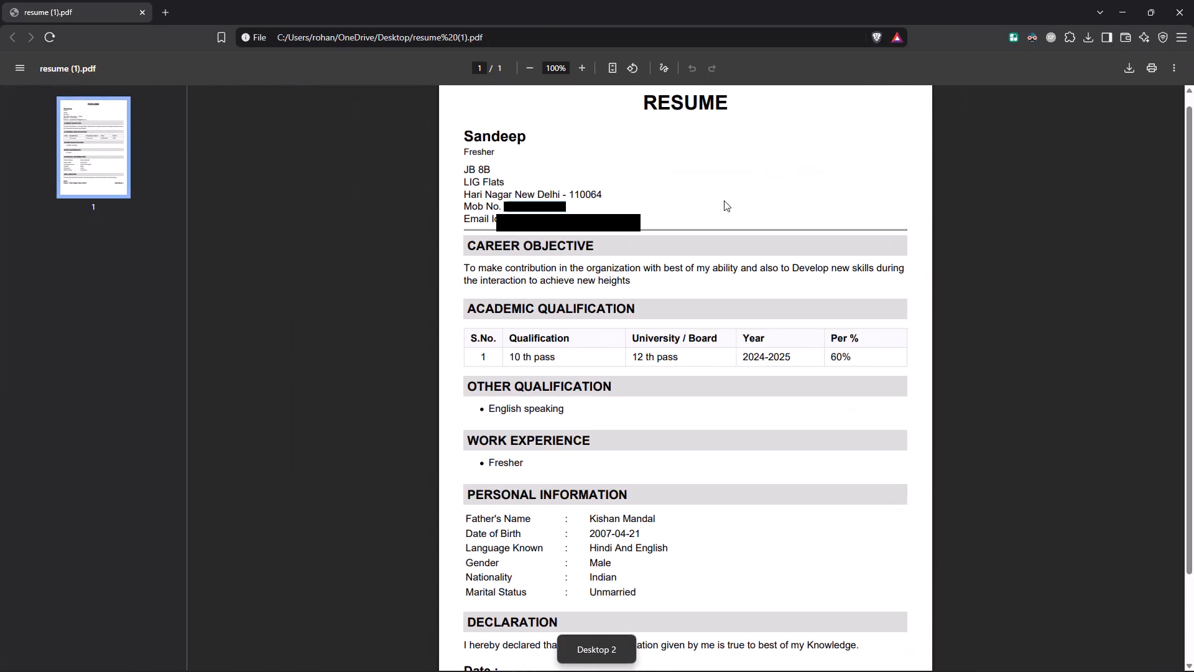
Switch to resume (1).pdf and copy the email address from its Email Id line.
drag(507, 217, 560, 217)
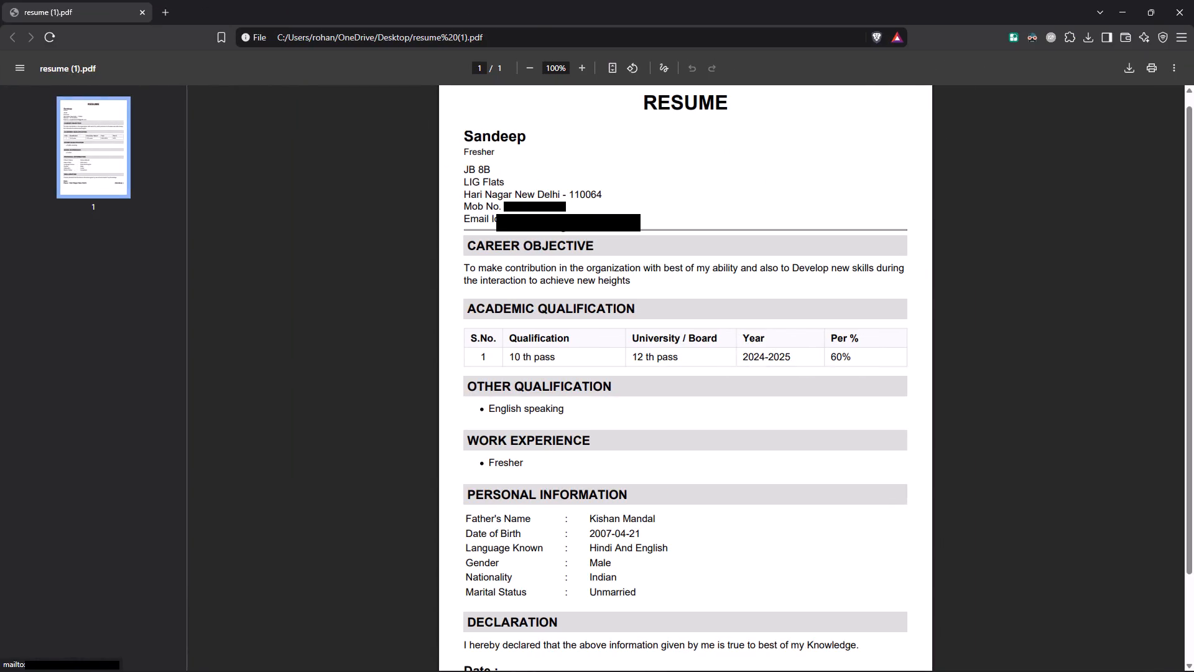
drag(560, 217, 509, 224)
drag(509, 224, 559, 220)
drag(559, 220, 632, 217)
click(632, 217)
click(632, 217)
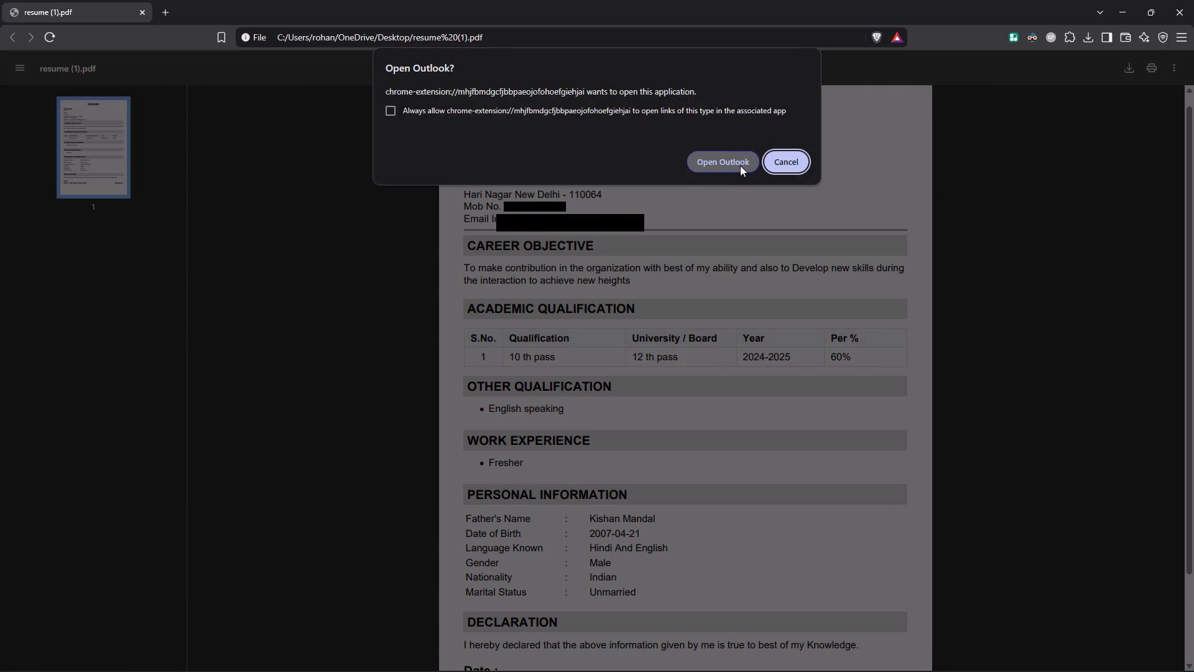
click(780, 167)
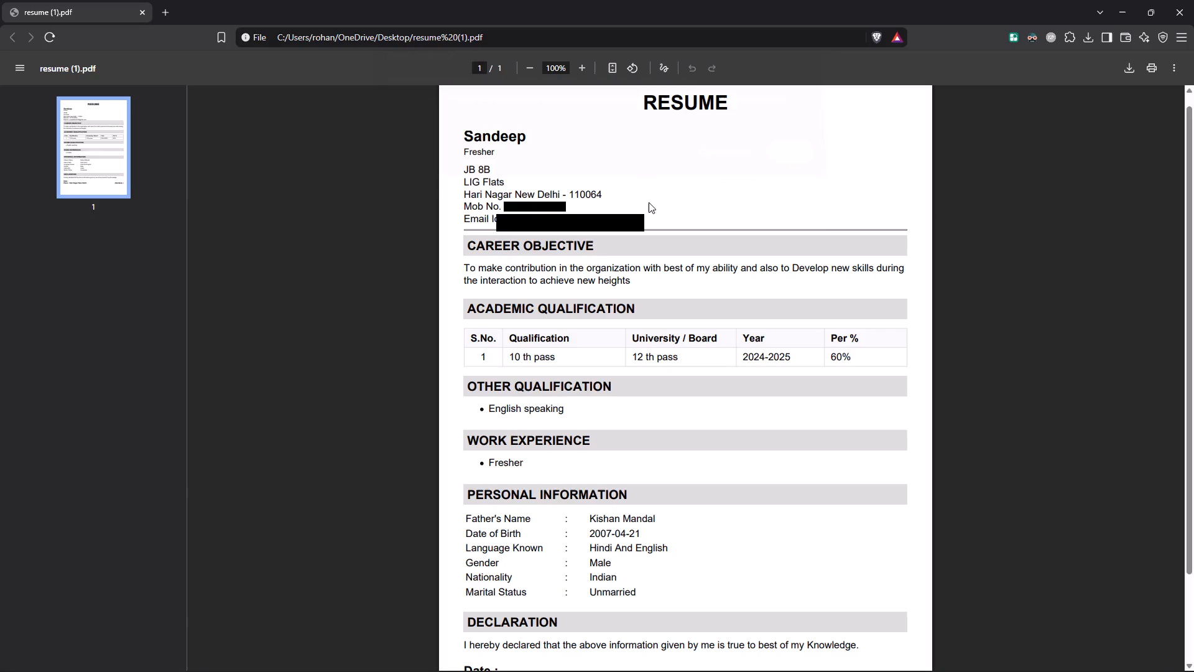
drag(636, 219, 515, 219)
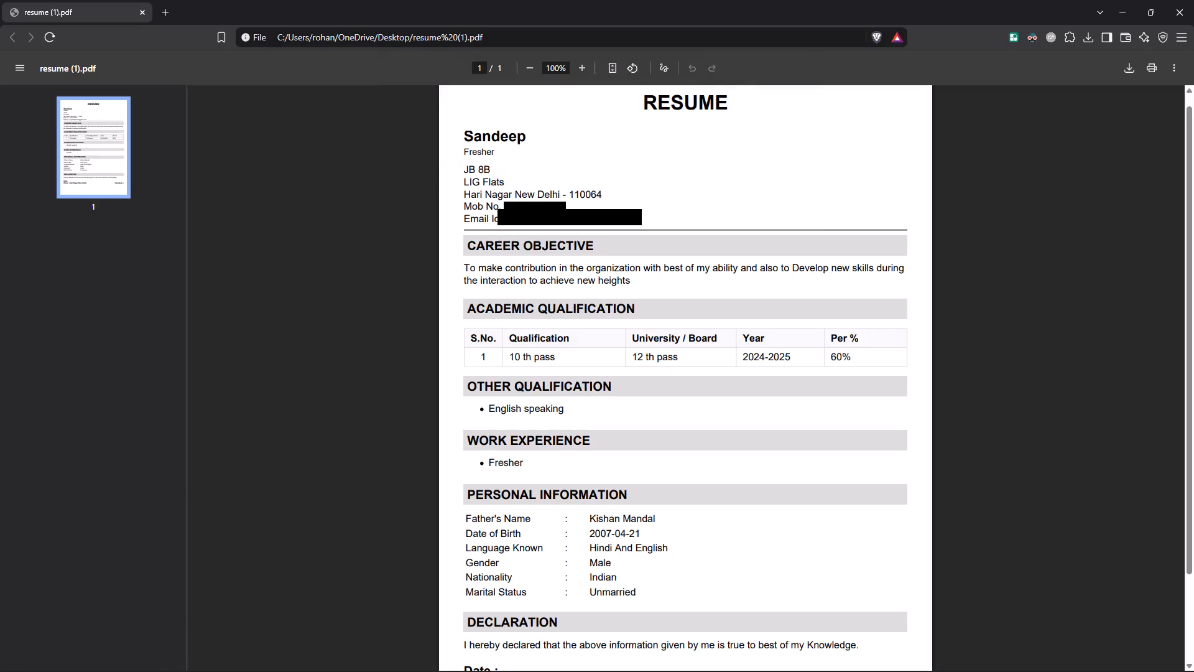
drag(515, 219, 508, 219)
key(ctrl+c)
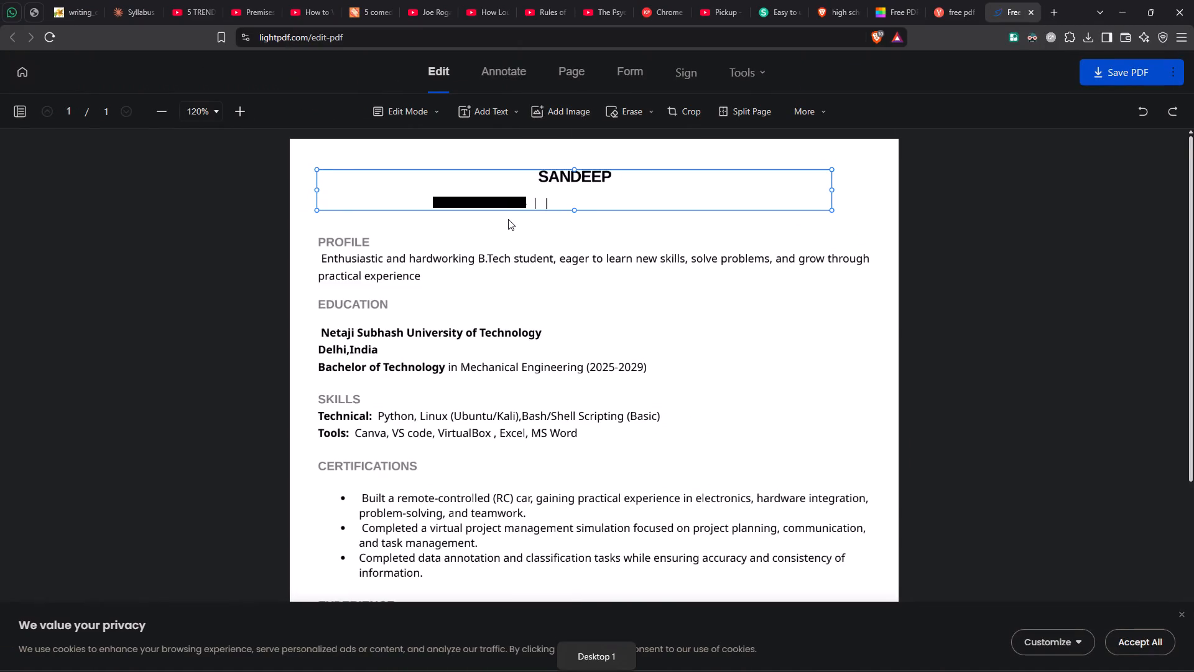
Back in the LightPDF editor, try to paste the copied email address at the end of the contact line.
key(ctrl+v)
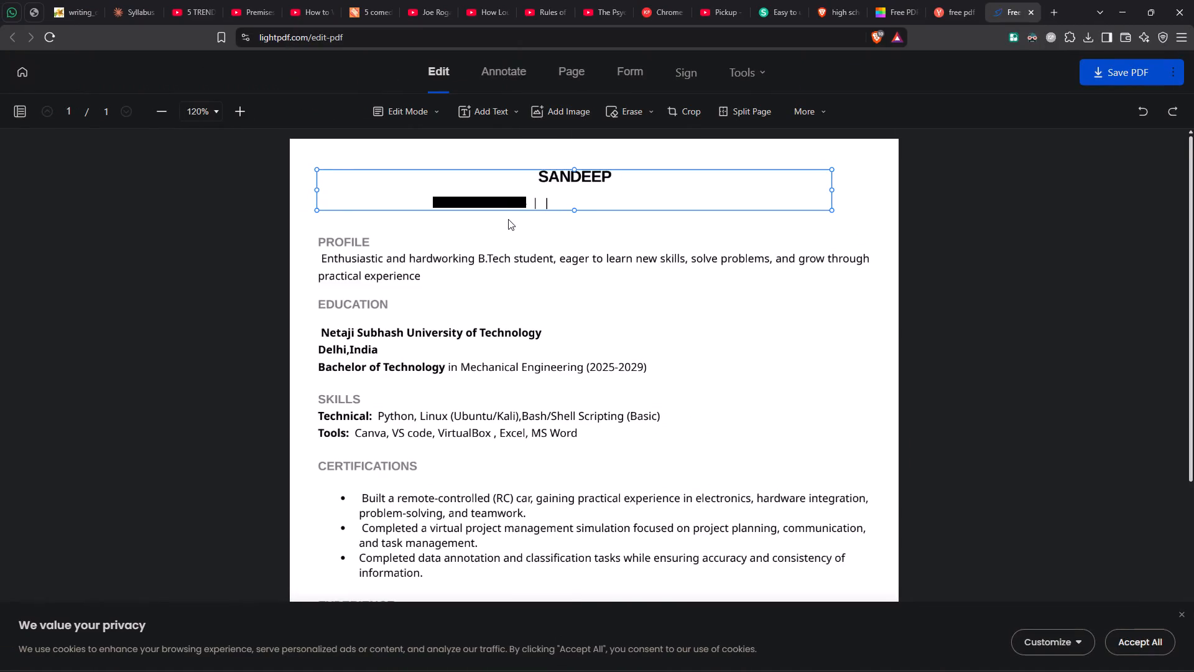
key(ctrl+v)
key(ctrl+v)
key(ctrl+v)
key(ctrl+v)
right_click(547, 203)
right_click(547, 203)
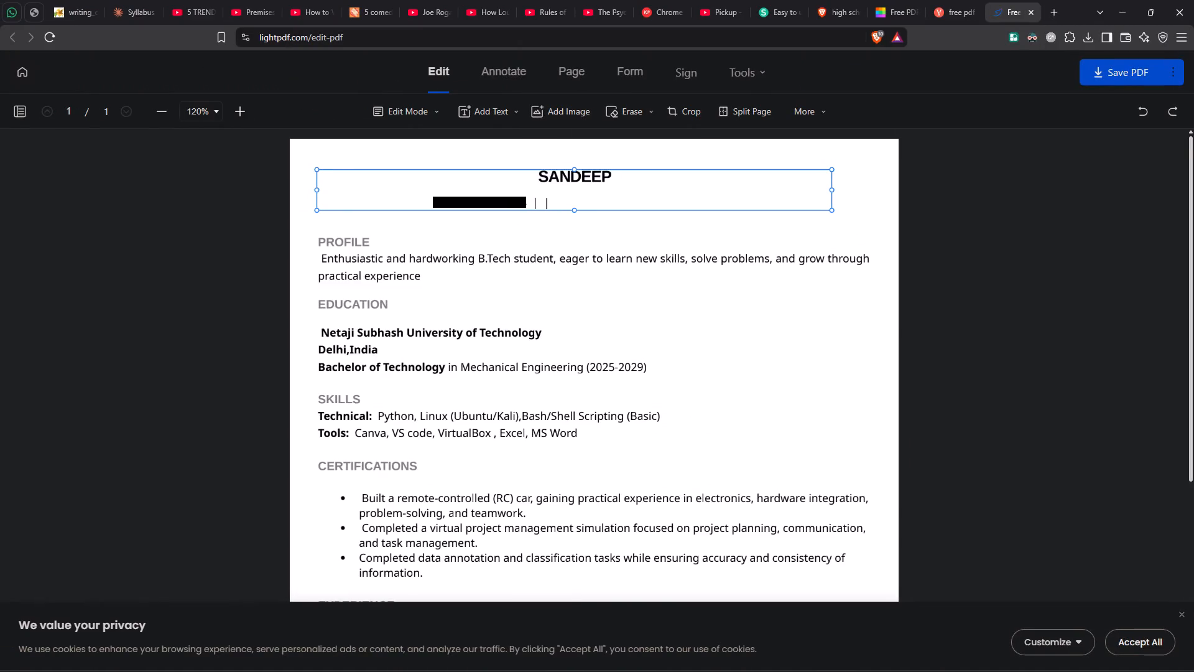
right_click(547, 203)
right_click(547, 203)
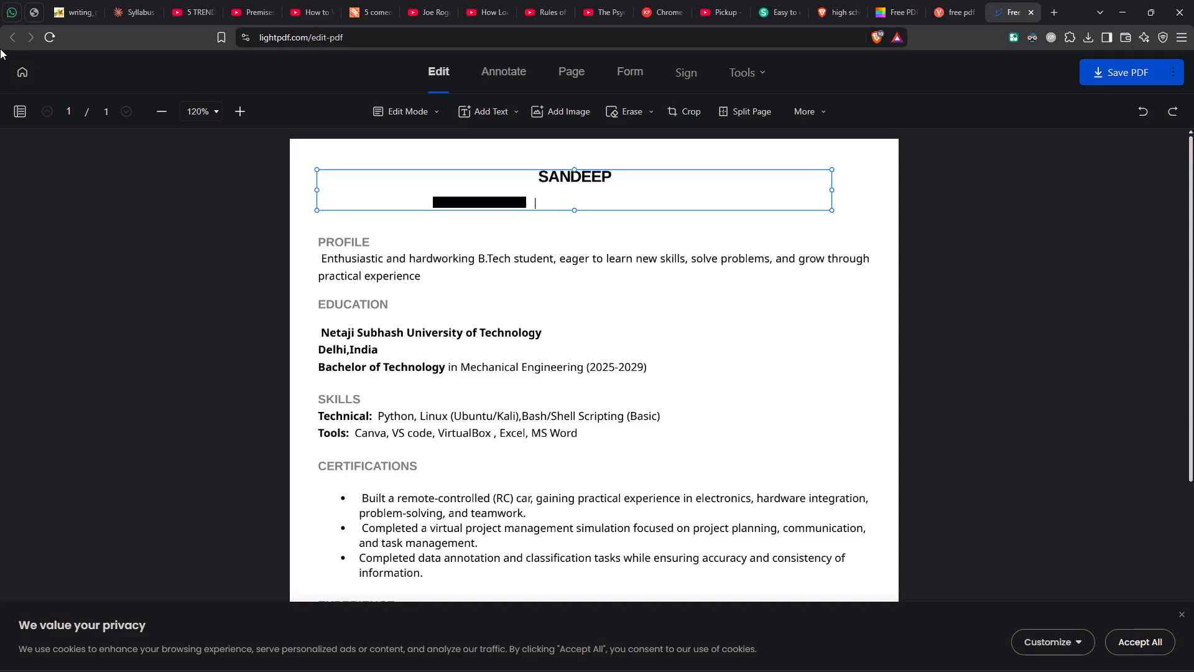
Open PDFgear's online PDF editor from the search results and load rohan_resume-1 from the Desktop.
click(939, 0)
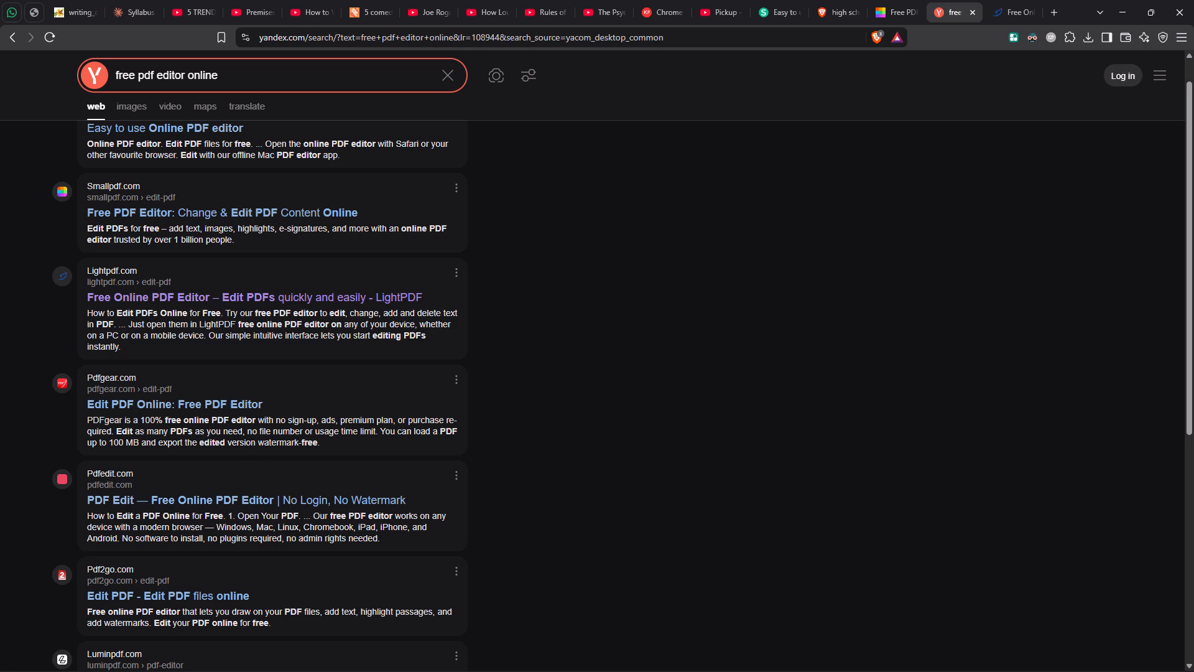
click(140, 403)
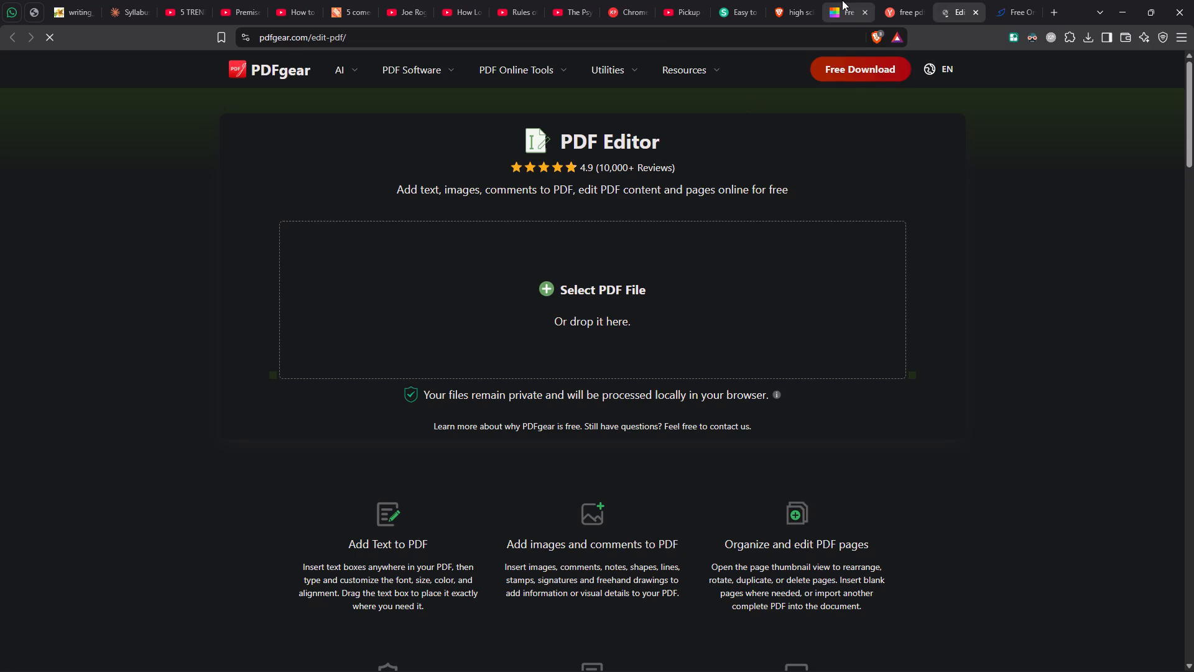
click(540, 332)
double_click(340, 123)
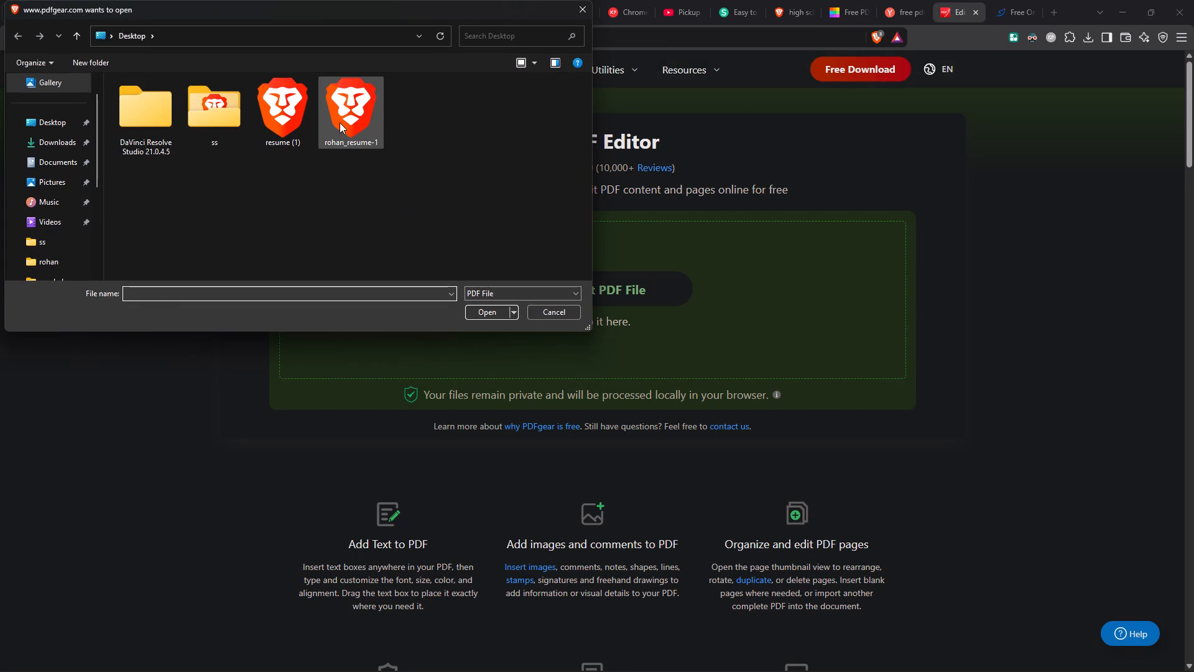
Open the rohan_resume-1 PDF from the Desktop in PDFgear's online PDF editor.
click(542, 152)
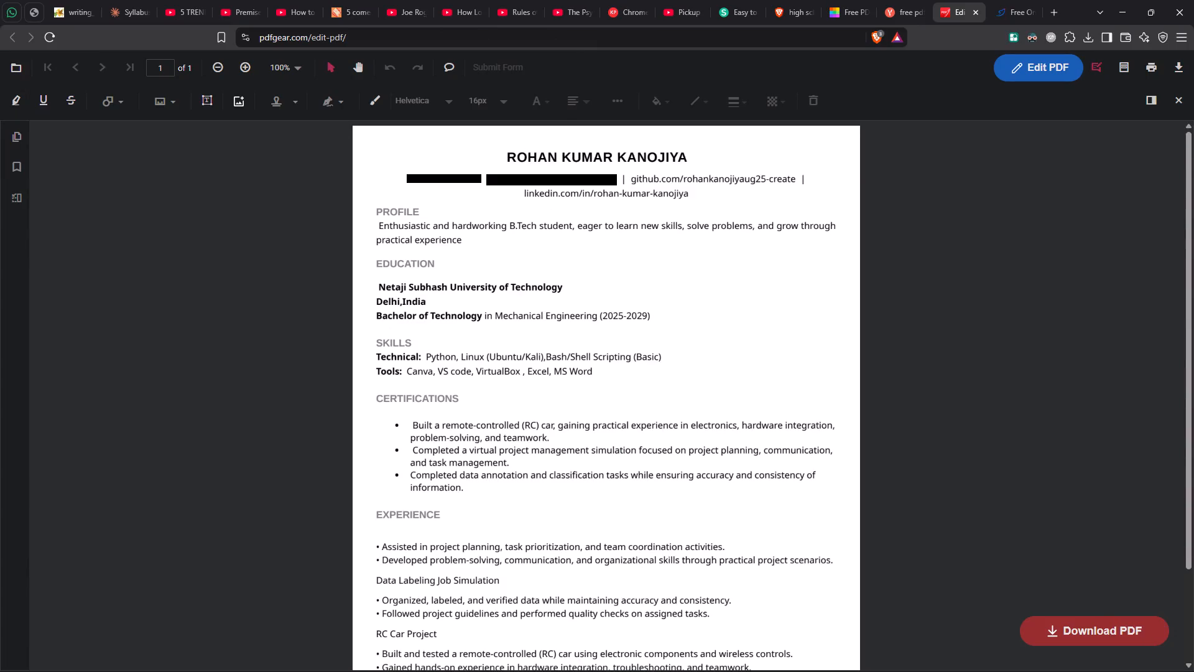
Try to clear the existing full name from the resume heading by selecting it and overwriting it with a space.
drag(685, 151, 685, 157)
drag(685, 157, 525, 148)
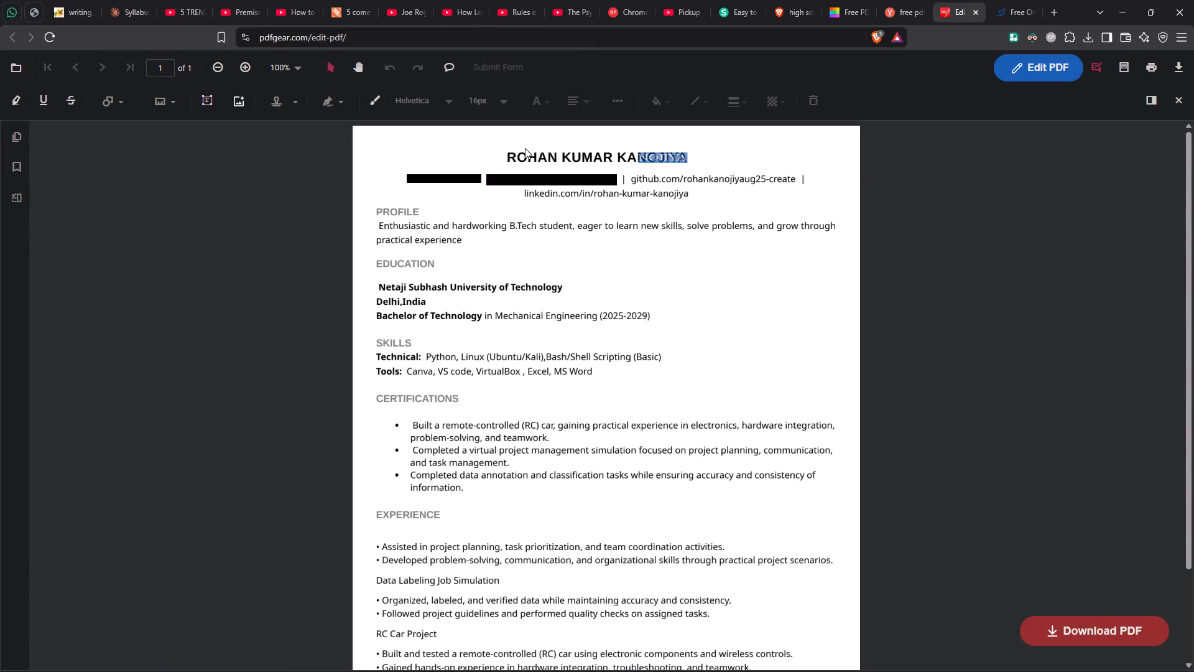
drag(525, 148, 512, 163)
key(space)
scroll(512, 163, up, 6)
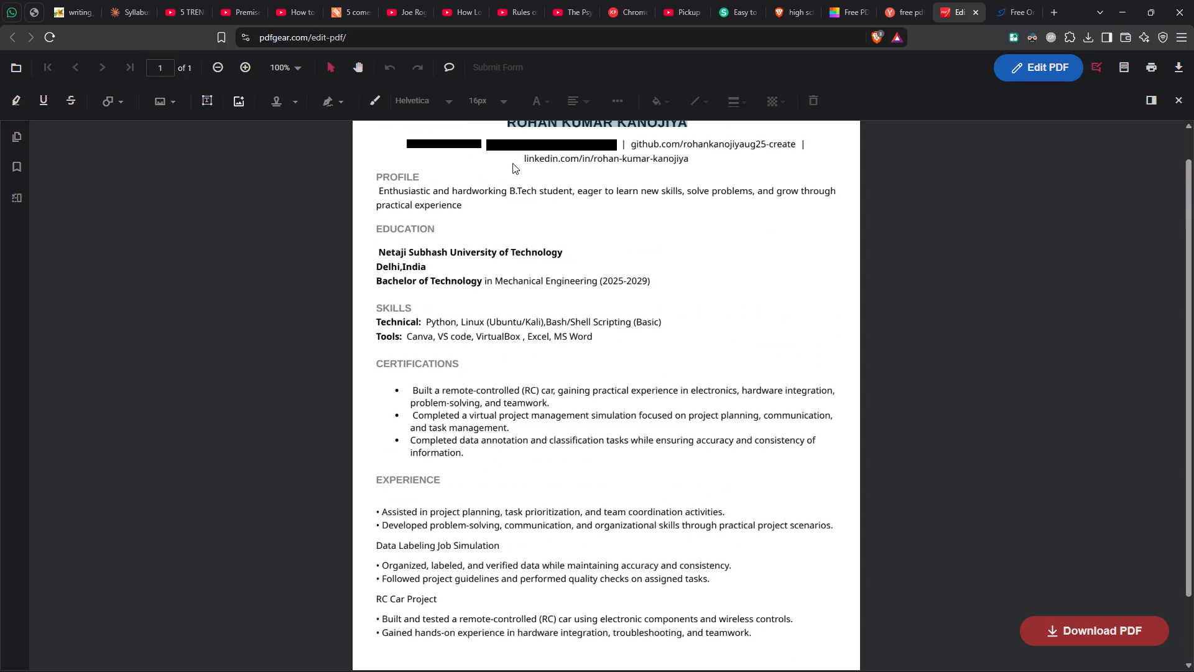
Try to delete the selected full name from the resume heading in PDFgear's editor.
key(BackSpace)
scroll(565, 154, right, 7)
Open Lumin's online PDF editor from the free PDF editor search results and upload rohan_resume-1 from the Desktop.
click(909, 1)
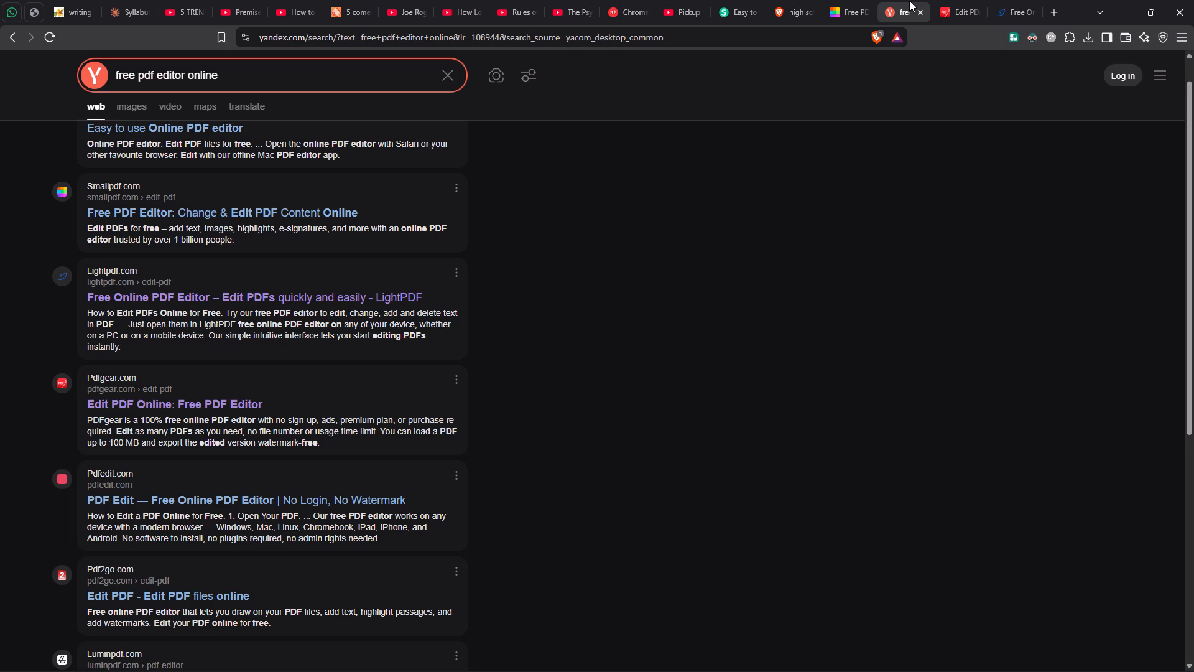
scroll(164, 492, down, 1)
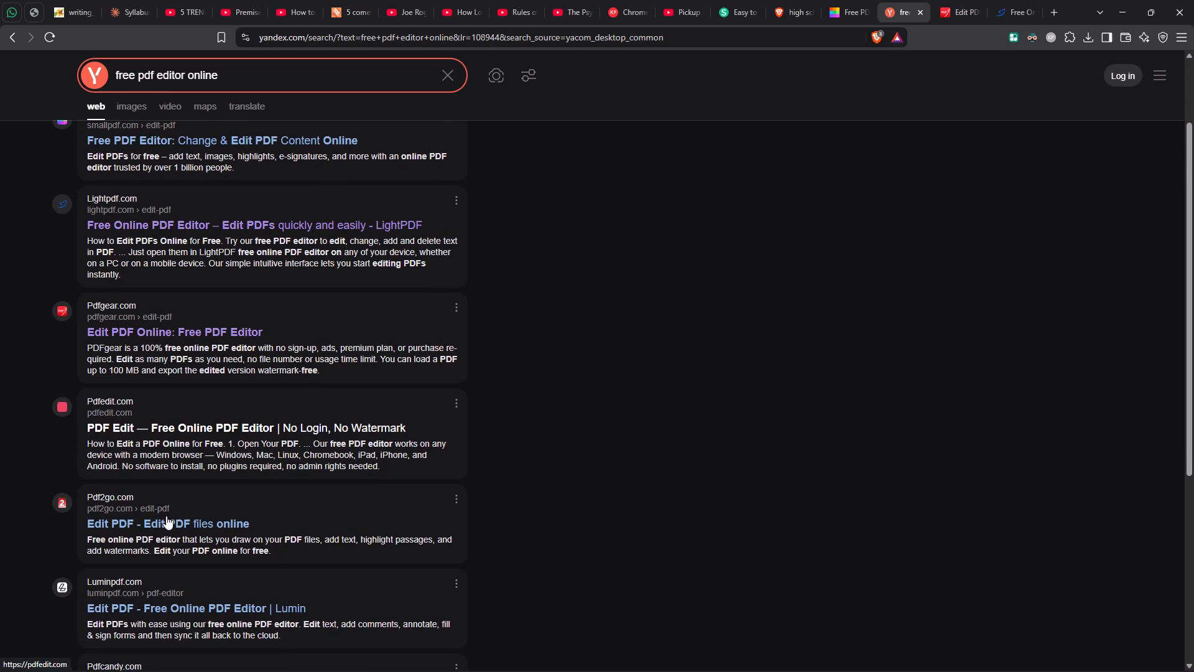
scroll(166, 516, down, 1)
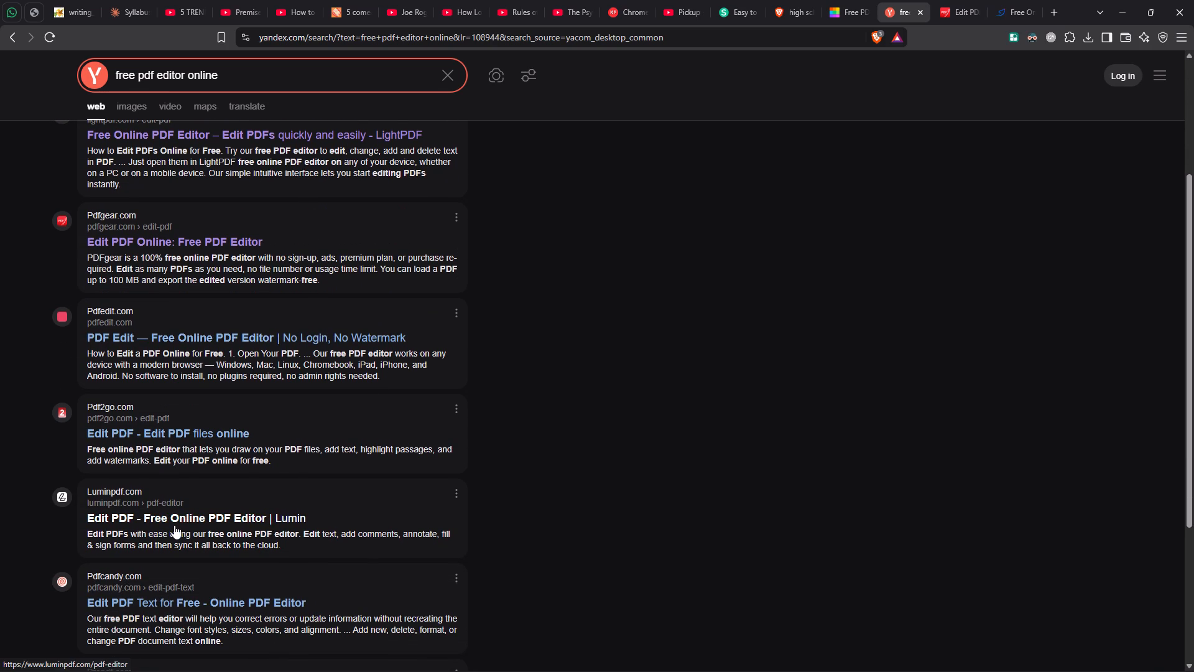
click(175, 523)
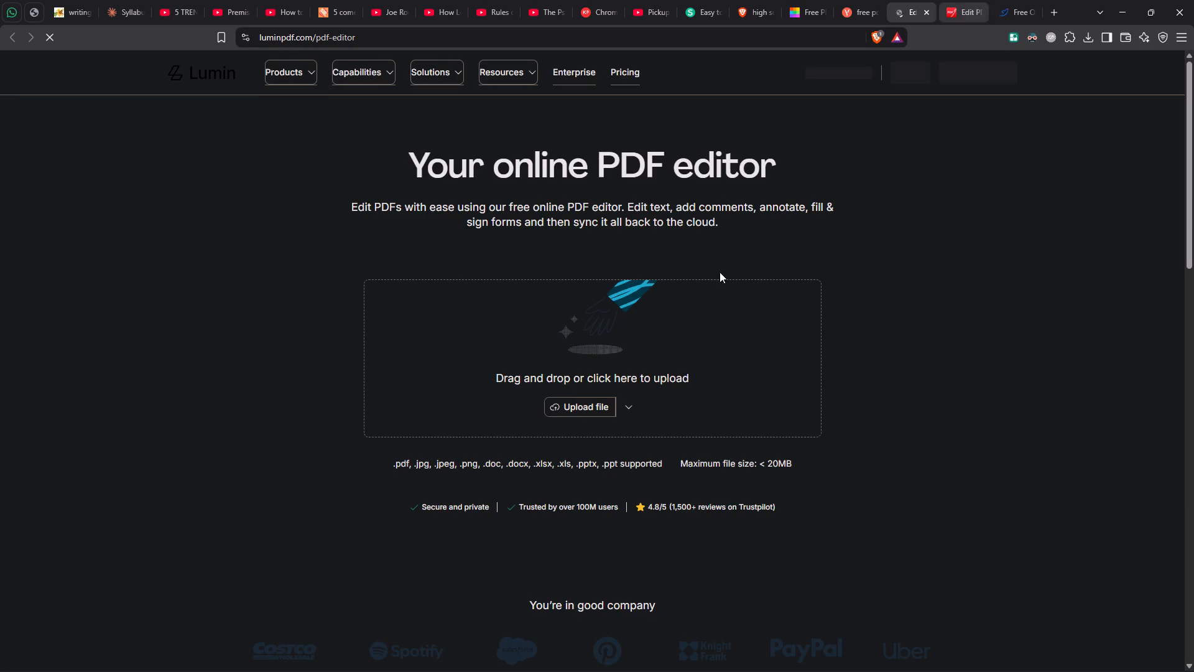
click(584, 409)
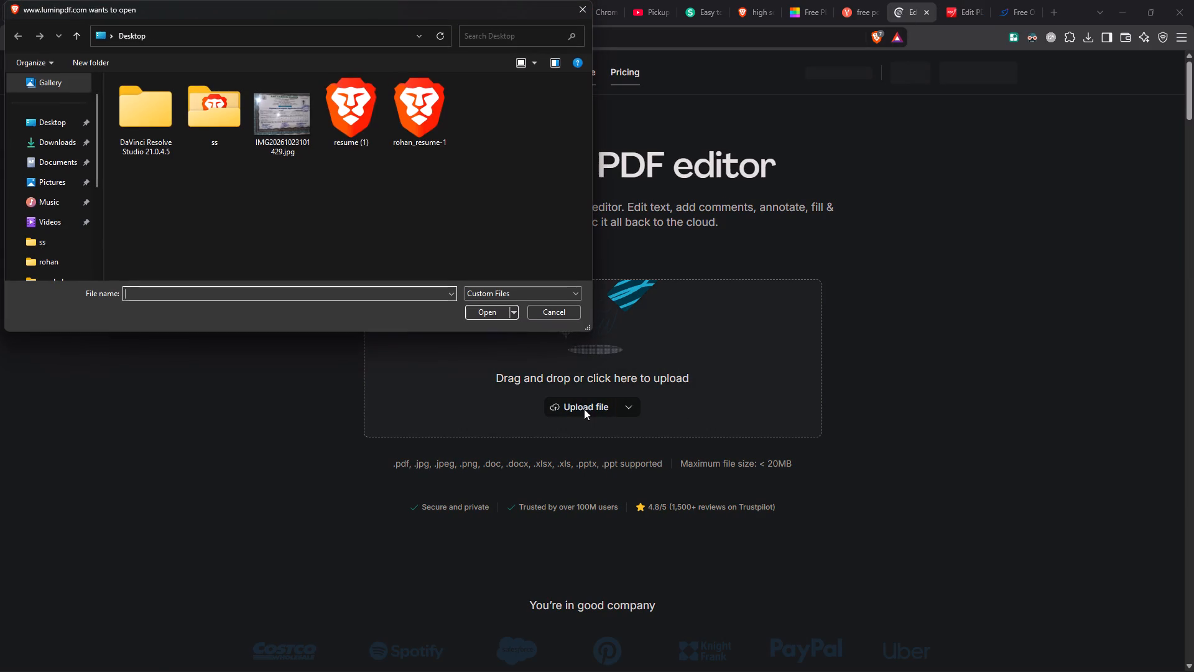
double_click(438, 94)
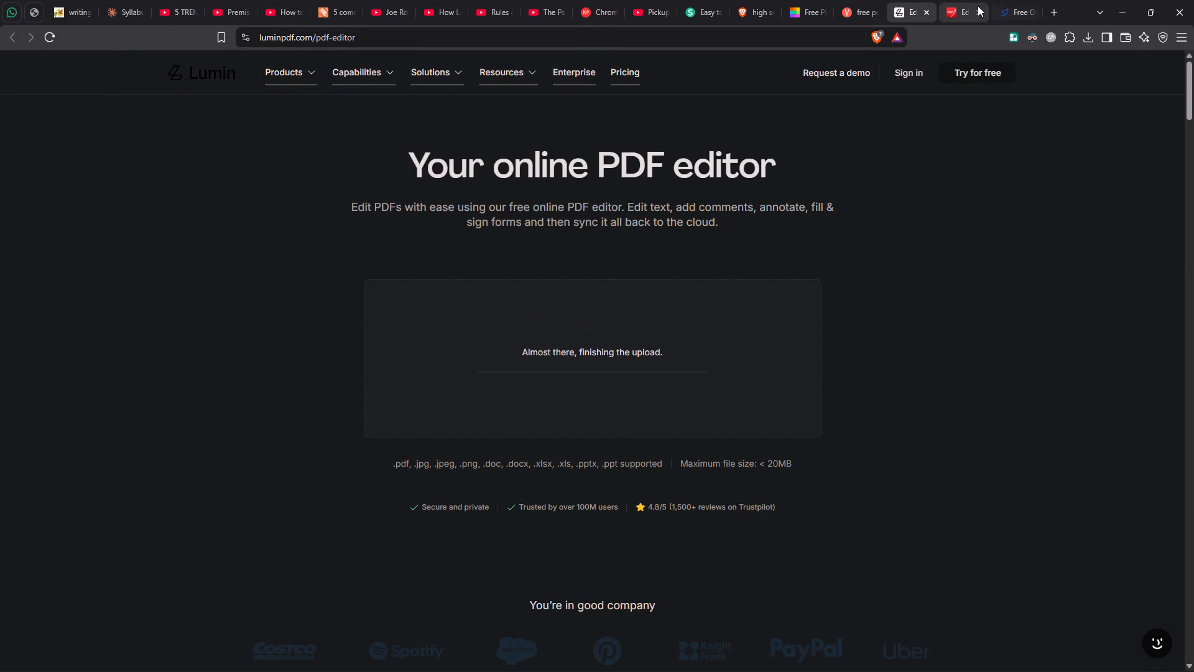
Close the PDFgear editor page.
click(978, 9)
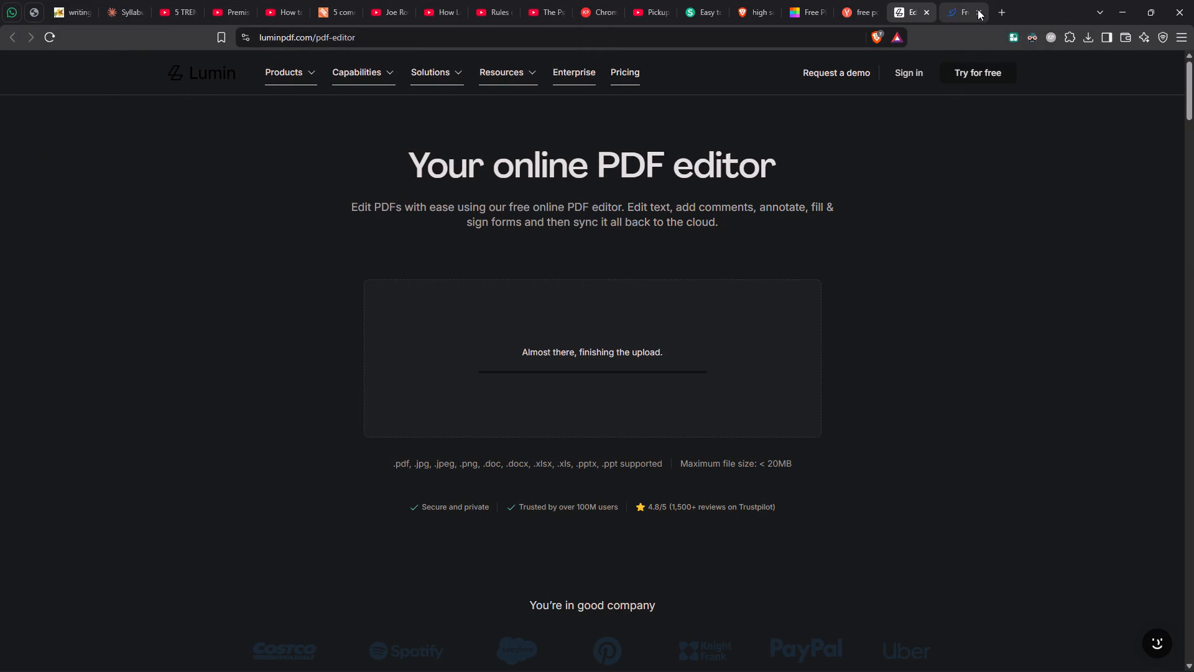
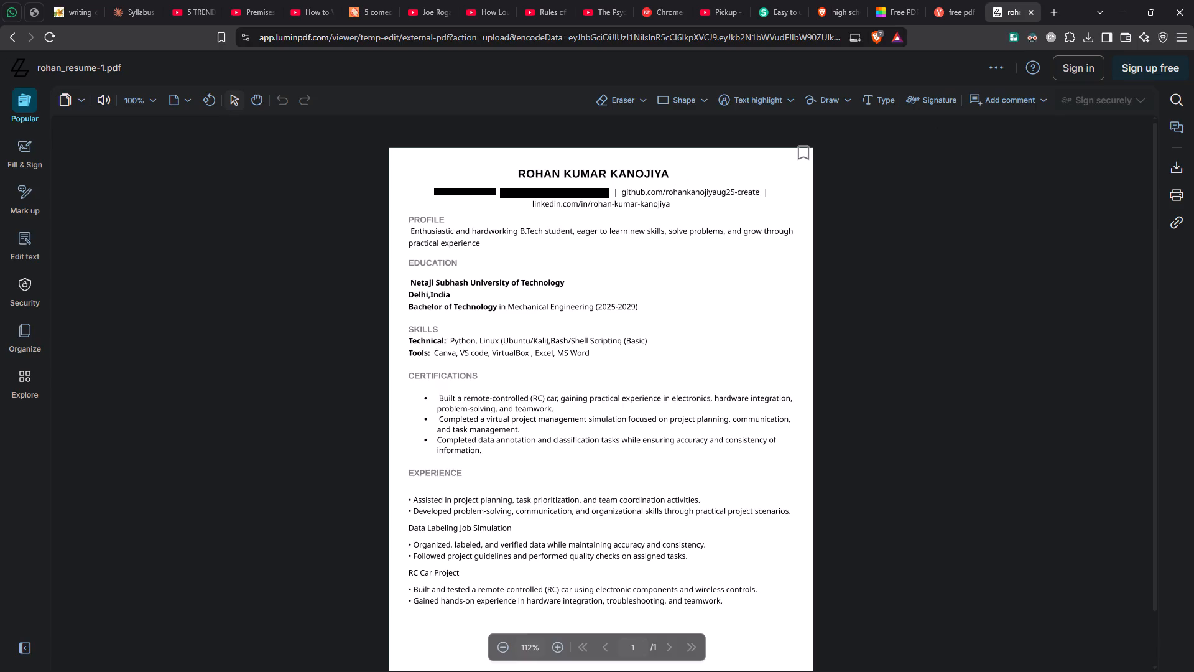
Select the surname in the name heading at the top of the resume page.
double_click(667, 172)
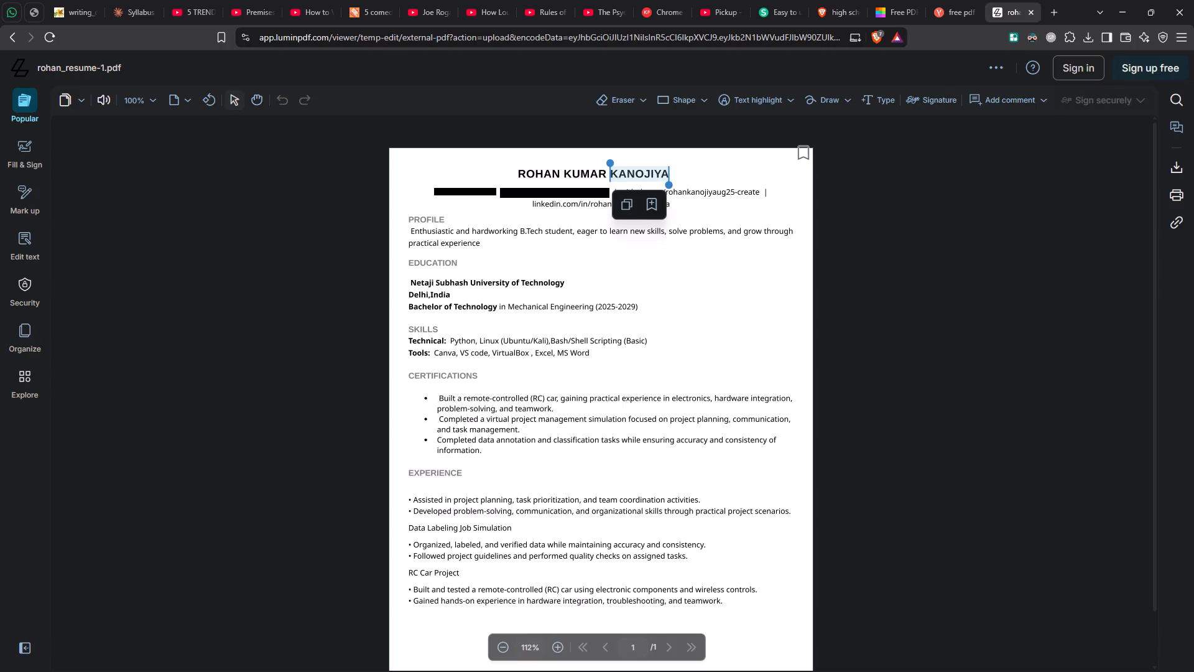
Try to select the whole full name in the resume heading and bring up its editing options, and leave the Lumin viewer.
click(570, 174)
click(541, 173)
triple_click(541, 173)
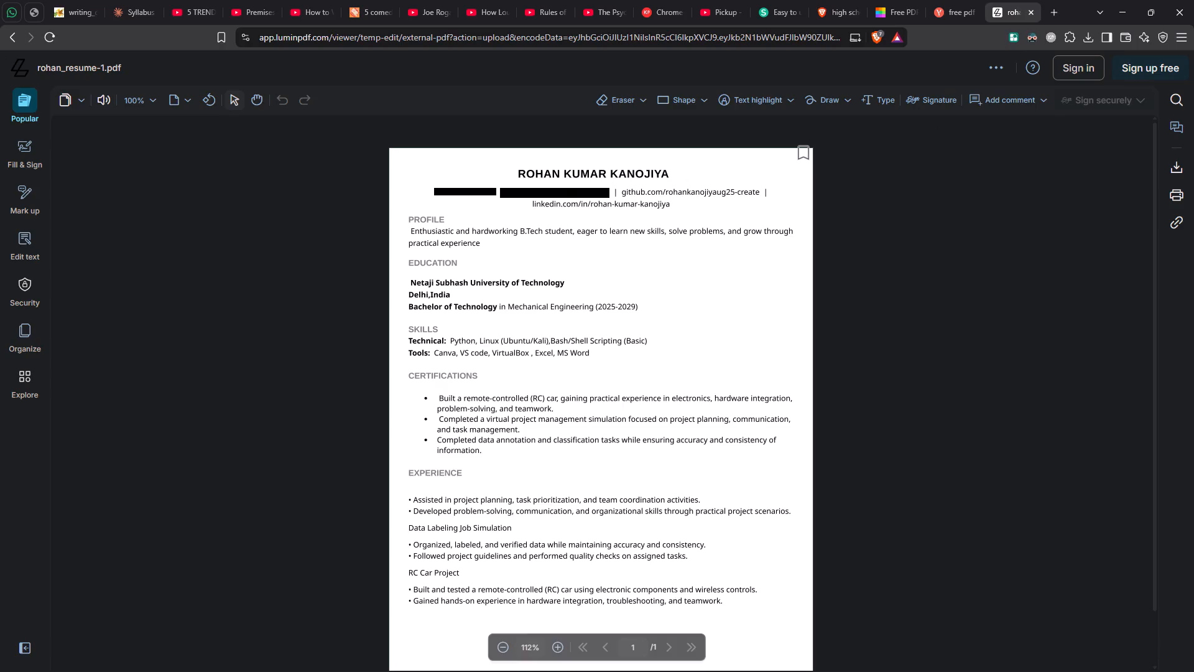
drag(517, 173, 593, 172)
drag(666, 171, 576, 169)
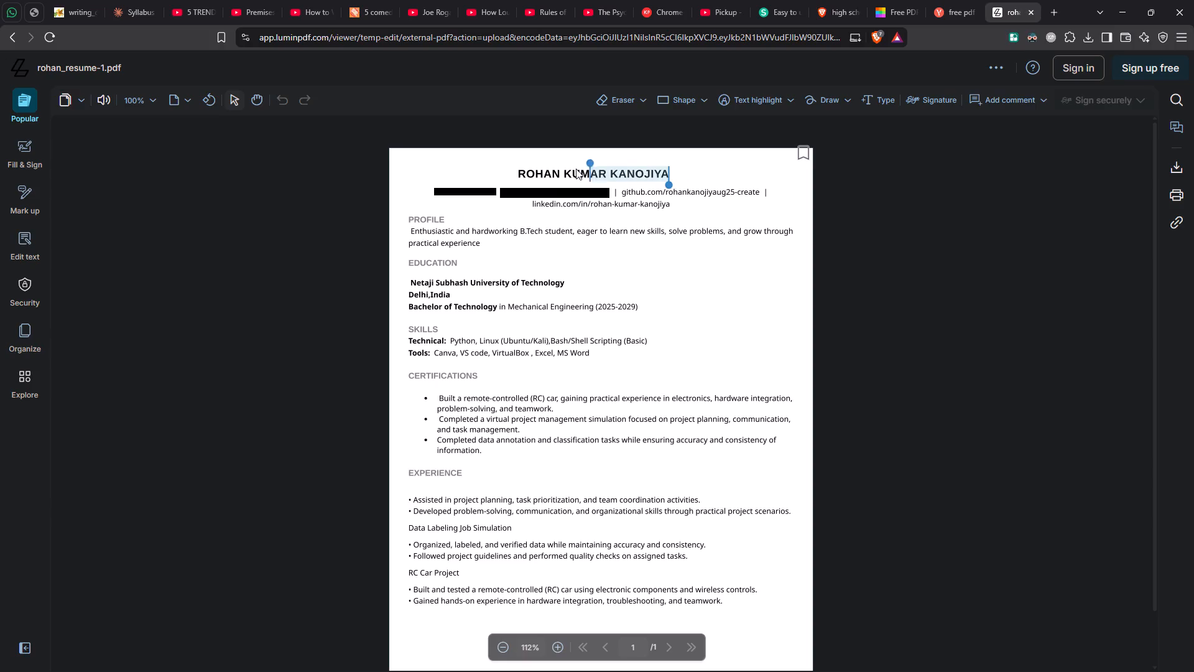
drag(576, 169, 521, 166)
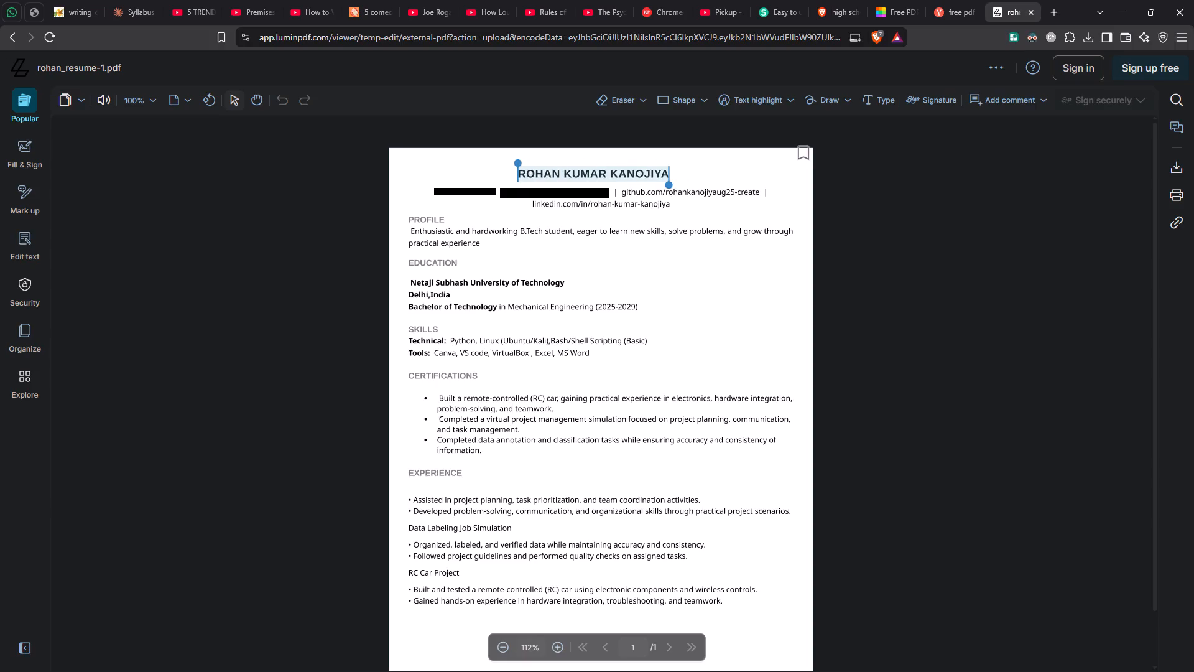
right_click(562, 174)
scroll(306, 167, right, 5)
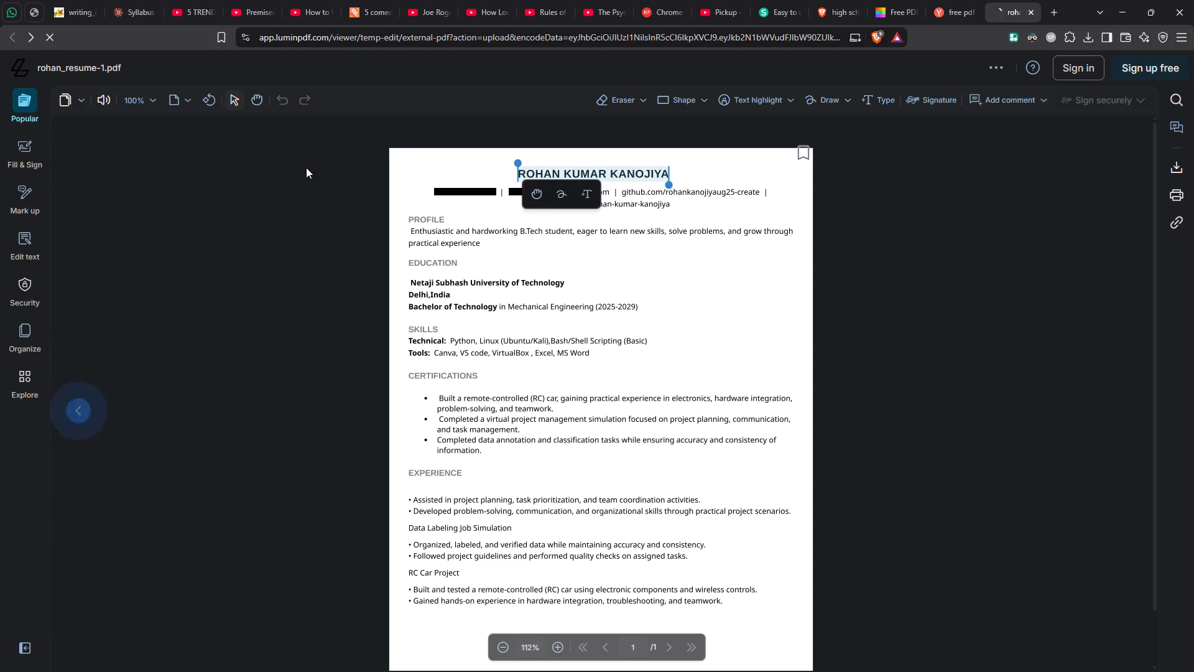
Open Canva's free online PDF editor from the "free pdf editor online" search results and close the Lumin page.
click(950, 0)
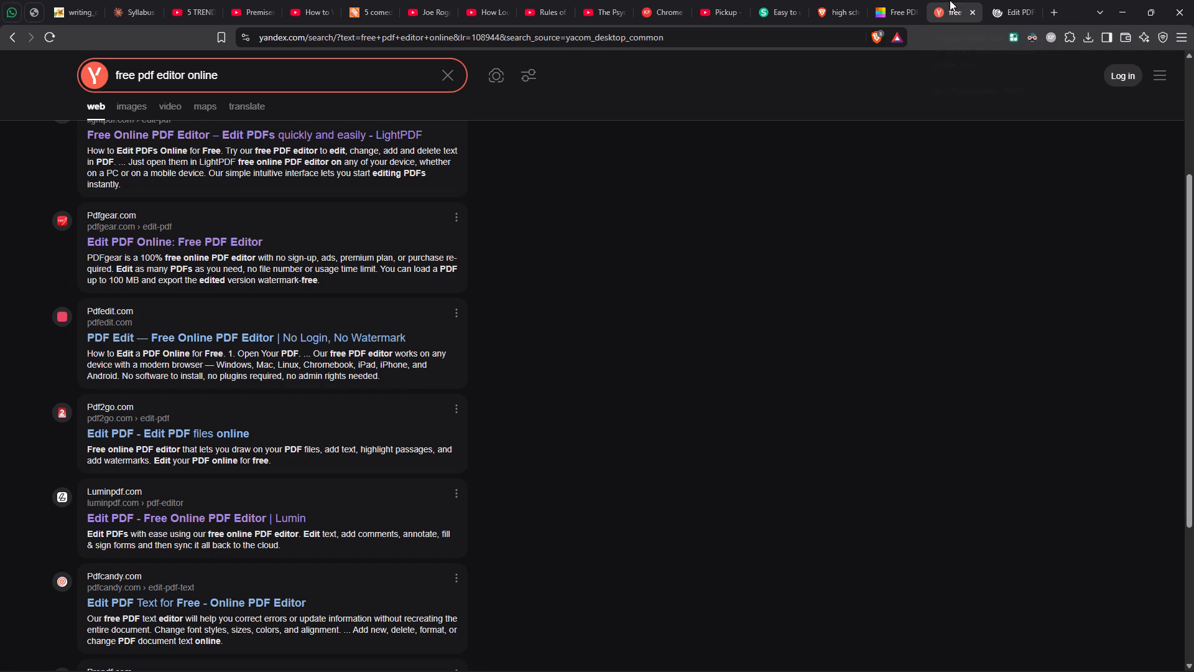
scroll(399, 404, down, 2)
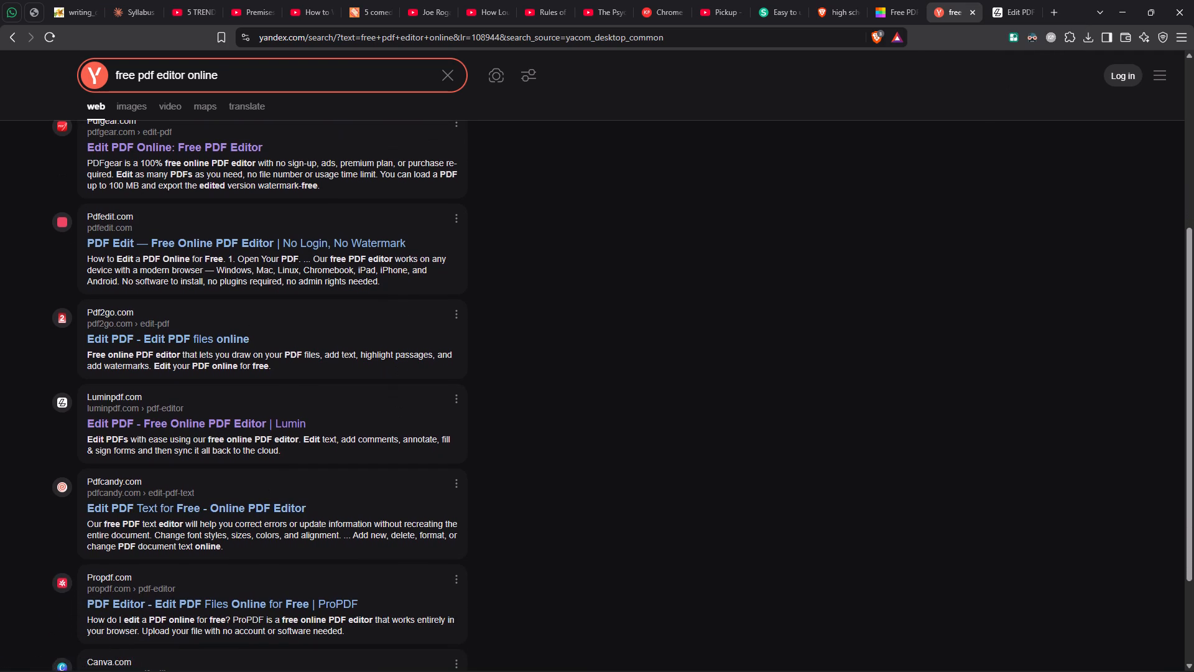
scroll(142, 511, down, 3)
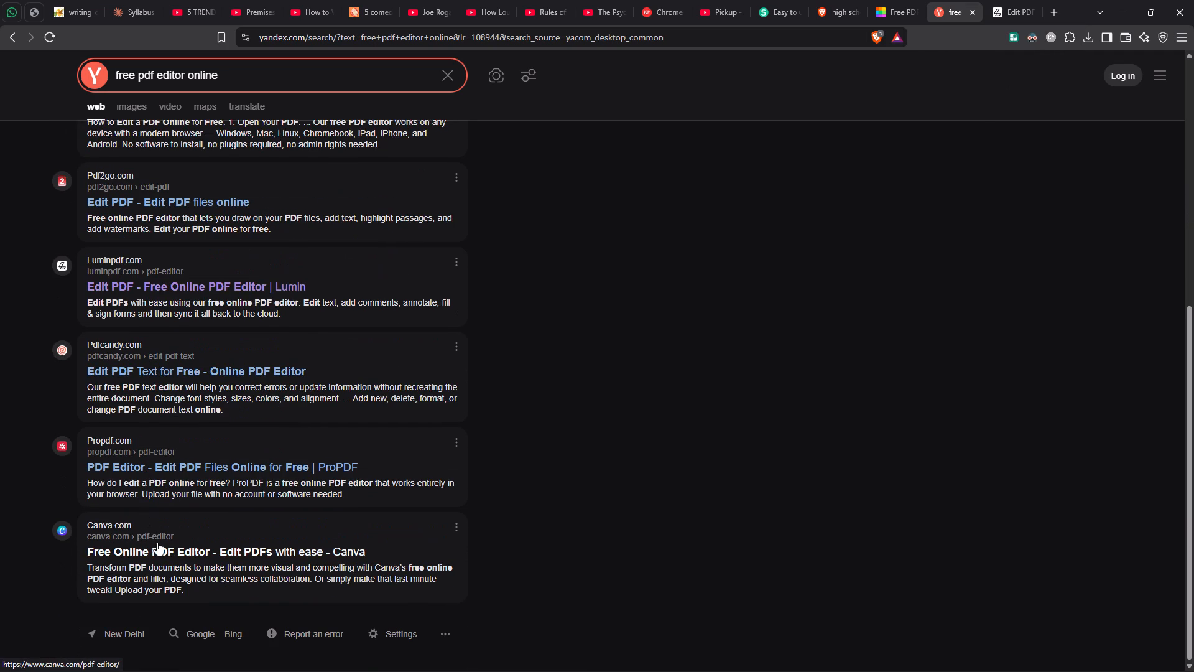
click(158, 543)
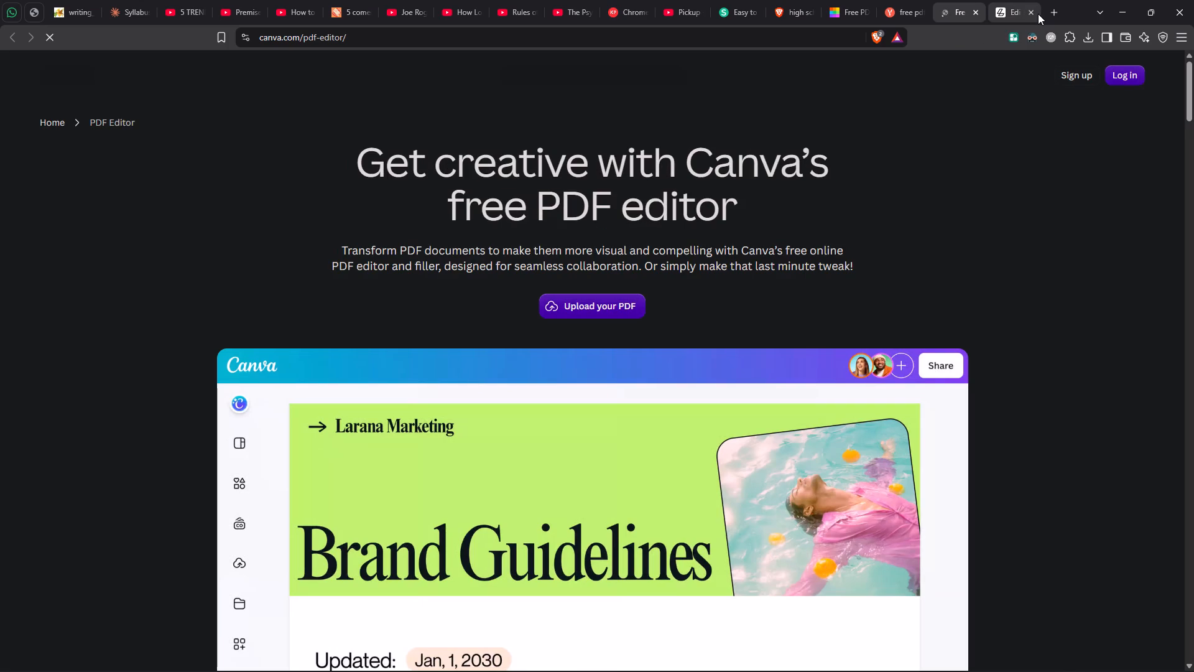
click(1031, 14)
Upload the rohan_resume-1 PDF from the Desktop to Canva's PDF editor.
click(614, 309)
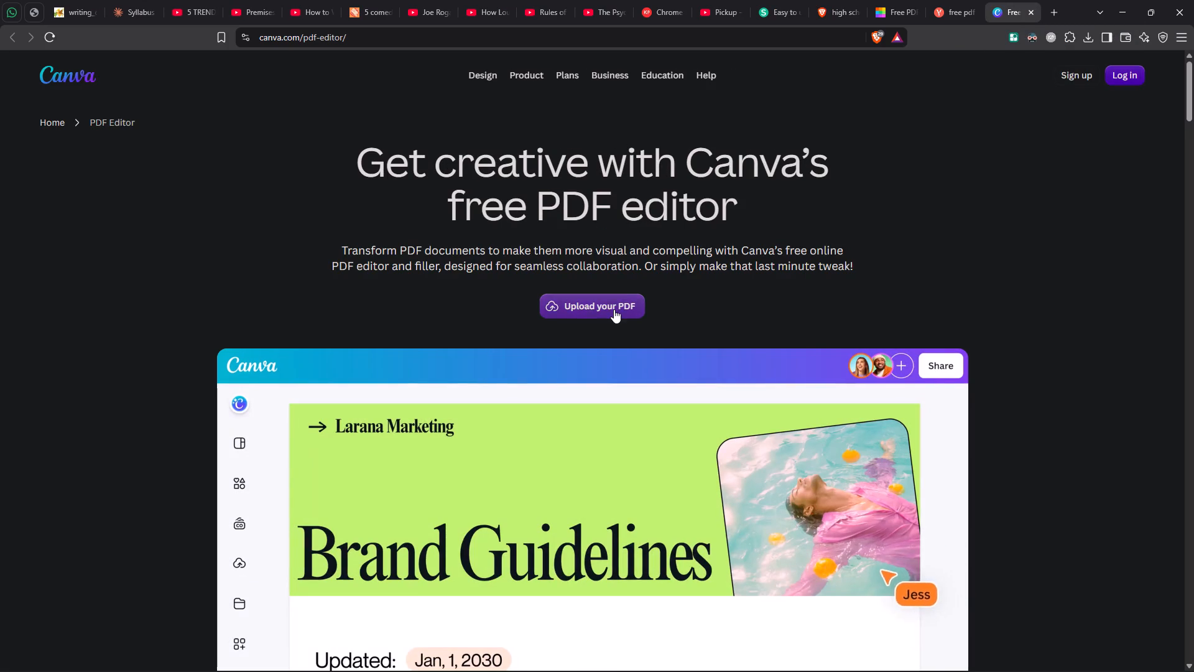
click(343, 114)
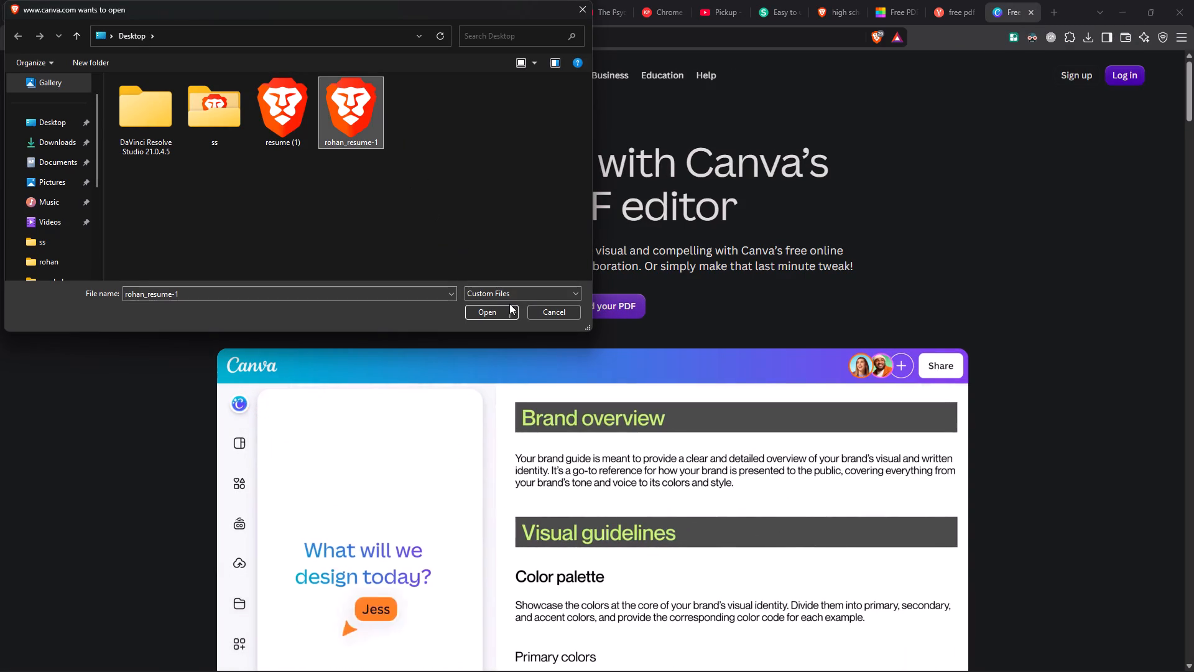
click(487, 315)
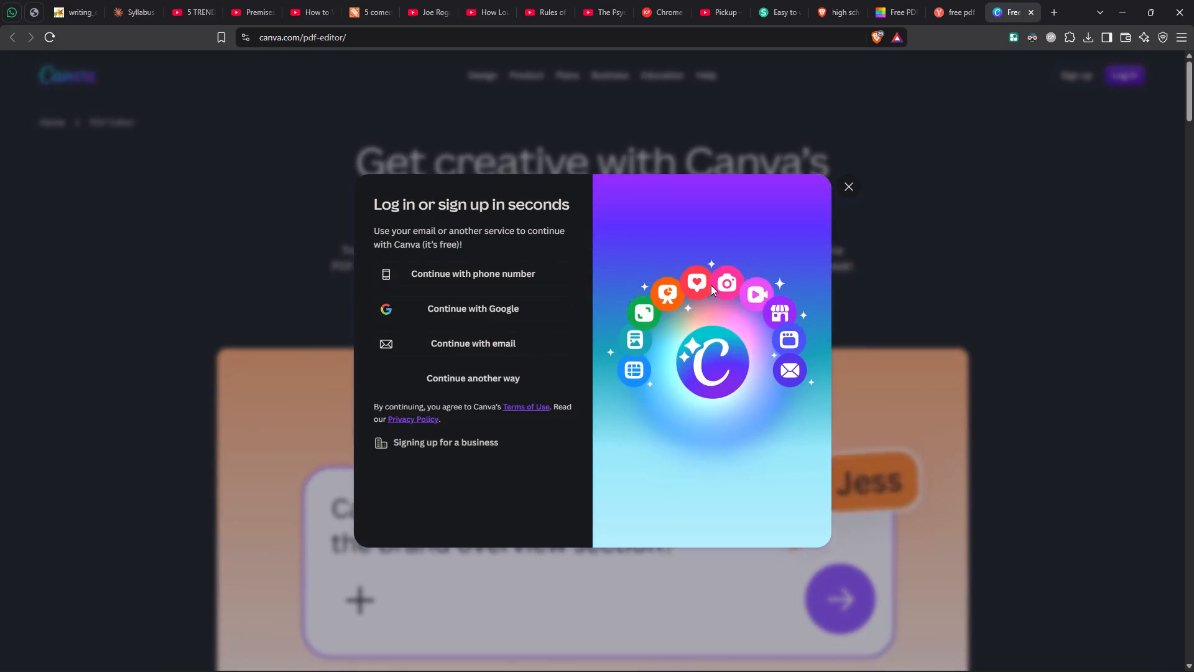
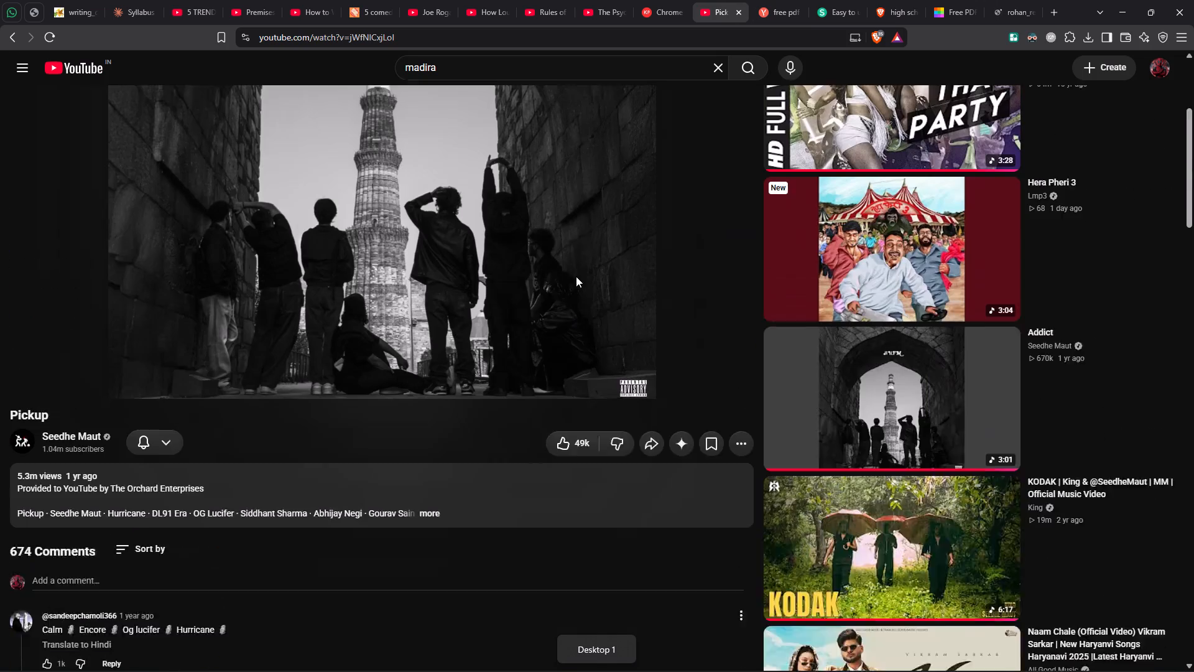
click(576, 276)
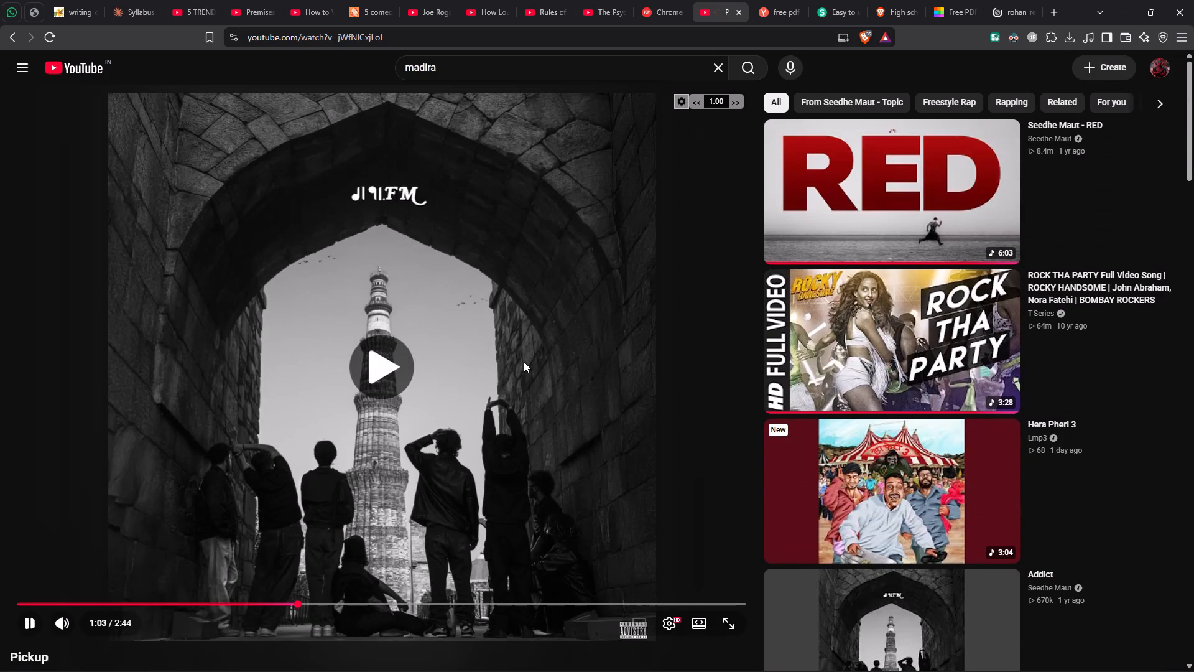
Switch to the Canva design of rohan_resume-1 and replace the full name in the resume heading with SANDEEP.
click(1004, 0)
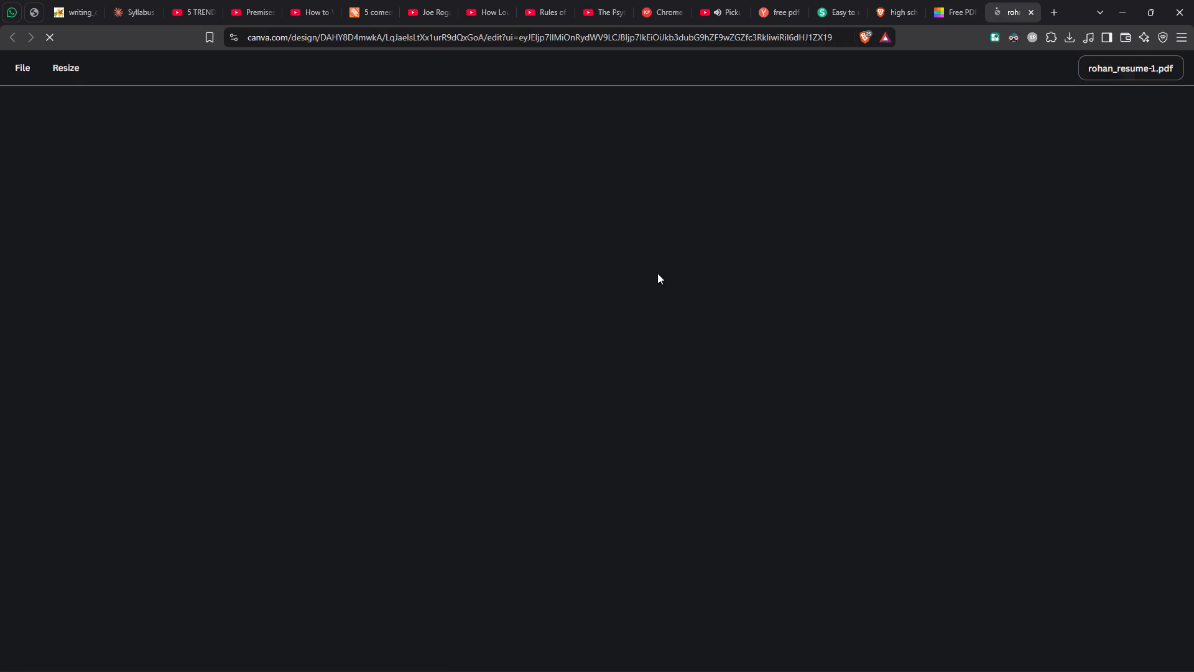
scroll(659, 294, up, 1)
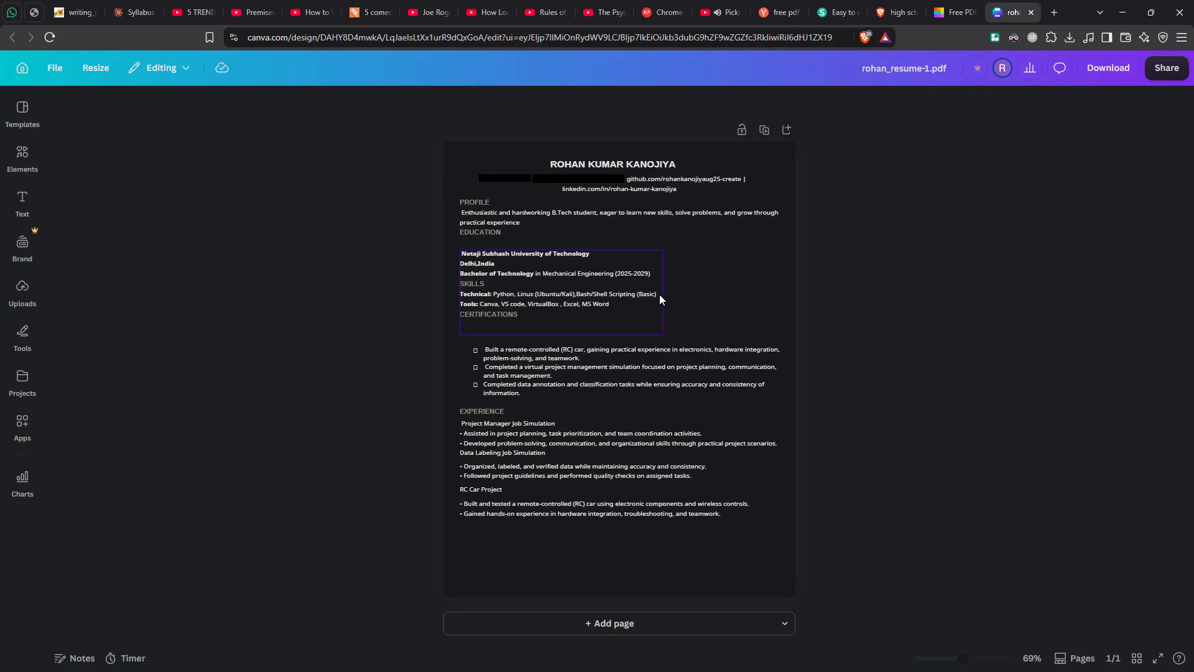
scroll(659, 294, up, 2)
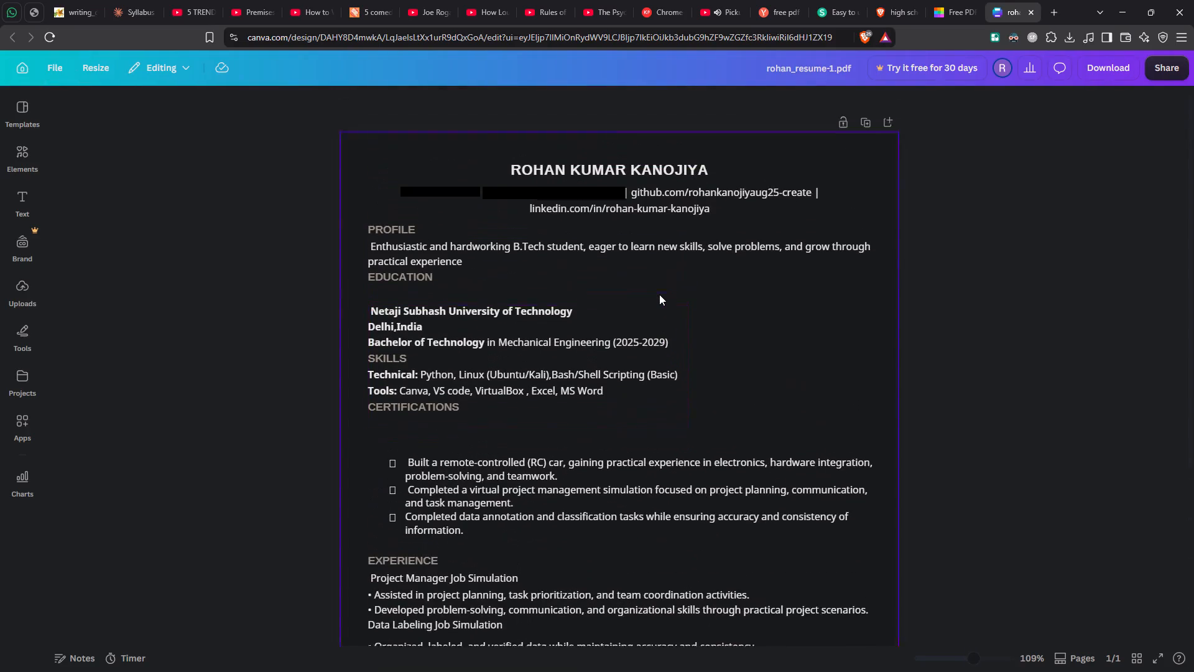
scroll(659, 294, up, 1)
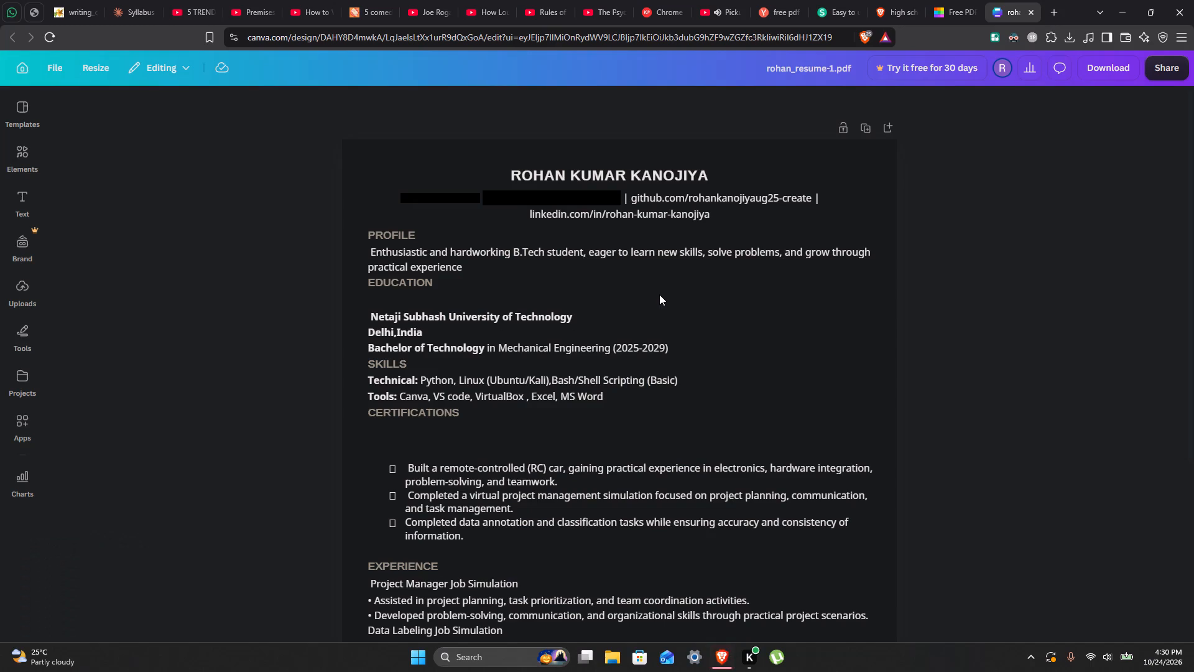
scroll(659, 294, up, 1)
triple_click(734, 155)
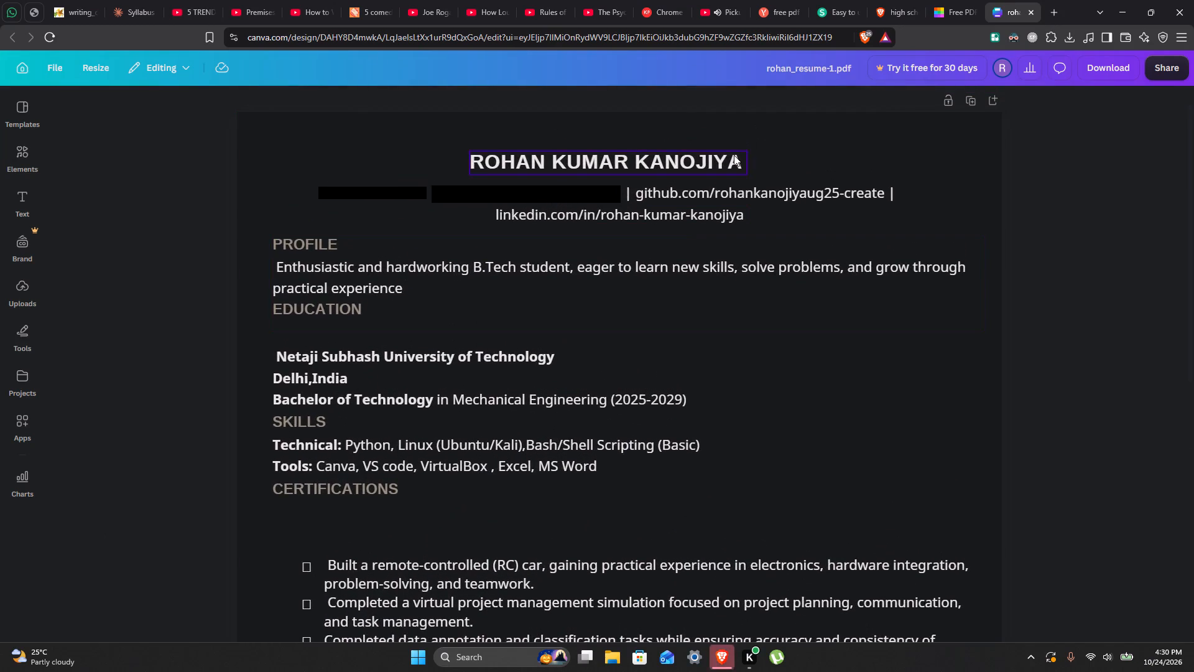
click(734, 155)
key(space)
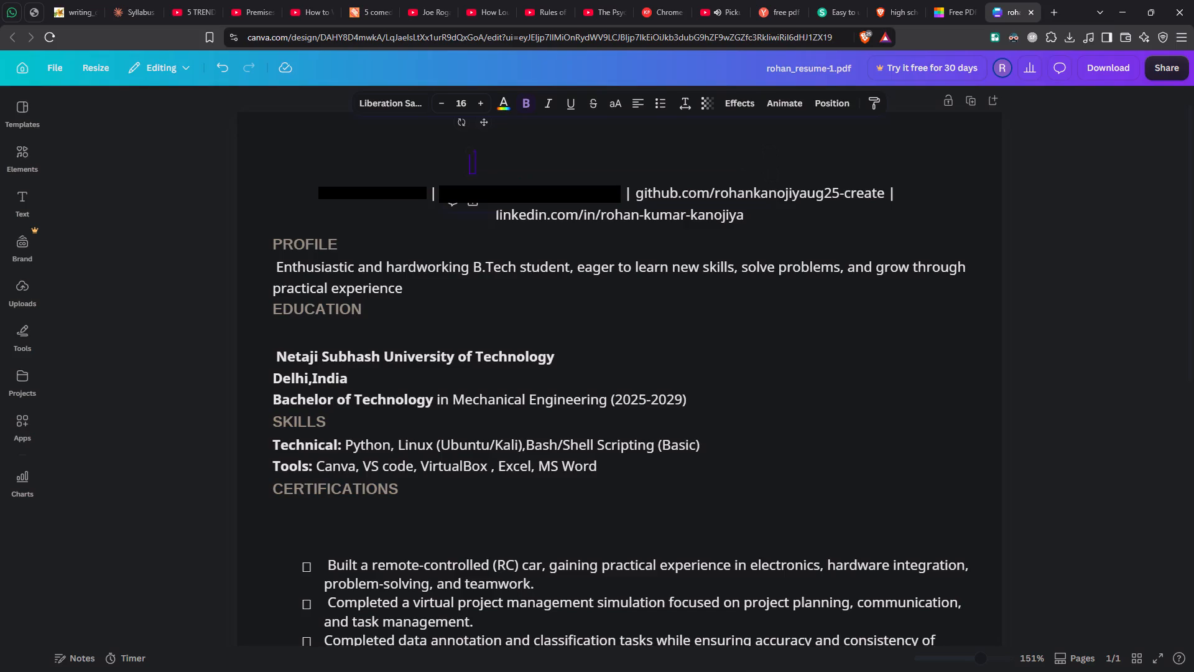
text(SANDEEP)
Insert spaces before SANDEEP in the heading to move the name toward the centre of the page.
key(Left)
key(Left)
key(Left)
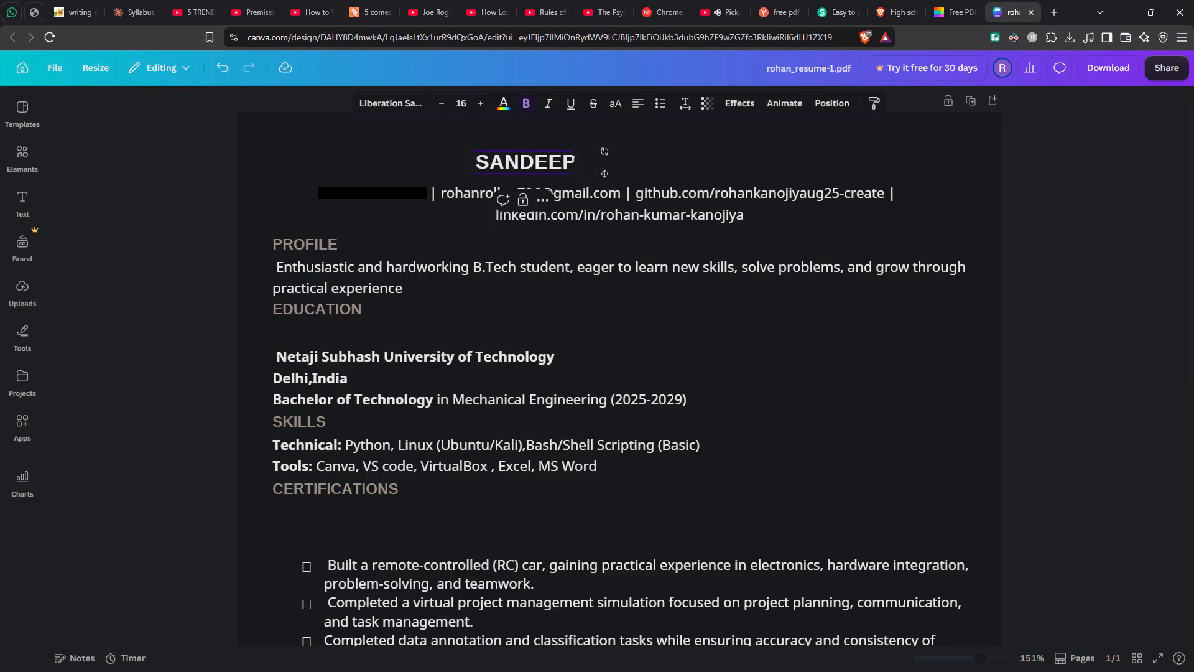
key(Left)
key(Left)
key(Left)
key(Left)
key(space)
key(space)
key(space)
key(space)
key(space)
key(space)
key(space)
key(space)
key(space)
key(space)
key(space)
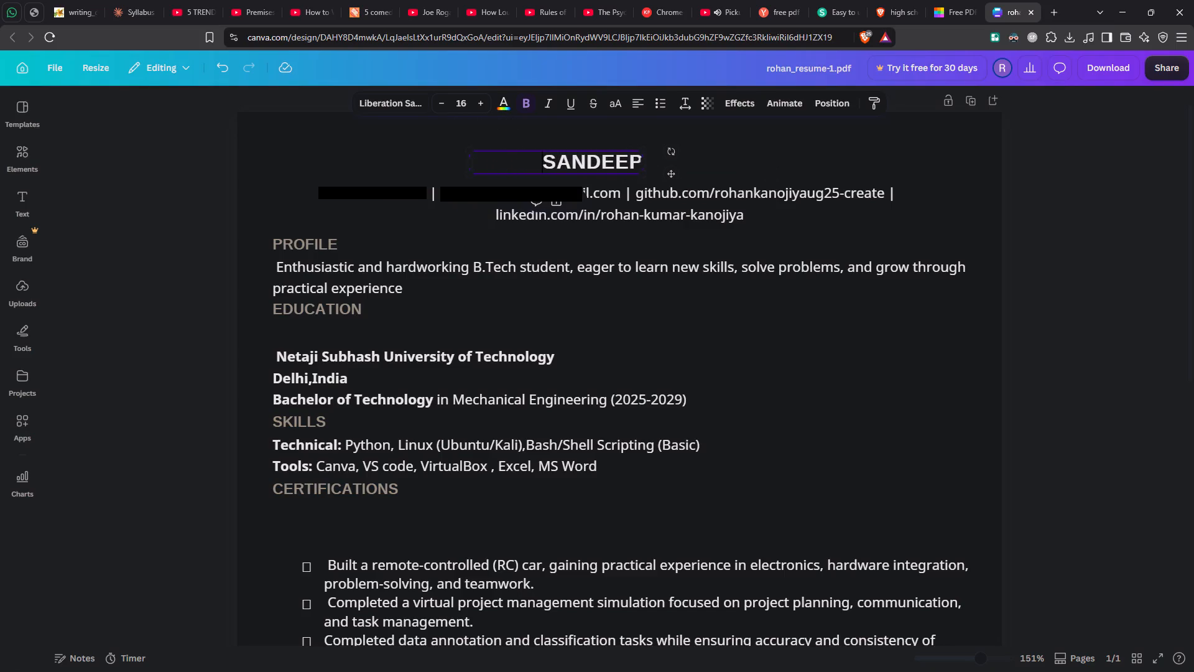
key(space)
key(space)
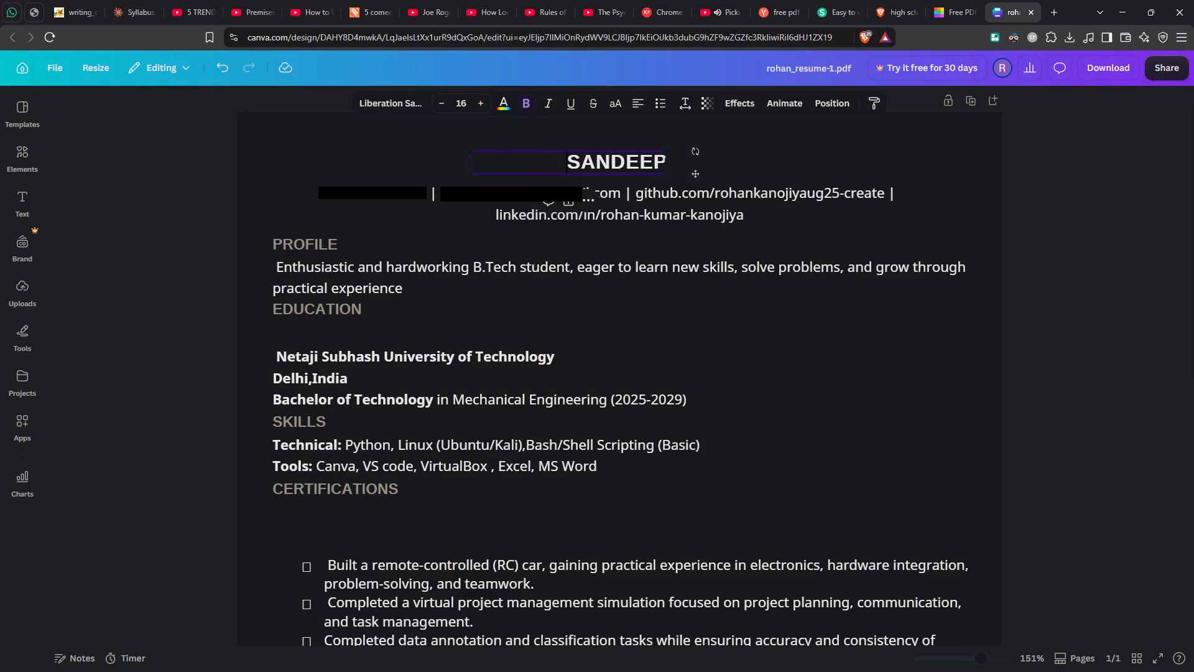
key(Down)
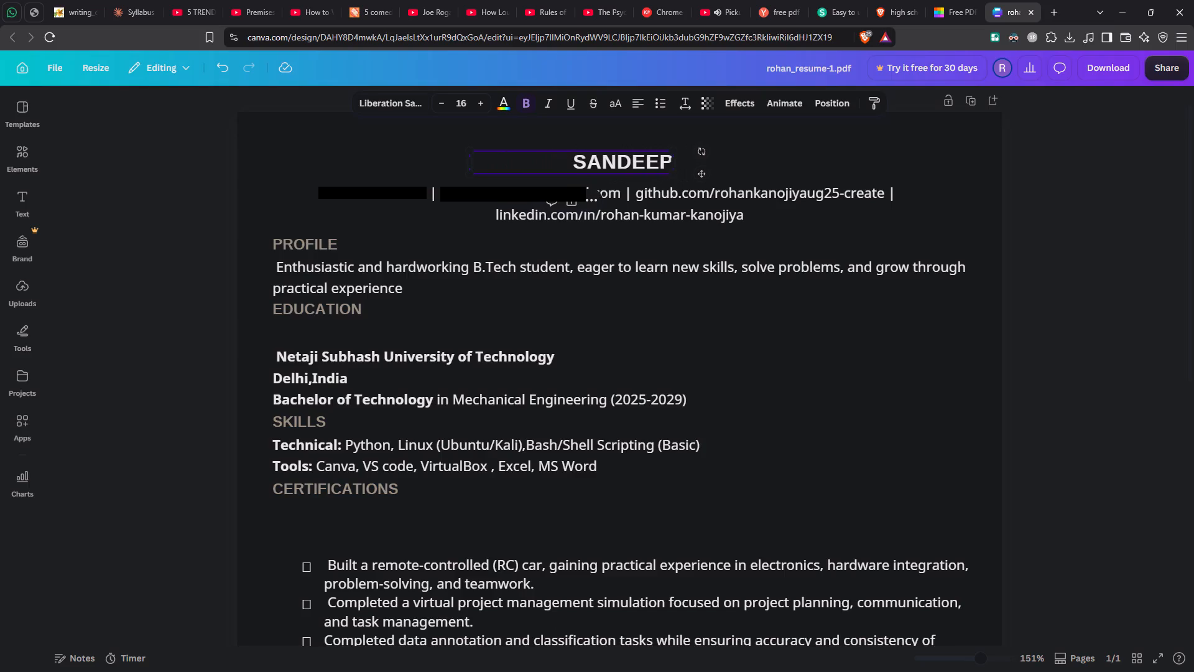
Replace the phone number in the contact line with the mobile number copied from Sandeep's resume (1) PDF.
double_click(424, 194)
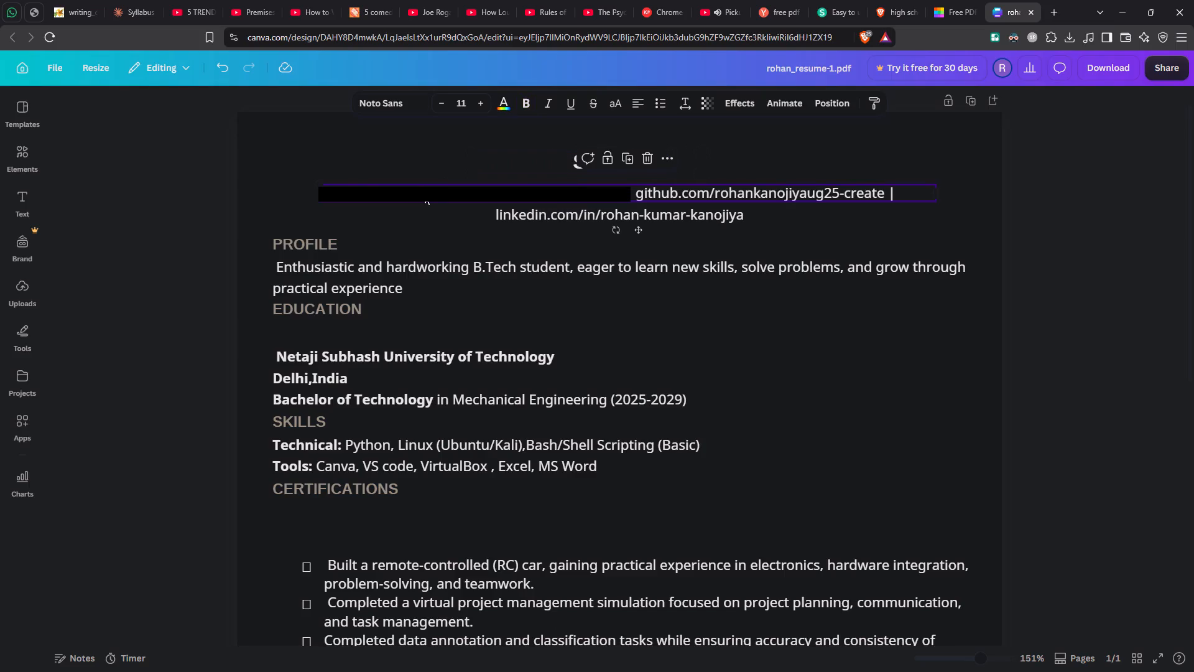
click(402, 189)
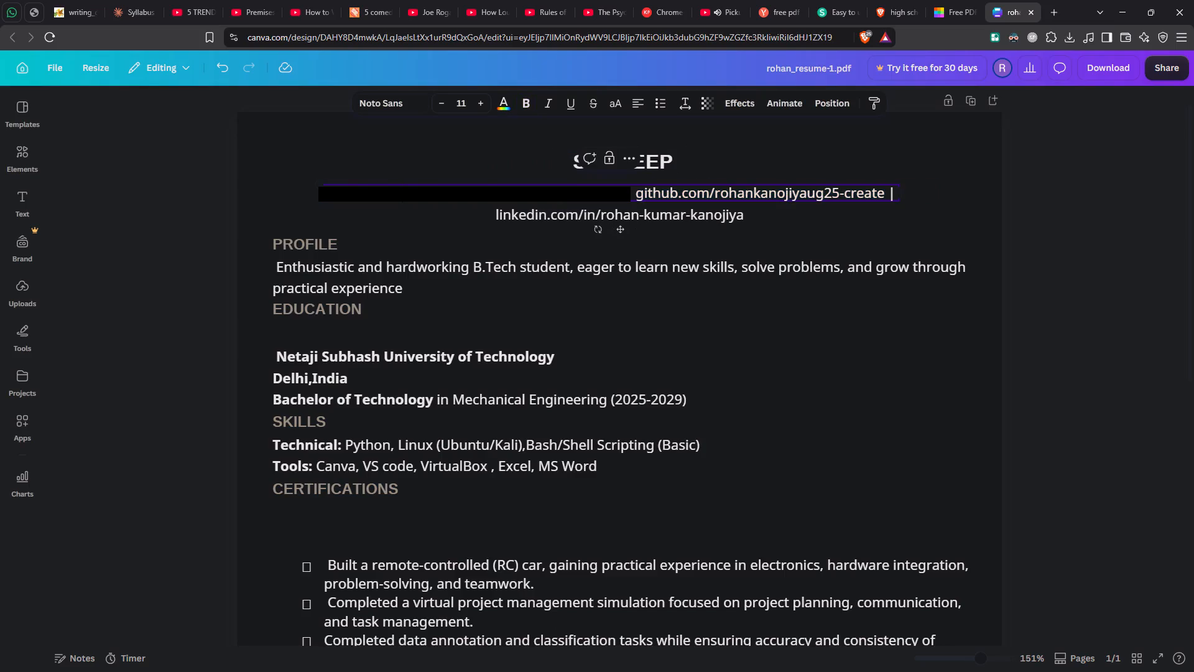
drag(348, 189, 427, 189)
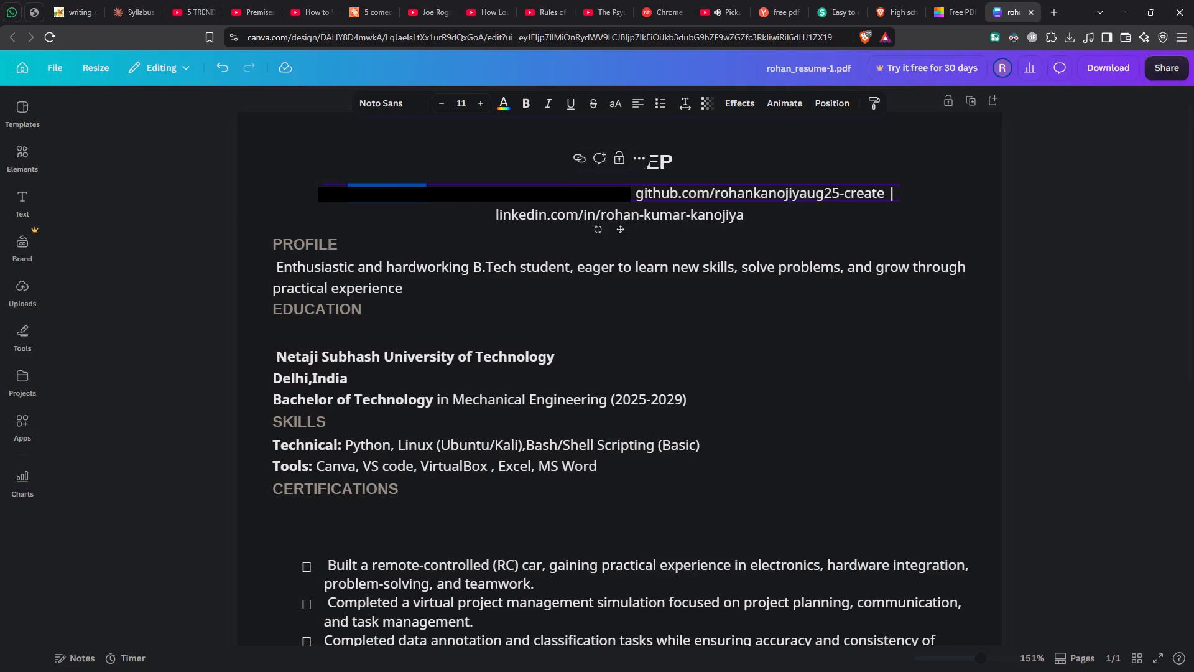
key(space)
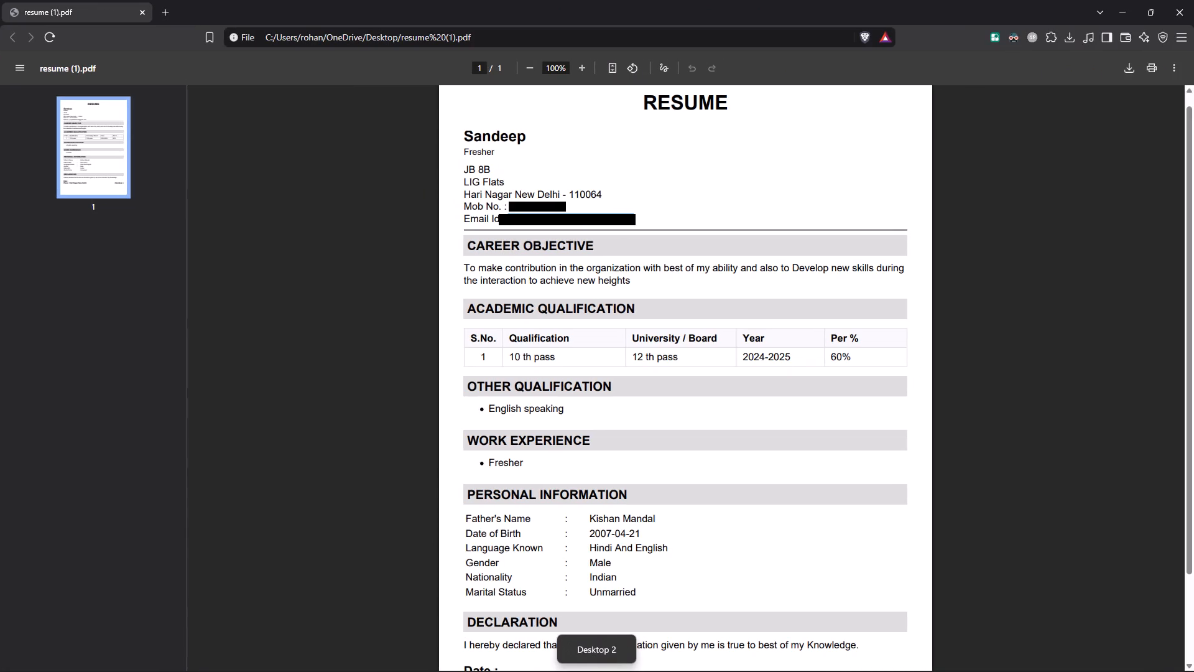
drag(507, 206, 567, 206)
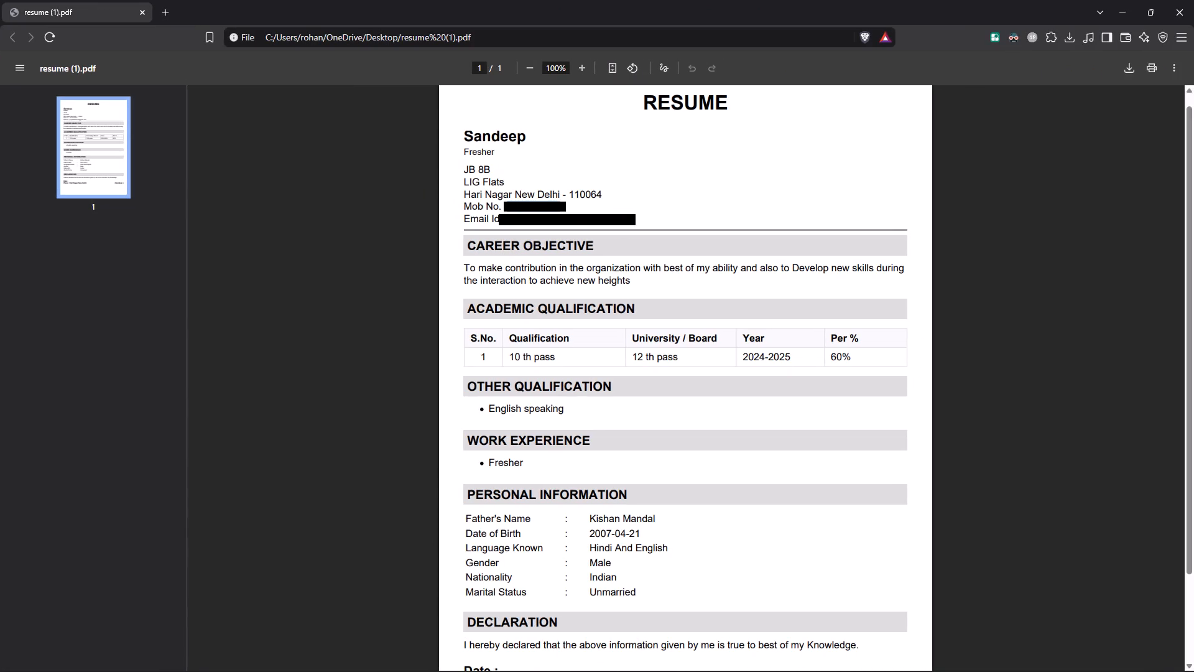
key(ctrl+c)
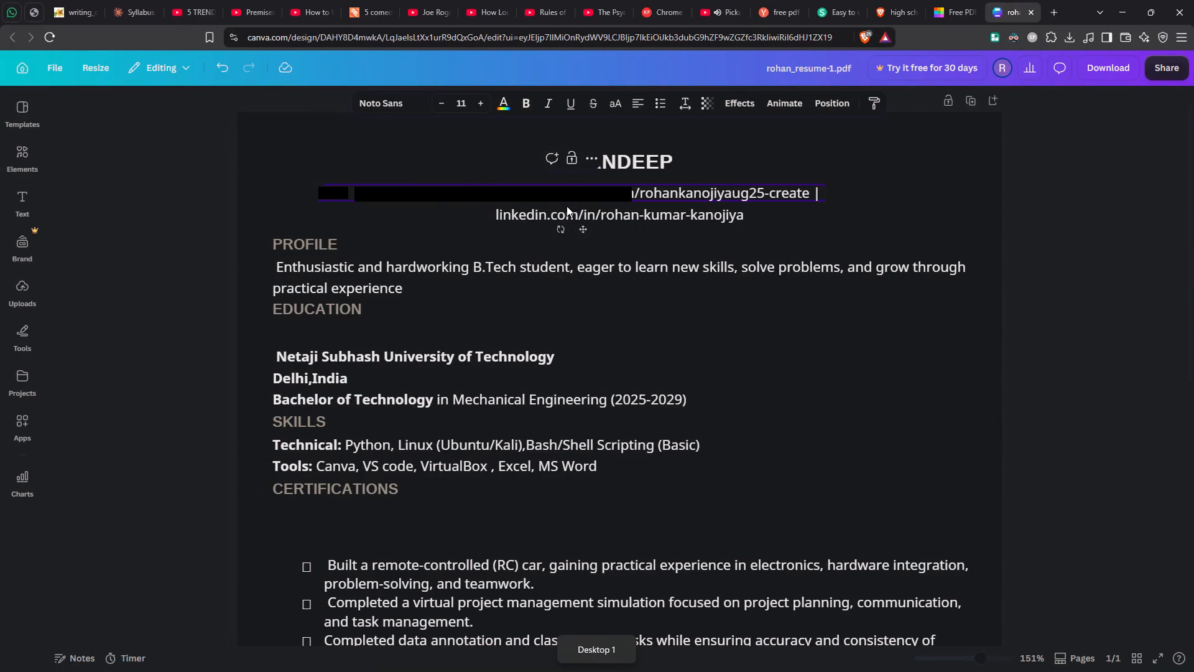
key(ctrl+v)
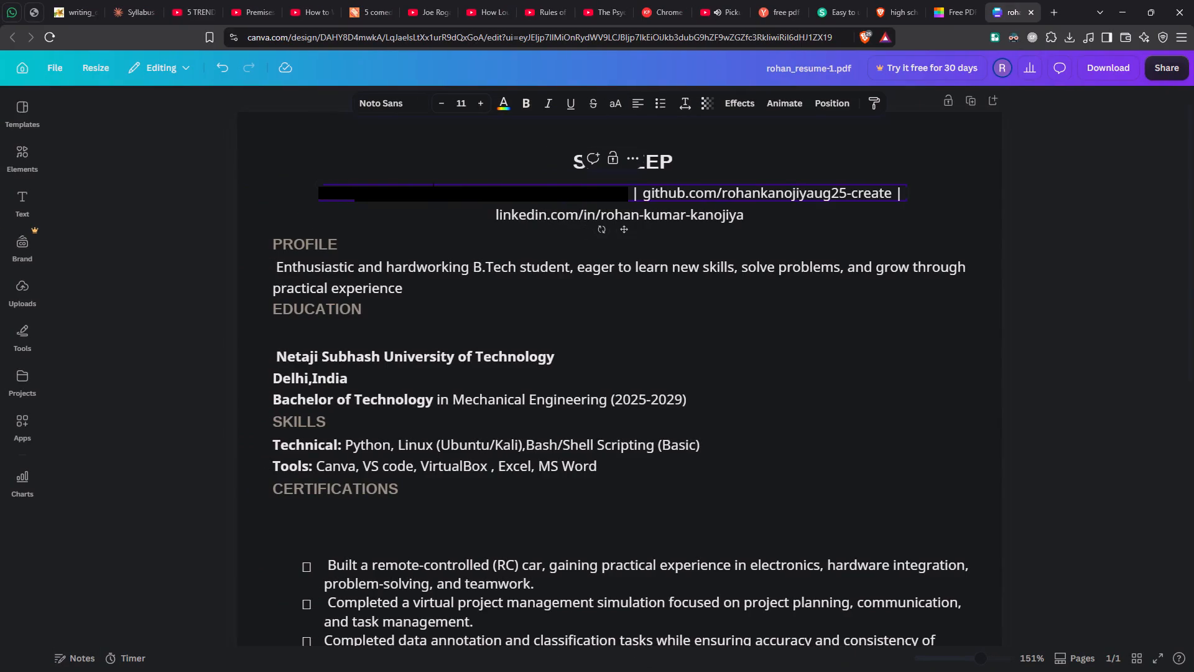
Replace the email address in the contact line with the email address copied from Sandeep's resume (1) PDF.
drag(447, 192, 619, 192)
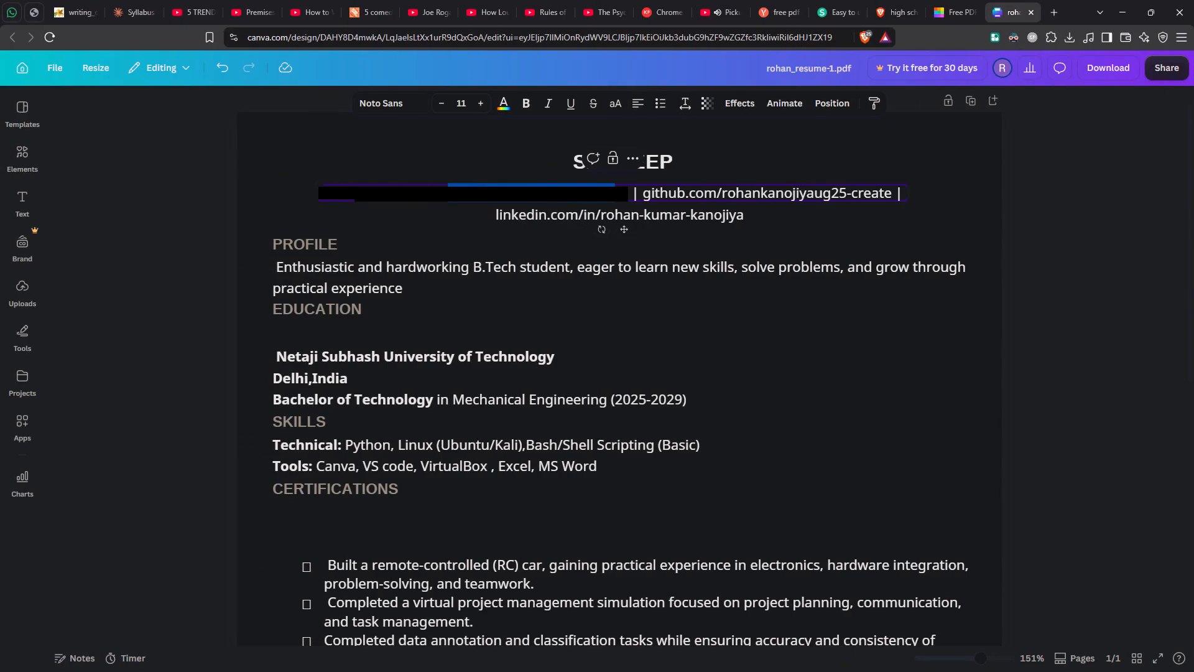
drag(619, 192, 628, 192)
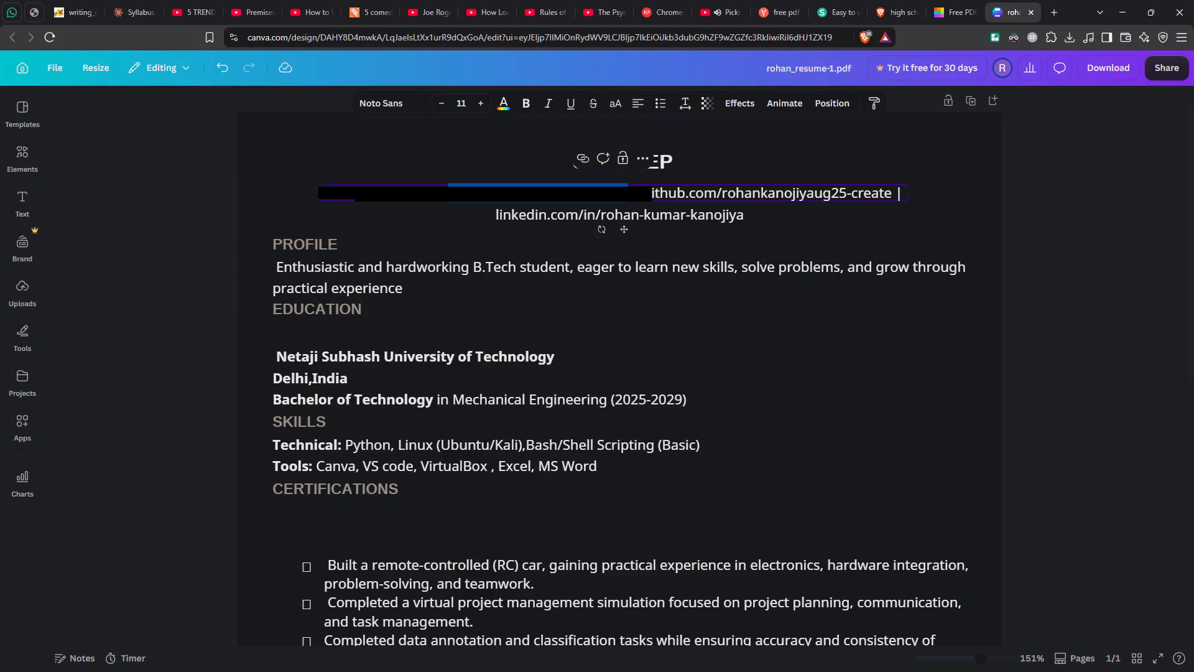
key(space)
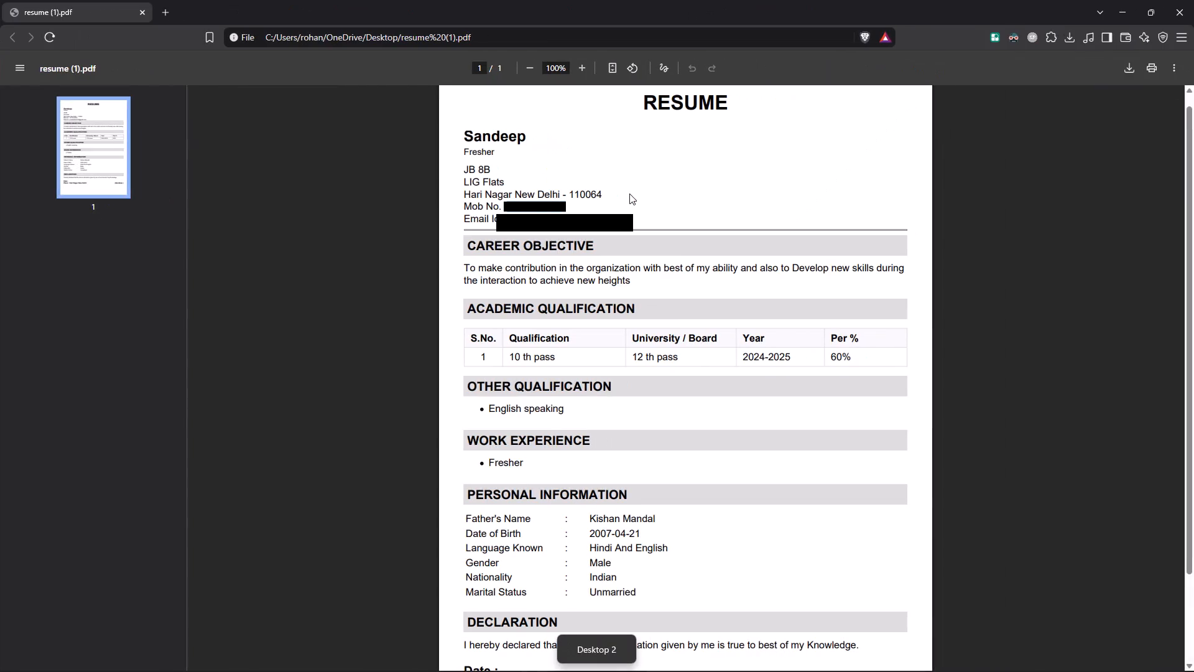
drag(507, 217, 585, 215)
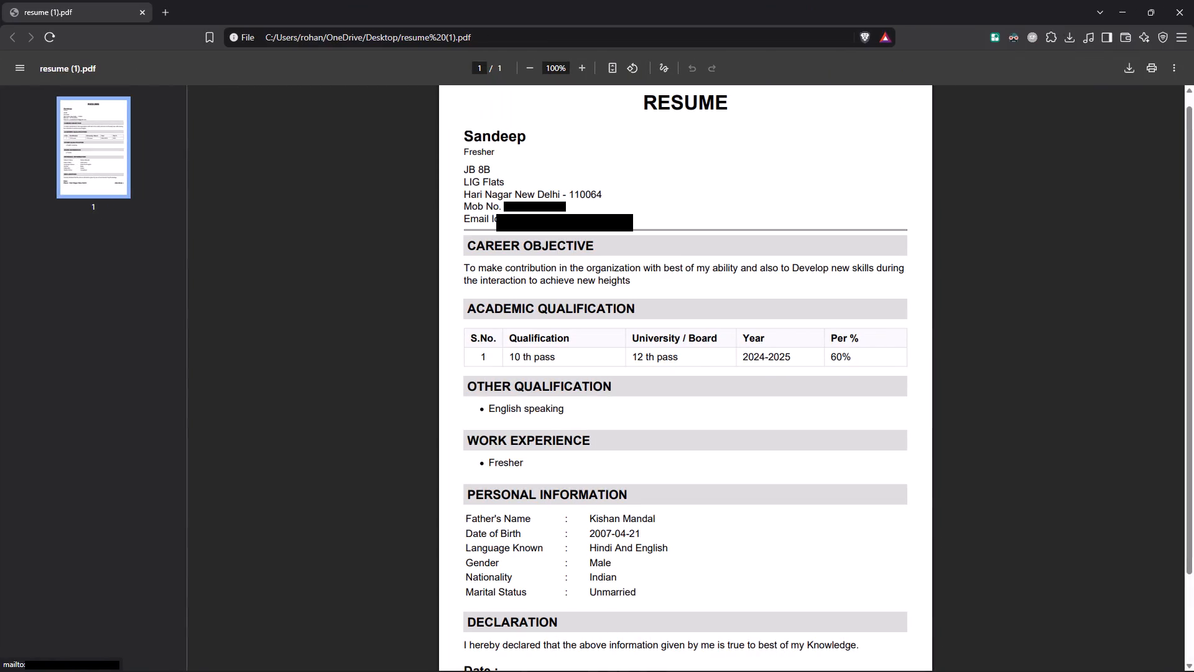
drag(585, 215, 639, 219)
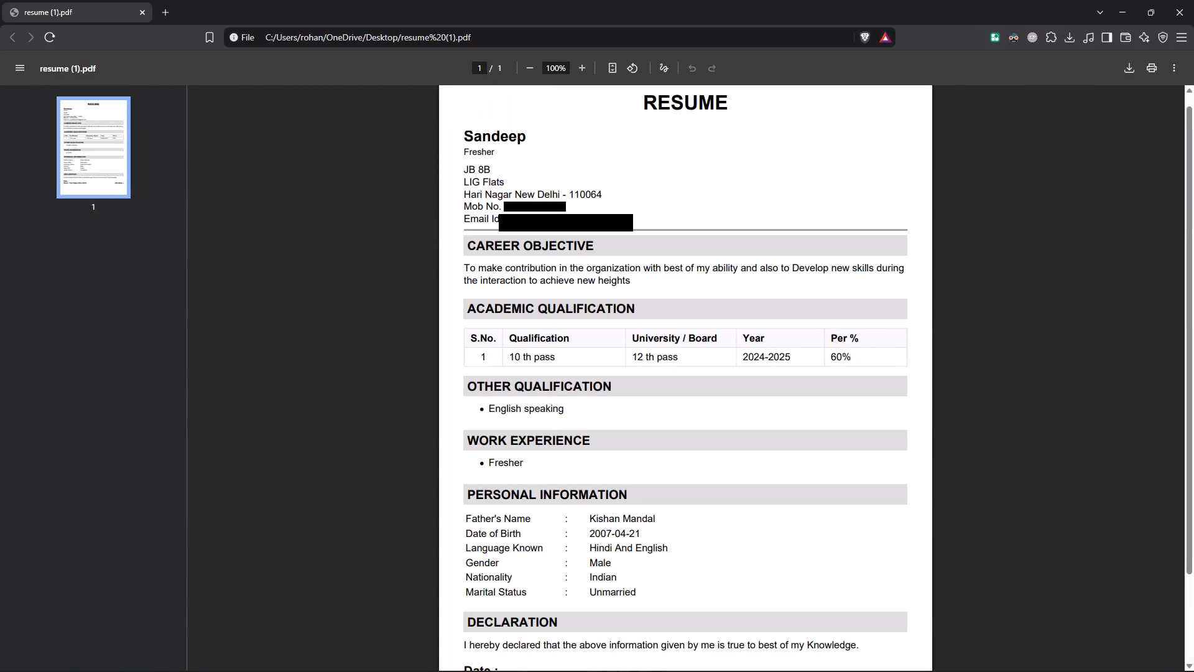
drag(633, 219, 511, 219)
drag(511, 219, 510, 219)
key(ctrl+c)
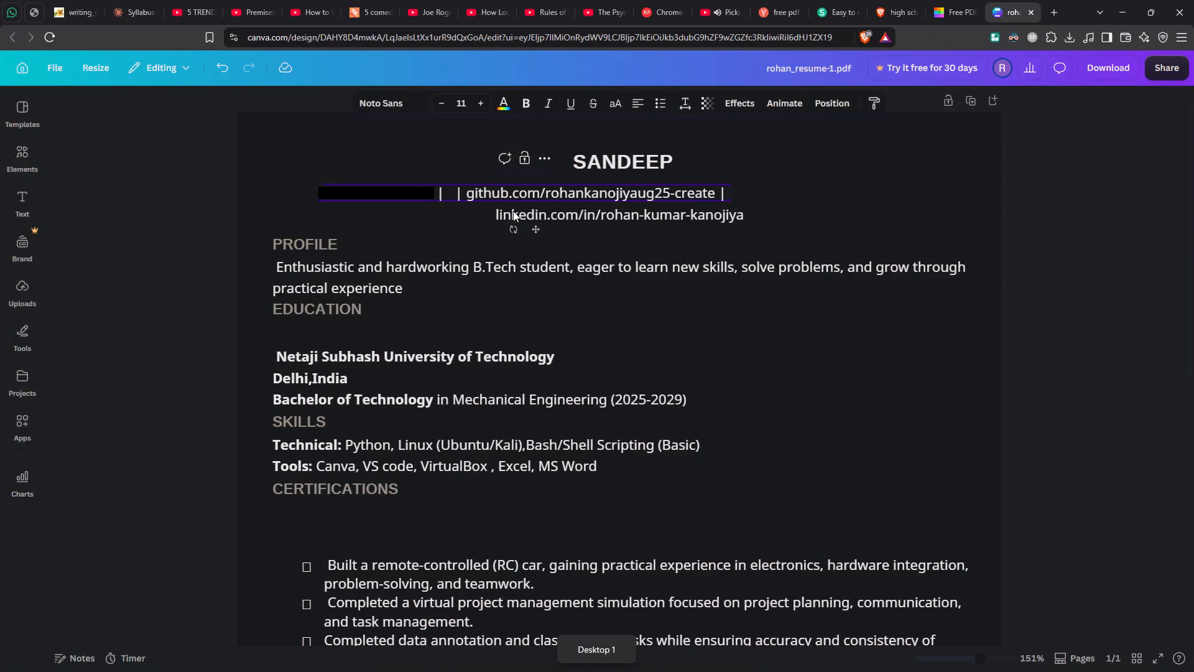
key(ctrl+v)
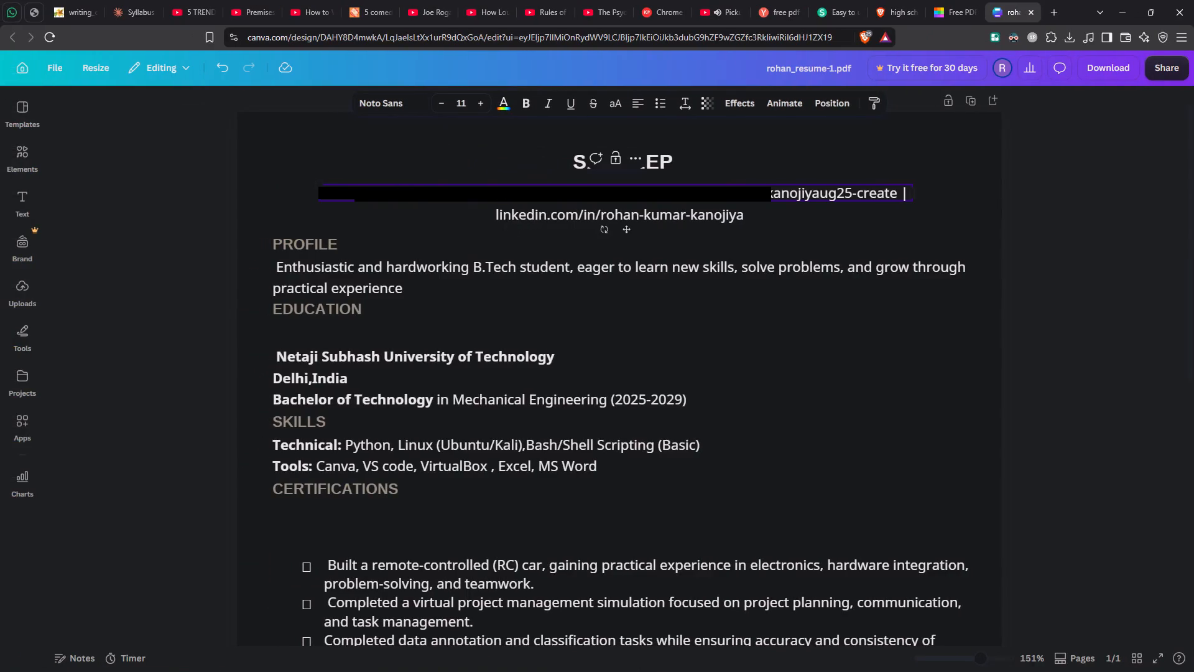
Add spaces around the plus sign at the start of the contact line to indent it toward the page centre.
click(325, 192)
key(space)
key(space)
key(space)
key(space)
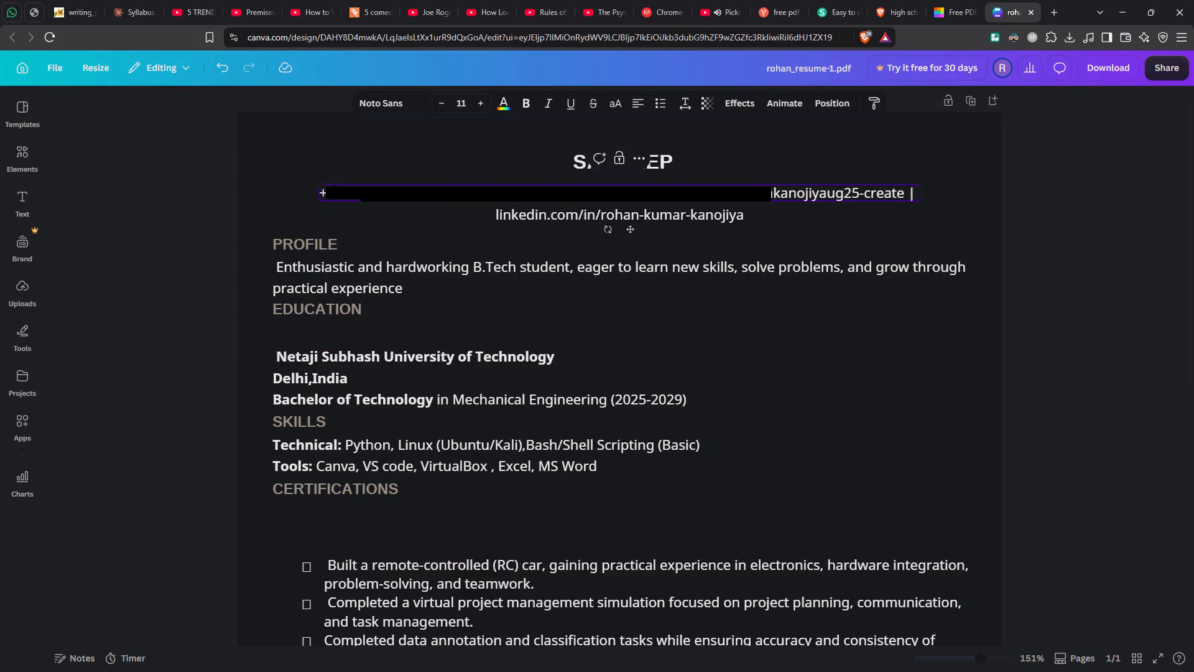
key(Left)
key(Left)
key(Left)
key(Left)
key(Left)
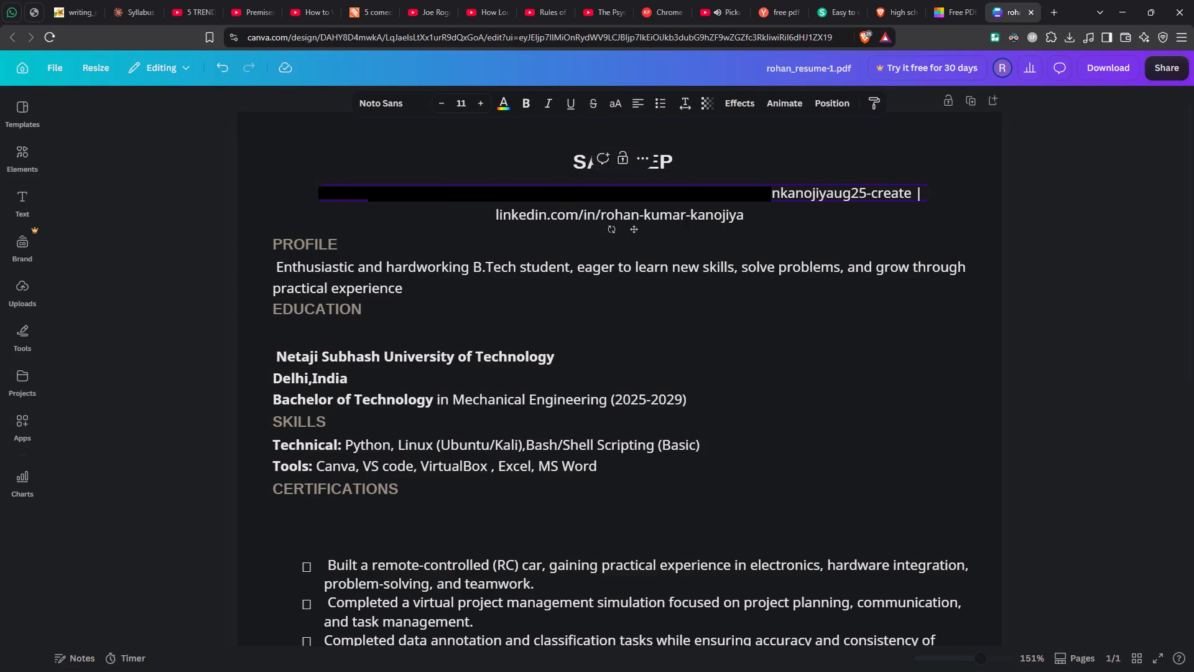
key(space)
key(space)
key(space)
key(space)
key(space)
key(space)
key(space)
key(space)
key(space)
key(space)
key(space)
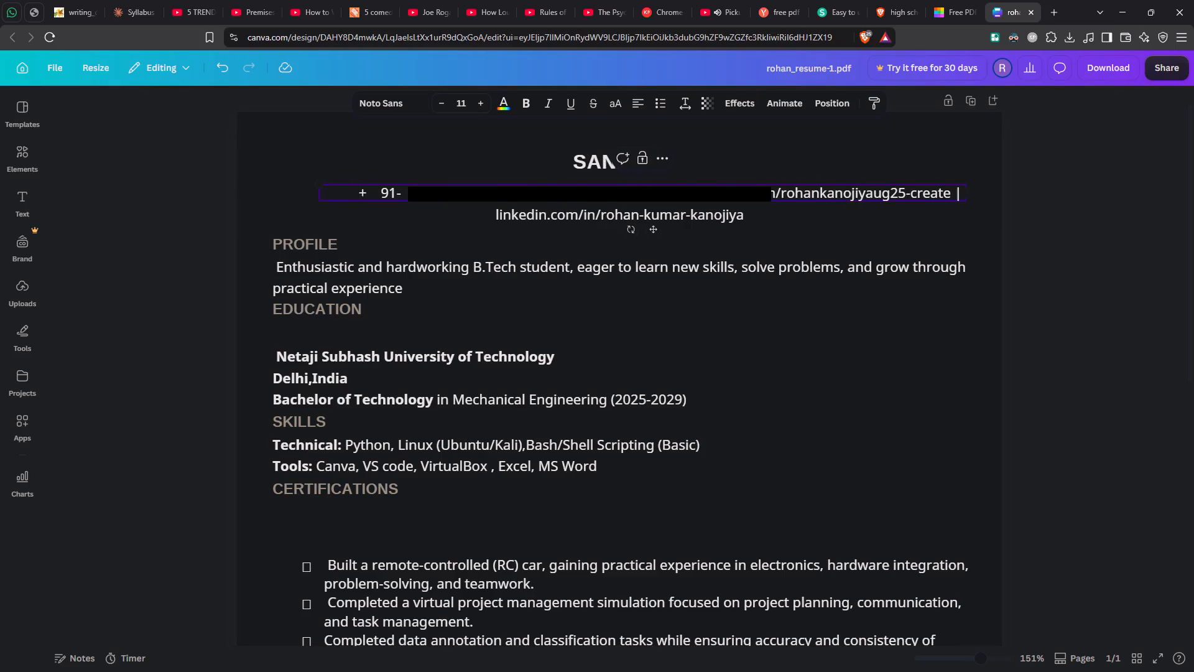
Remove the extra spaces between the plus sign and the country code in the contact line.
right_click(406, 193)
key(Delete)
key(Delete)
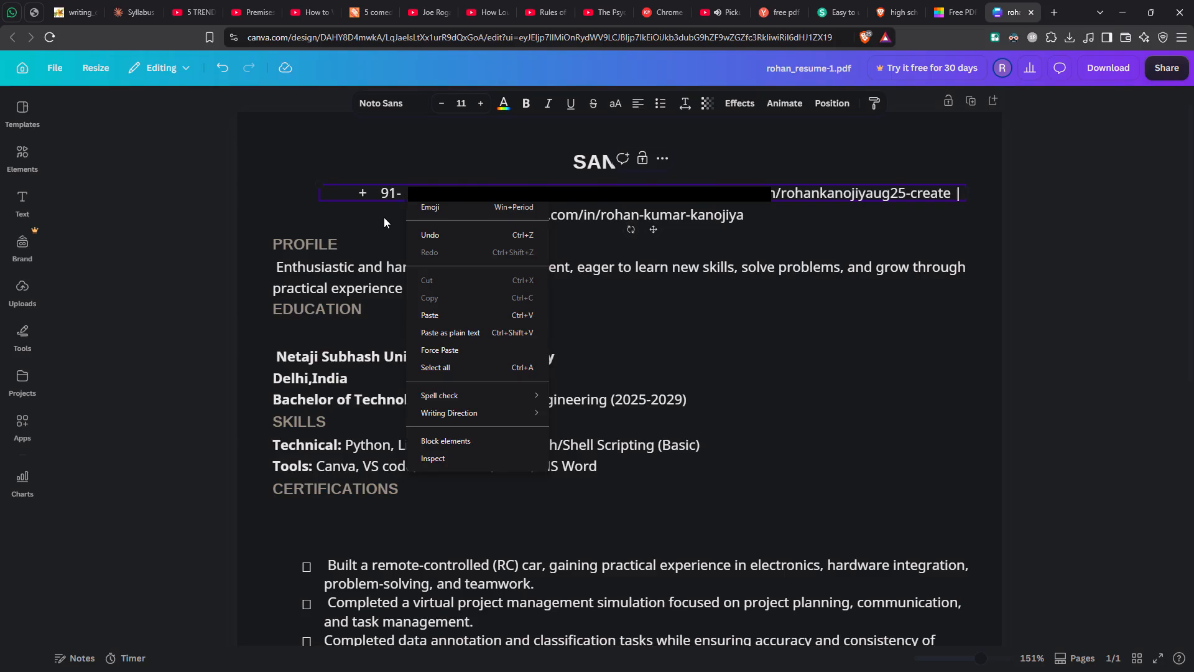
click(384, 217)
click(378, 192)
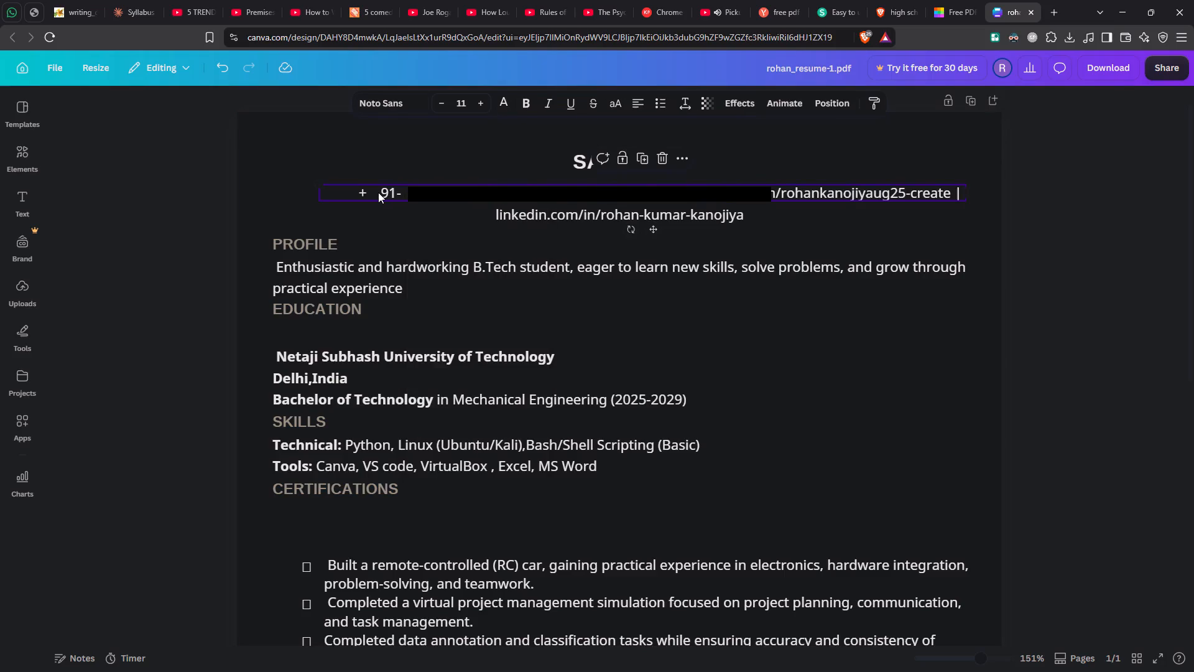
click(377, 189)
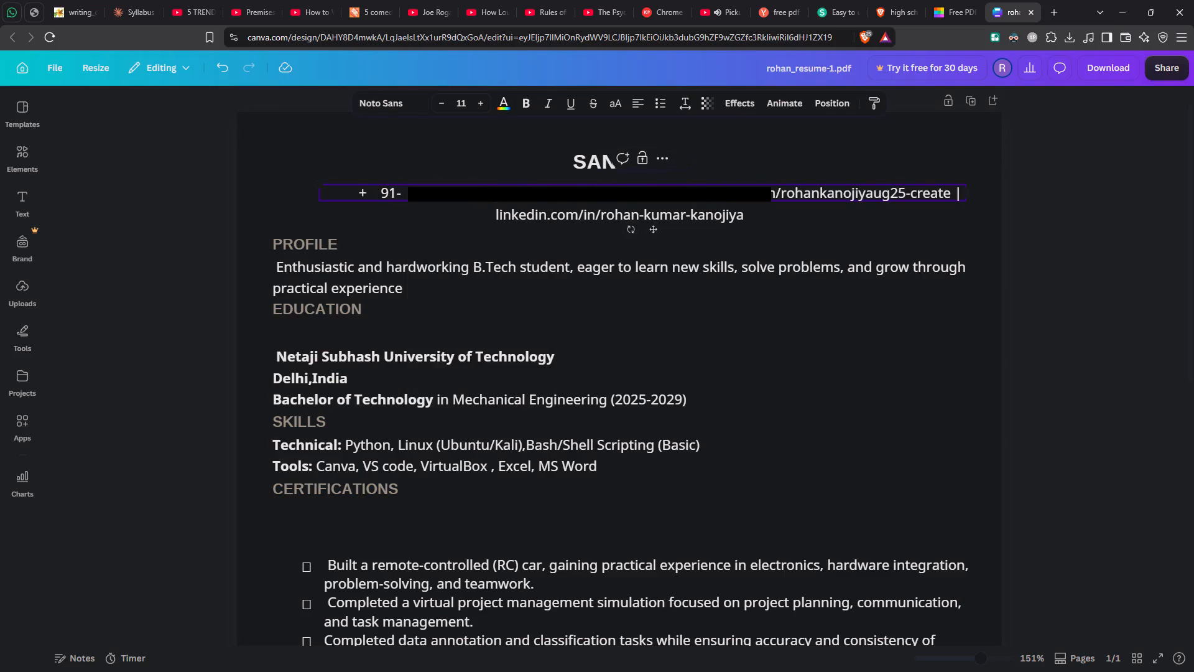
key(BackSpace)
key(BackSpace)
key(BackSpace)
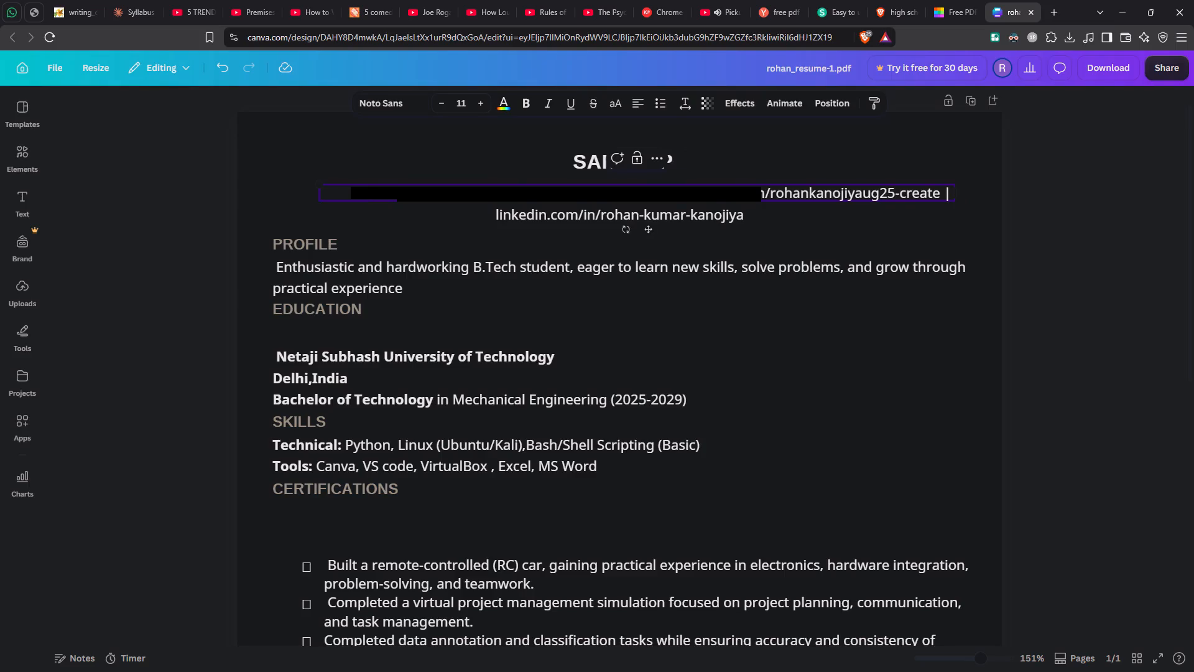
Insert more spaces before the phone number to indent the contact line further under the SANDEEP heading.
click(353, 189)
key(Right)
key(space)
key(space)
key(space)
key(space)
key(space)
key(space)
key(space)
key(space)
key(space)
key(space)
key(space)
key(space)
key(space)
key(space)
key(space)
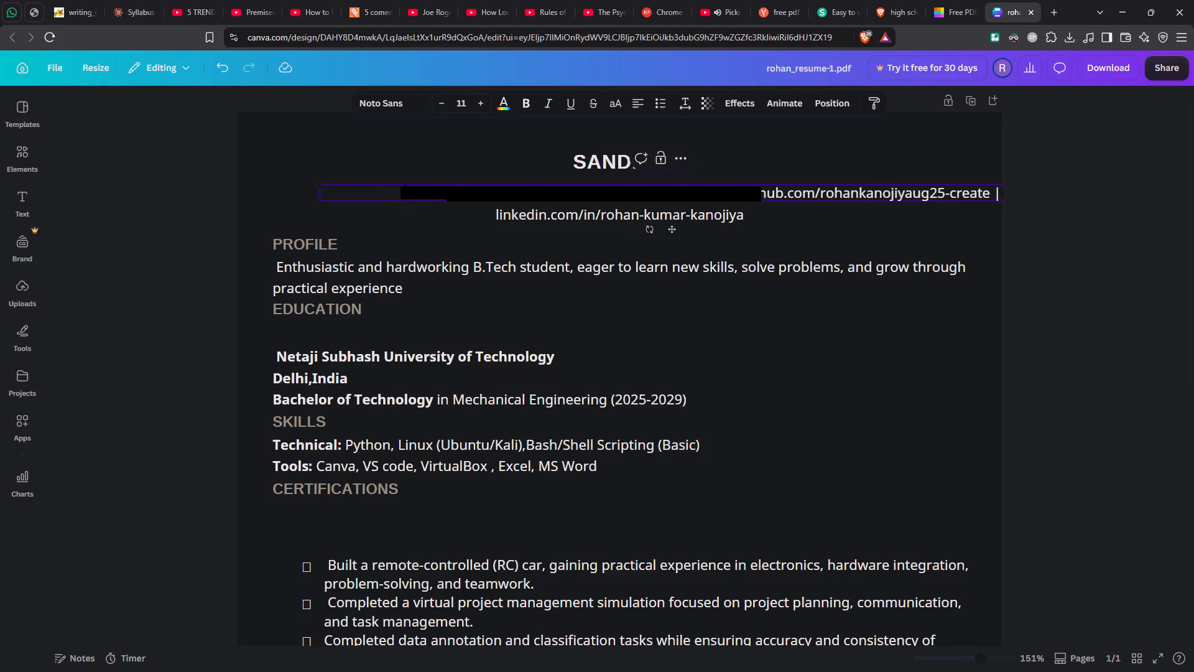
Add one more space before the phone number to indent the contact line.
key(space)
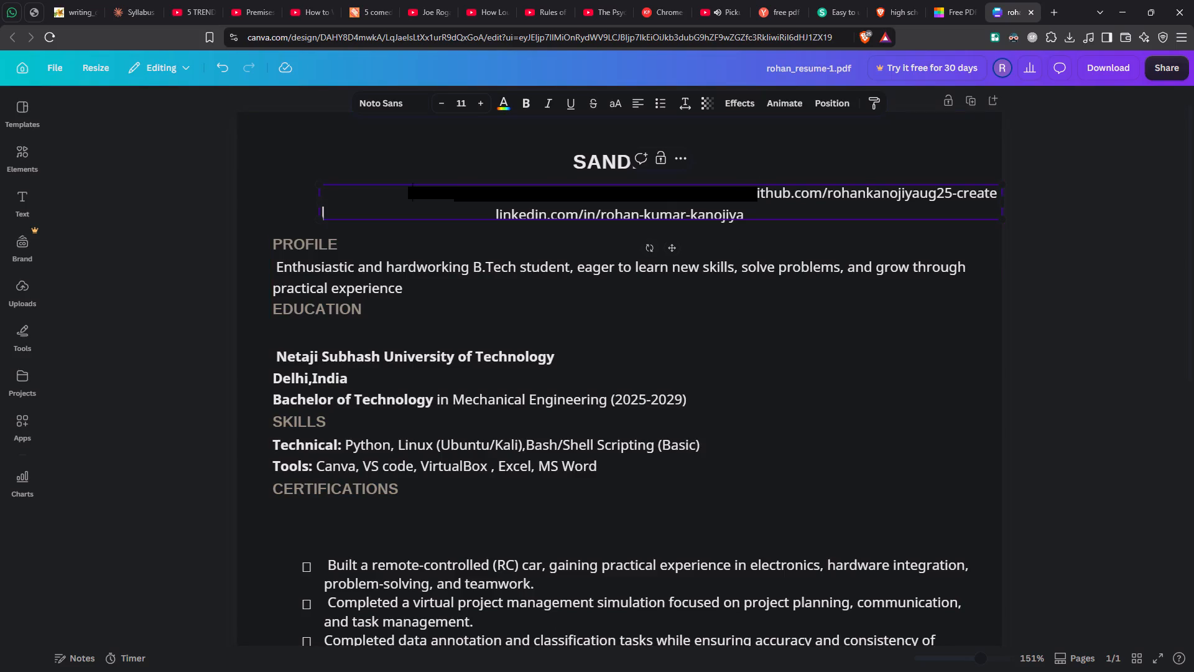
Remove the GitHub link and the separator after it from the end of the contact line.
triple_click(783, 197)
click(783, 197)
click(783, 197)
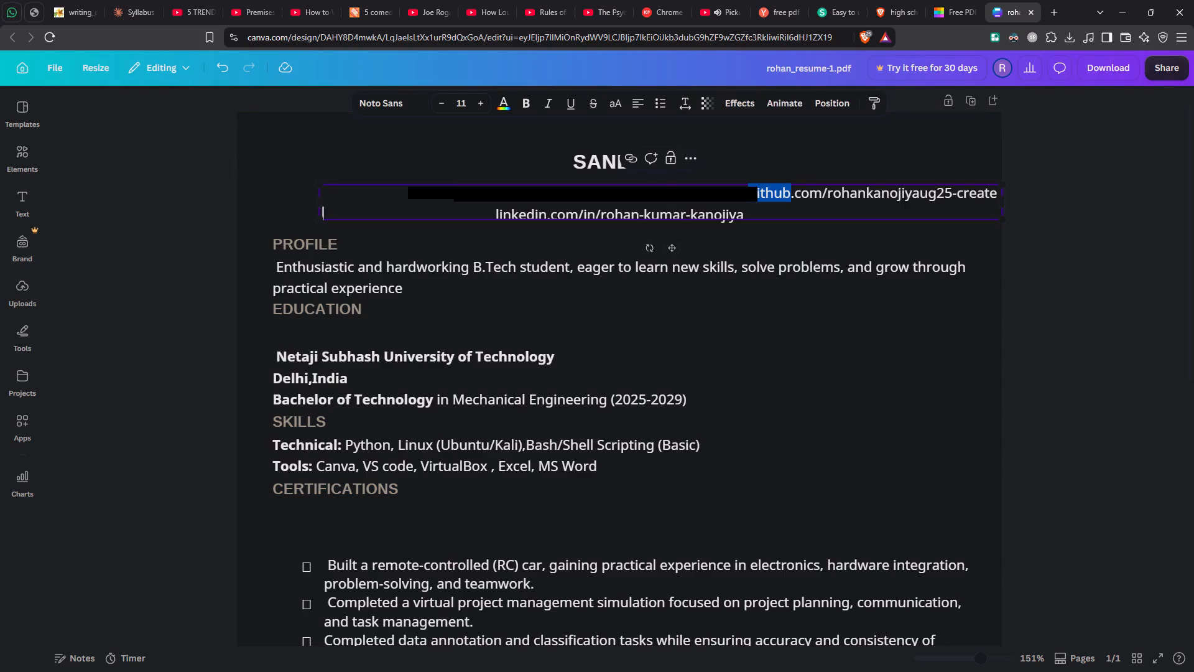
drag(746, 193, 748, 218)
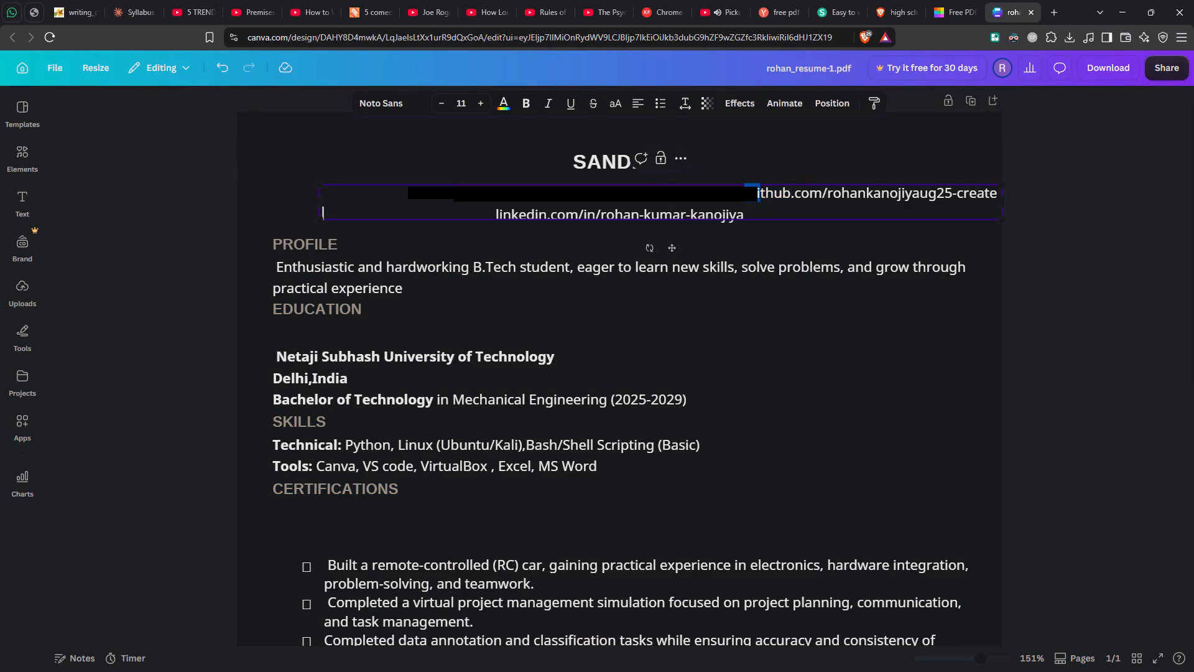
drag(748, 218, 995, 200)
key(space)
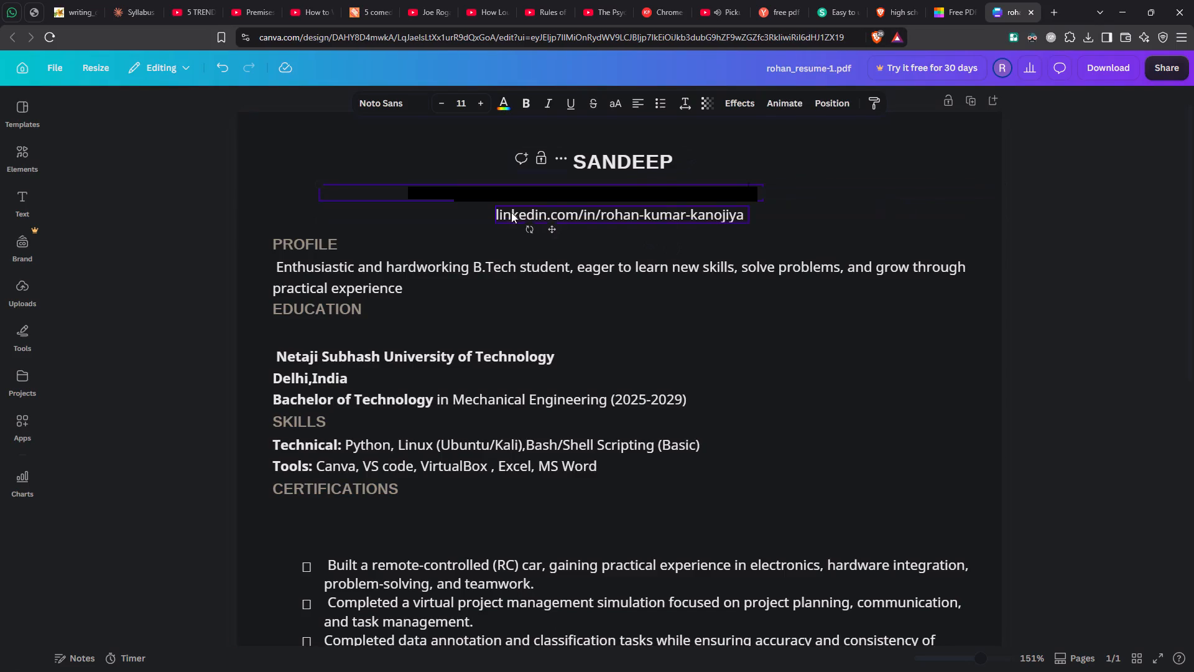
Clear the LinkedIn address from the line below the contact details.
drag(487, 212, 754, 230)
click(759, 225)
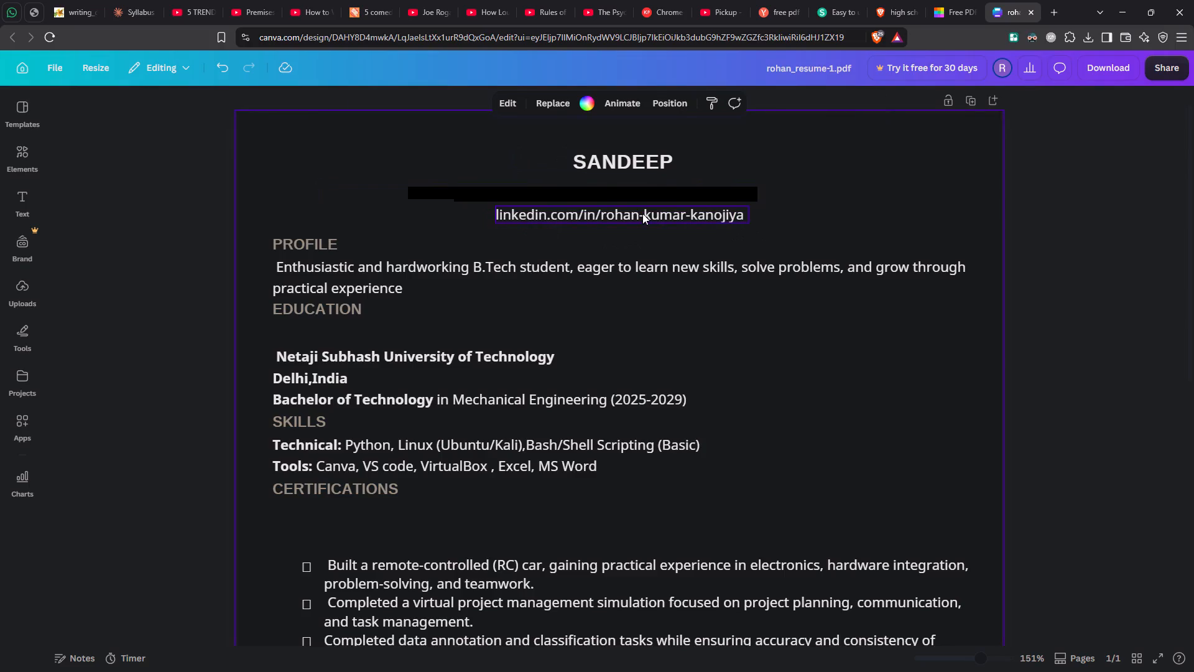
triple_click(606, 209)
key(space)
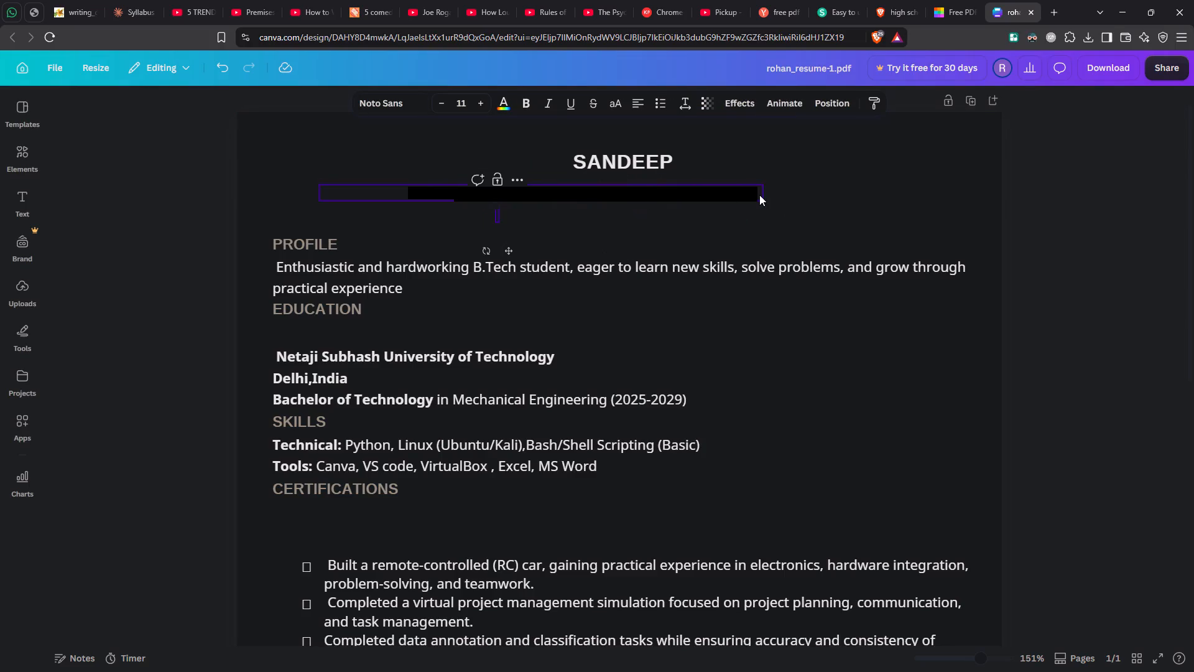
key(BackSpace)
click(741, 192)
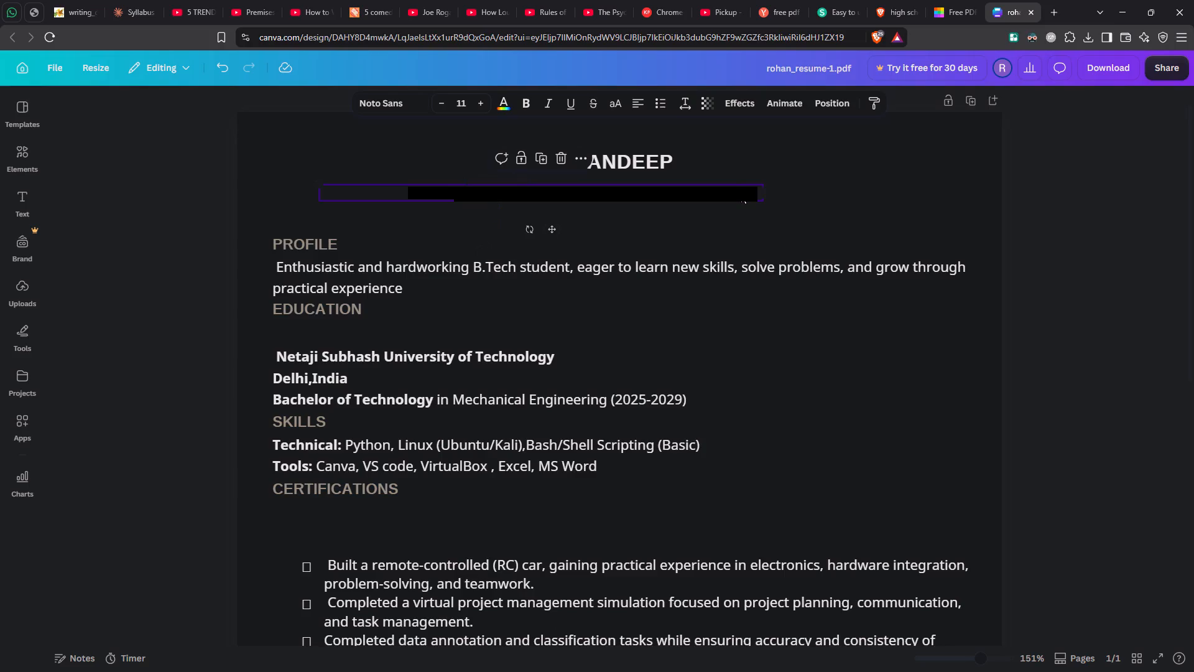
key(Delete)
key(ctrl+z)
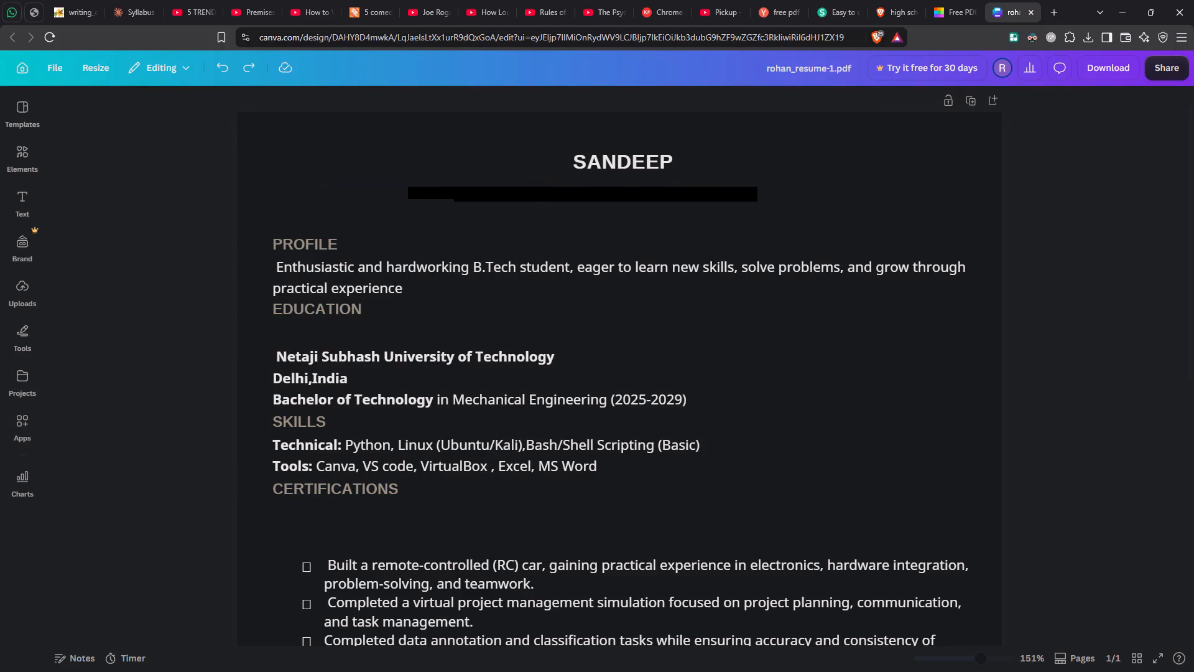
Delete the leftover trailing characters at the end of the contact line under the SANDEEP heading.
double_click(751, 192)
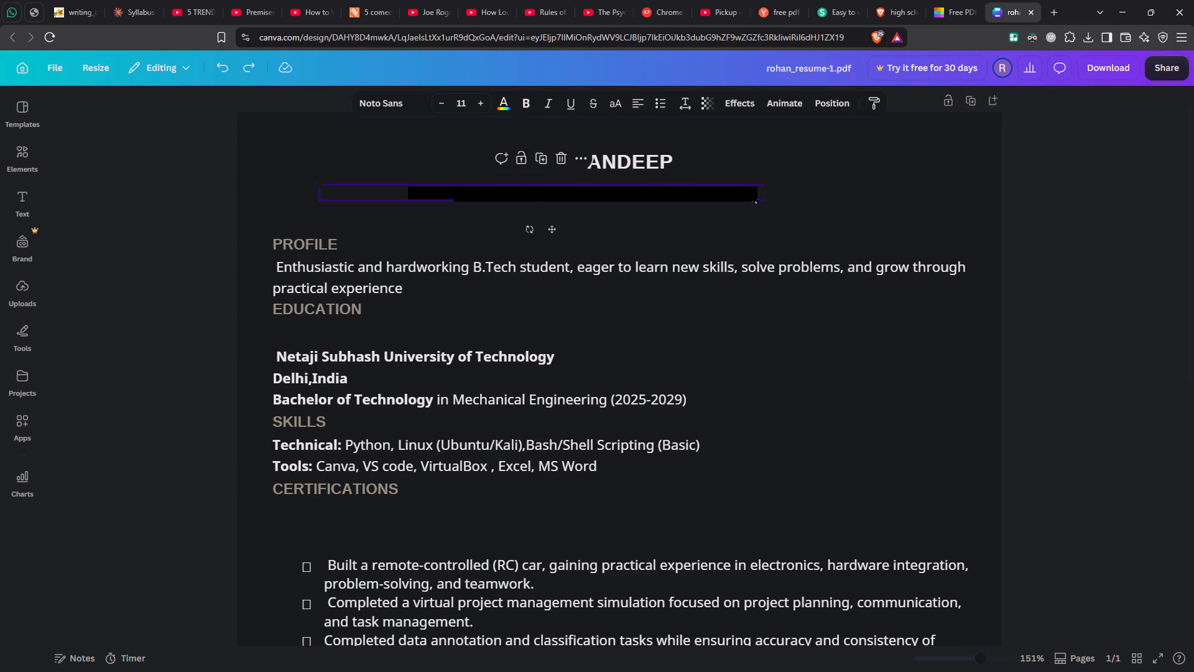
key(Delete)
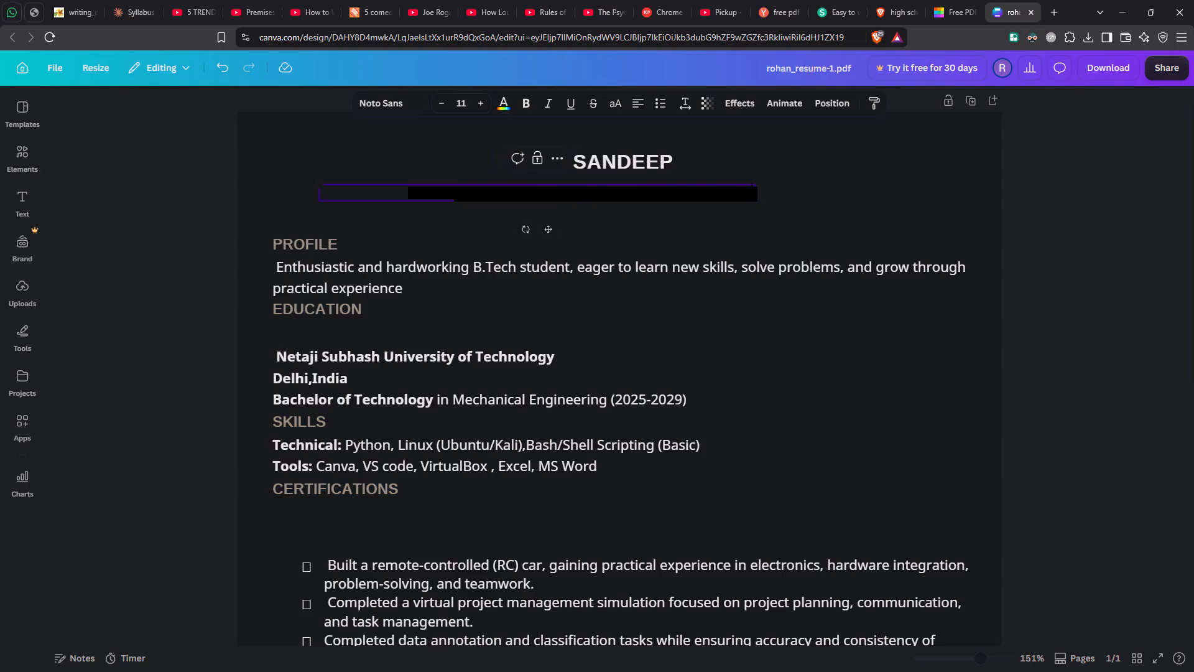
key(BackSpace)
key(BackSpace)
key(BackSpace)
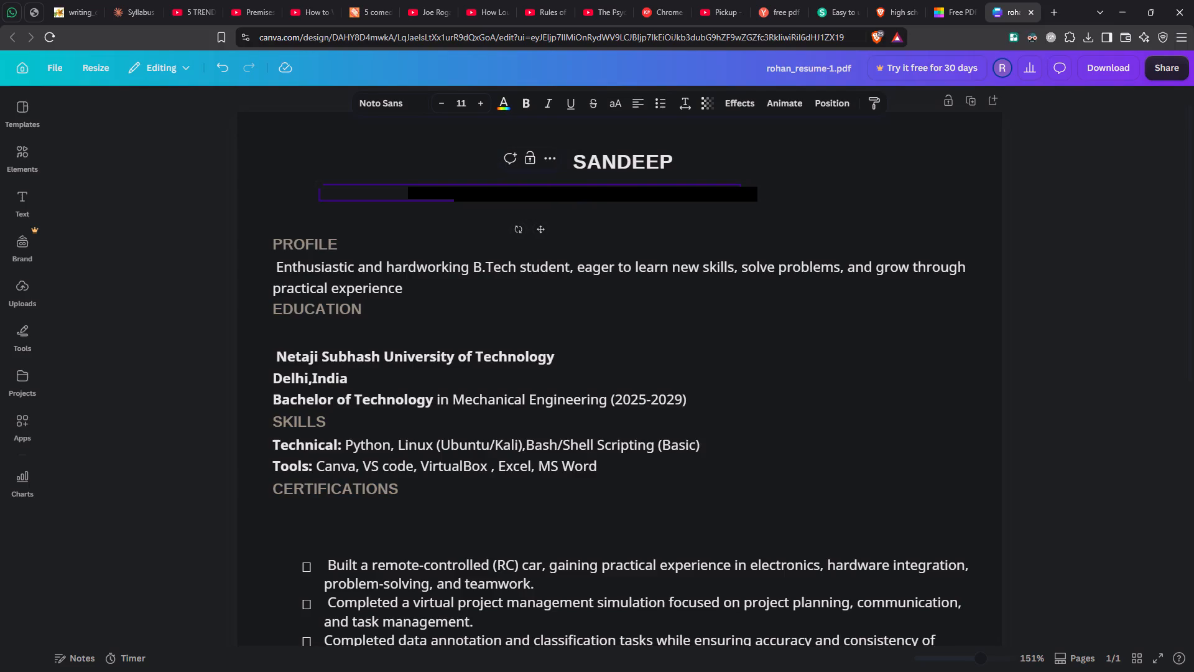
Add four spaces at the end of the contact line.
key(Left)
key(Left)
key(Left)
key(Left)
key(Left)
key(Left)
key(Left)
key(Left)
key(Left)
key(Left)
key(Left)
key(Left)
key(Left)
key(Left)
key(Left)
key(Left)
key(Left)
key(Left)
key(Left)
key(Left)
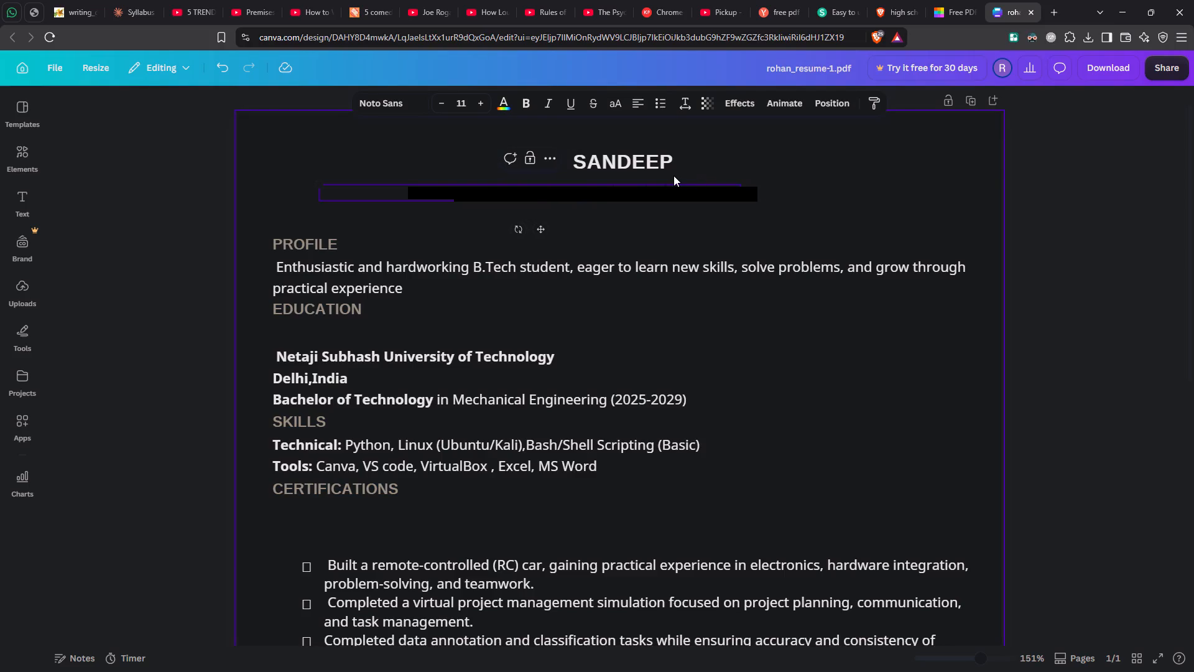
key(Left)
key(Down)
key(Down)
key(space)
key(space)
key(space)
key(space)
Insert 18 more spaces near the start of the contact line to shift it toward the page centre under SANDEEP.
key(Left)
key(Left)
key(Left)
key(Left)
key(Left)
key(Left)
key(Left)
key(Left)
key(Left)
key(Left)
key(Left)
key(Left)
key(Left)
key(Left)
key(Left)
key(Left)
key(Left)
key(Left)
key(Left)
key(Left)
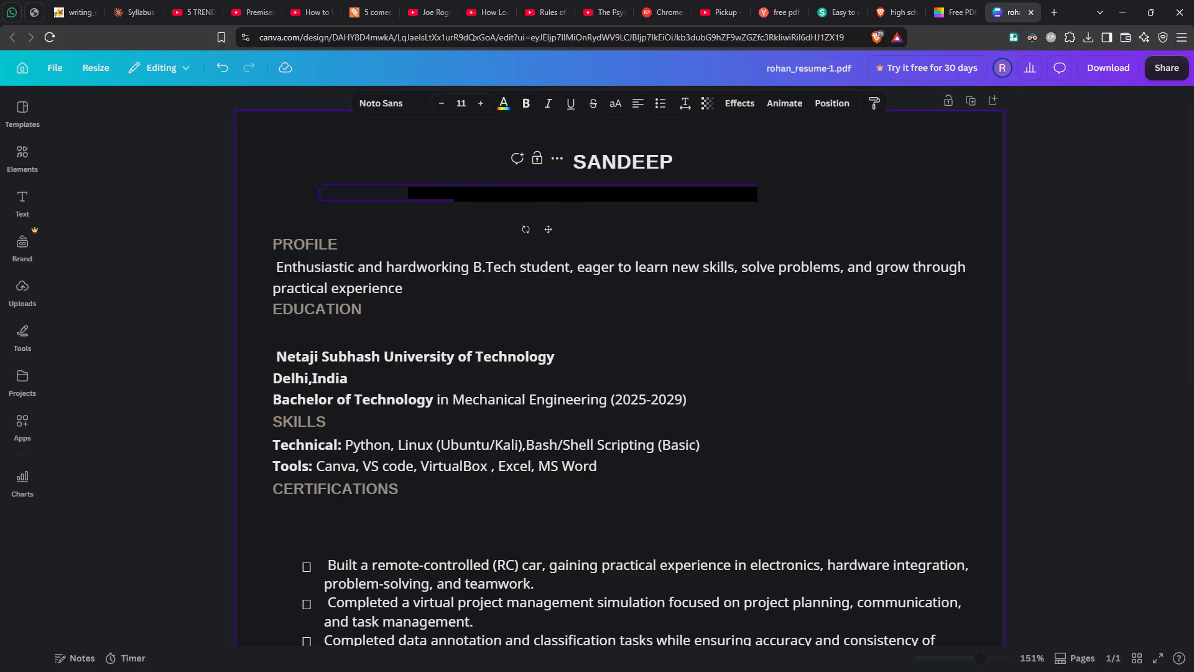
key(Left)
key(Left)
key(Left)
key(Left)
key(Left)
key(Left)
key(Left)
key(Left)
key(Left)
key(Left)
key(Left)
key(Left)
key(space)
key(BackSpace)
key(Left)
key(space)
key(space)
key(space)
key(space)
key(space)
key(space)
key(space)
key(space)
key(space)
key(space)
key(space)
key(space)
key(space)
key(space)
key(space)
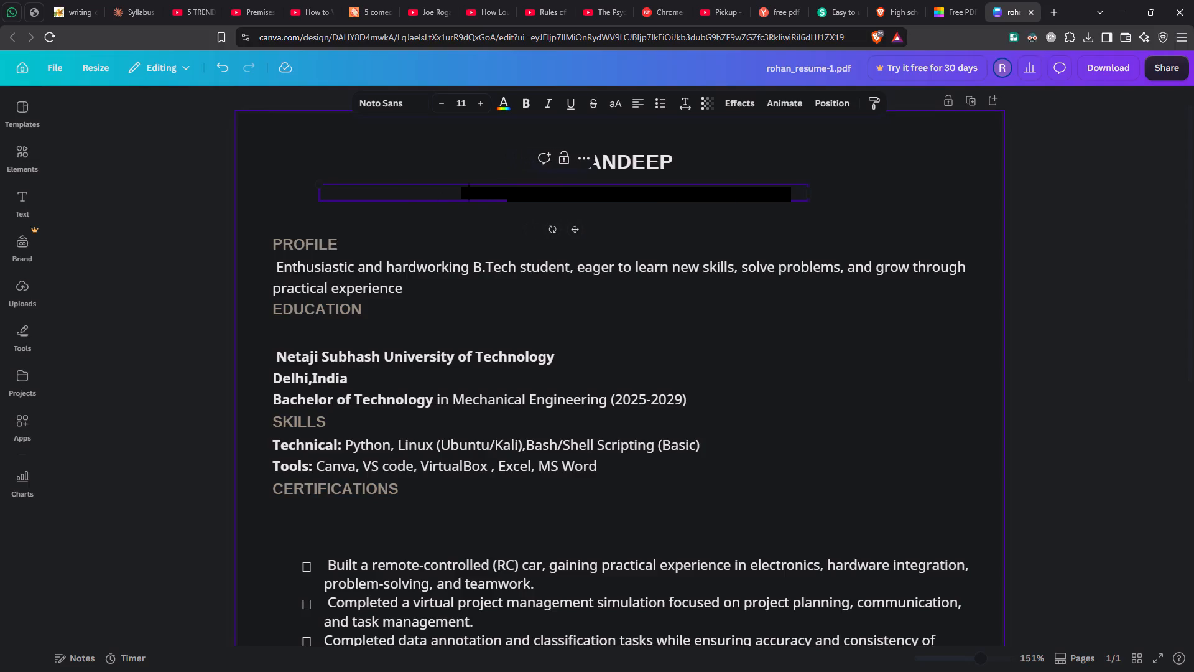
key(space)
key(space)
key(space)
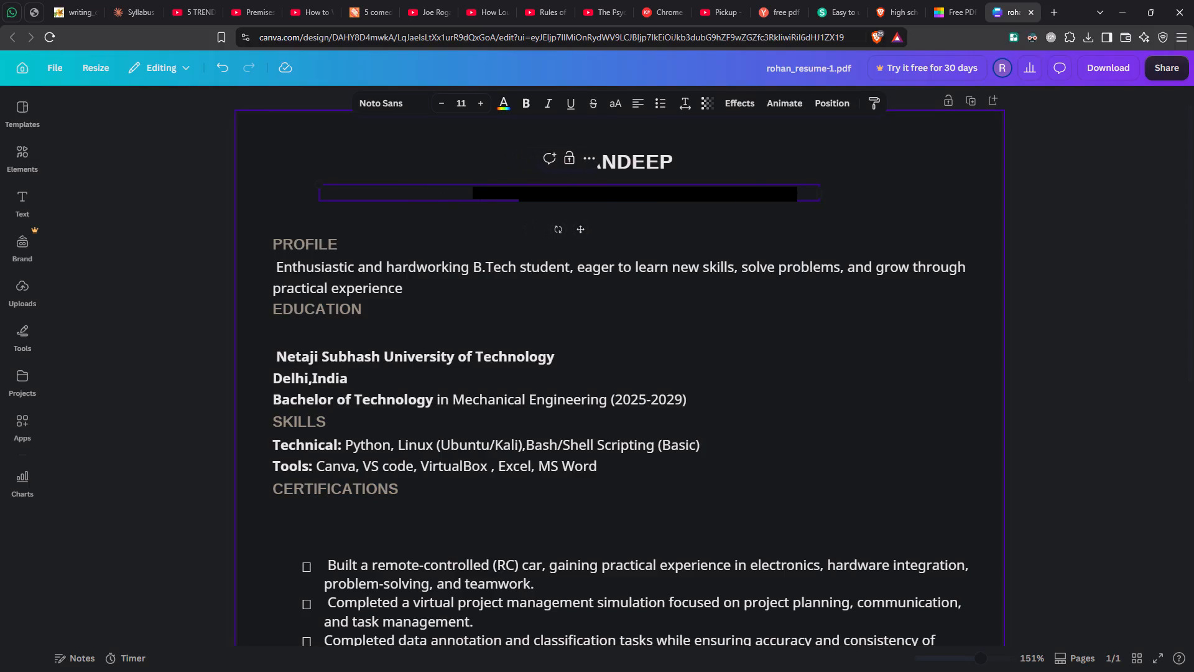
Replace "B.Tech student" with "Individual" in the PROFILE paragraph.
click(469, 266)
triple_click(481, 266)
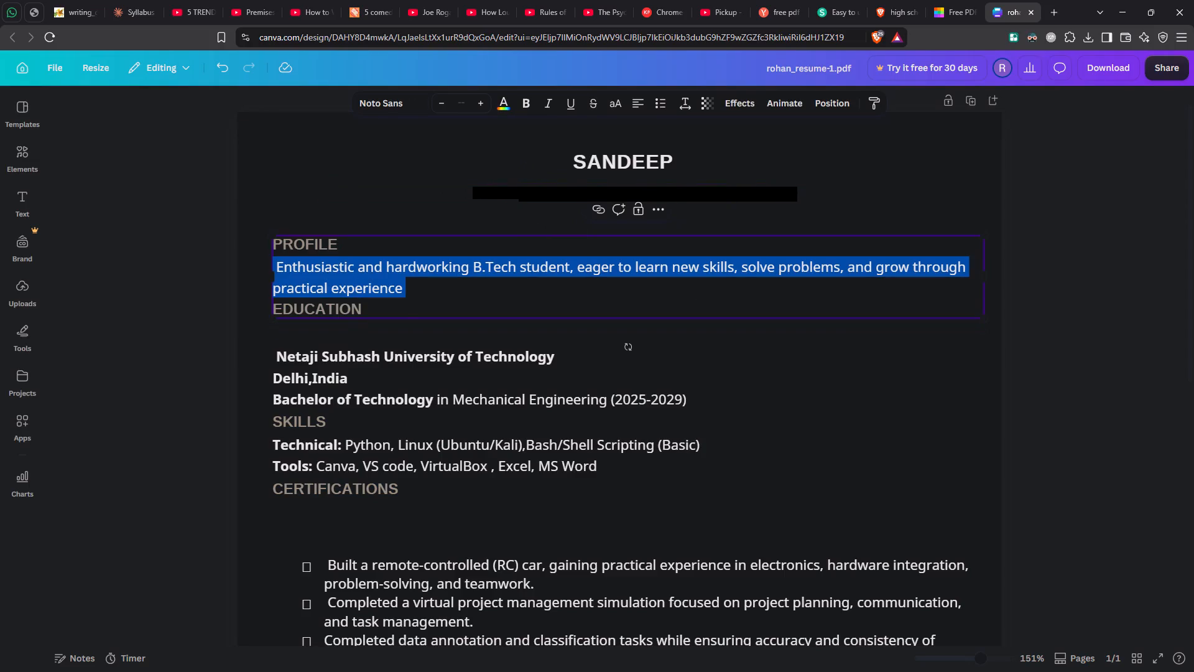
click(481, 266)
click(478, 302)
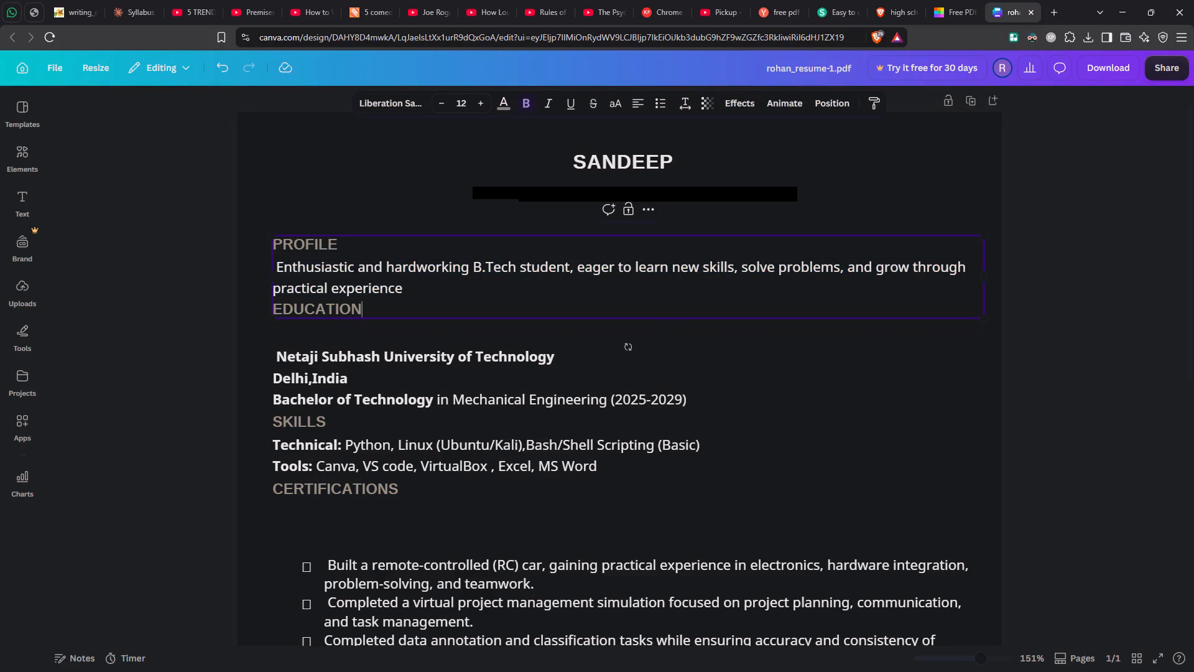
drag(471, 267, 502, 265)
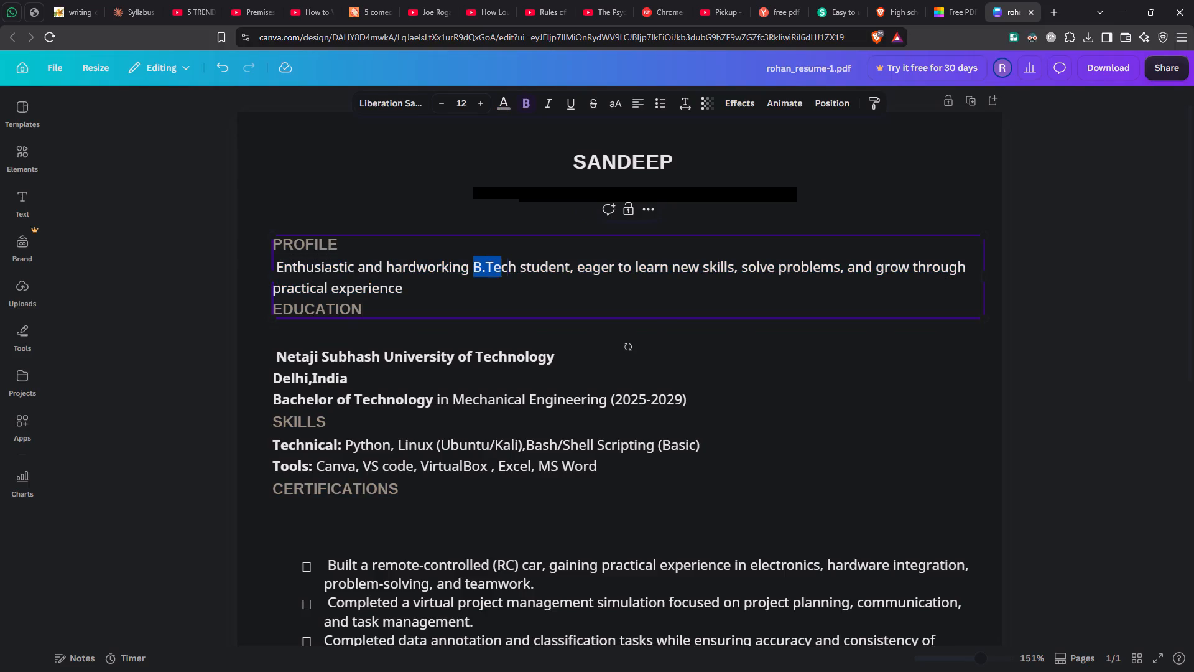
drag(502, 265, 570, 263)
key(space)
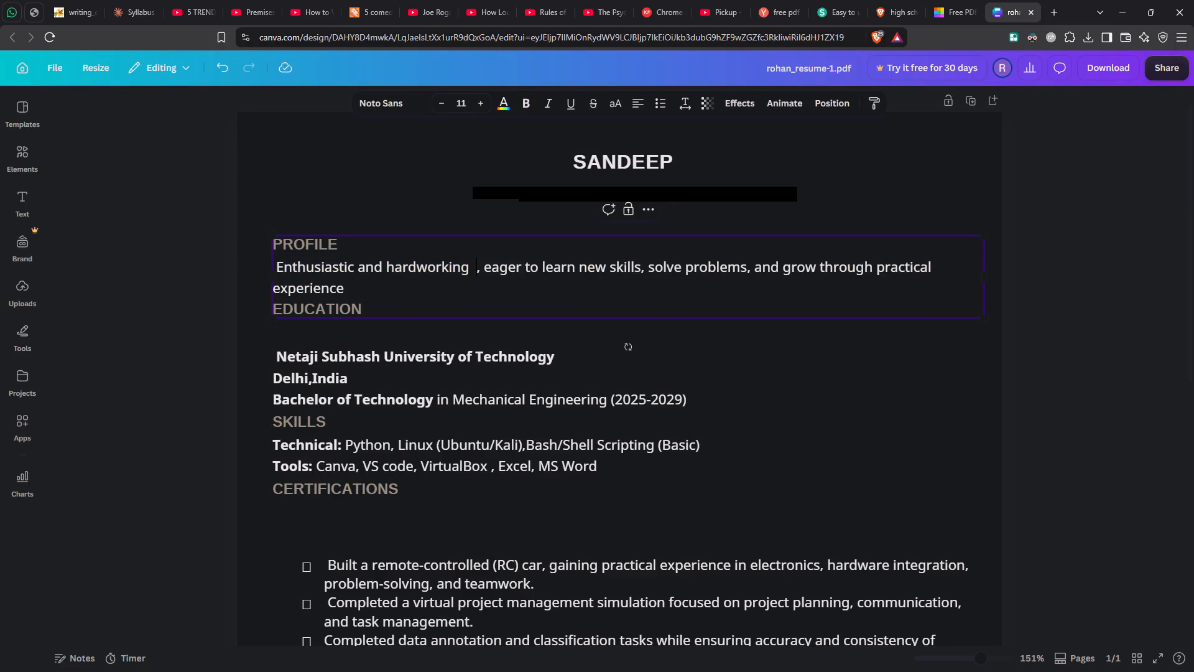
text(IN)
key(BackSpace)
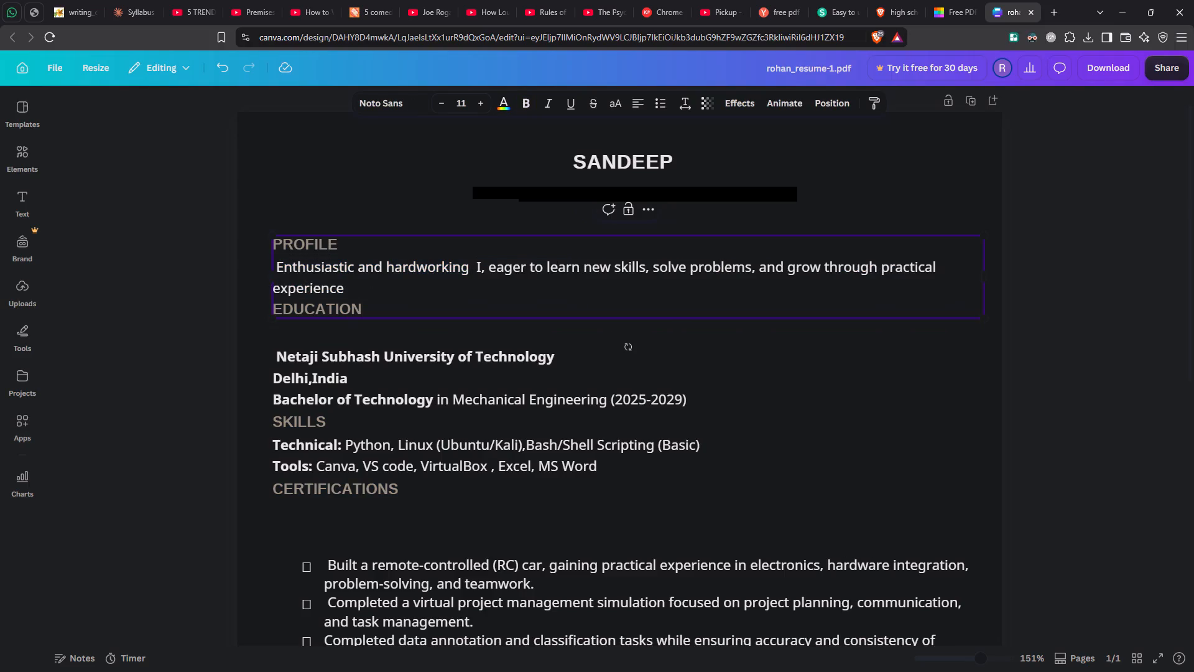
key(d)
key(BackSpace)
text(ndividual)
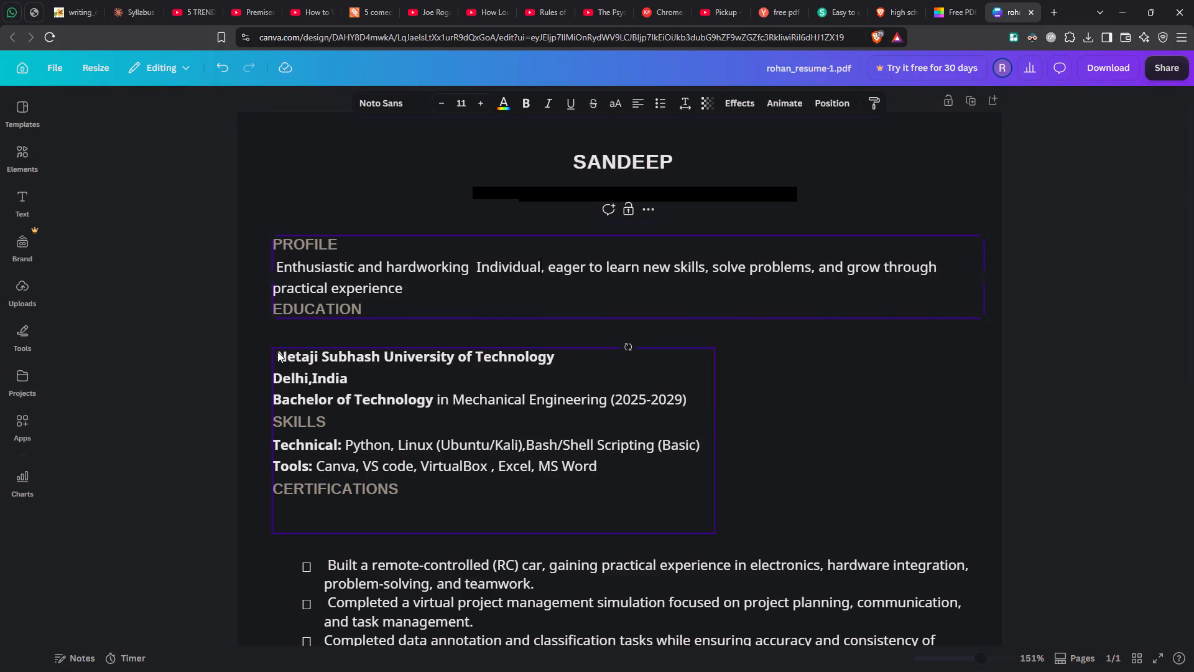
Move the text block with the university, skills and certifications up to sit just below the EDUCATION heading.
drag(385, 389, 380, 376)
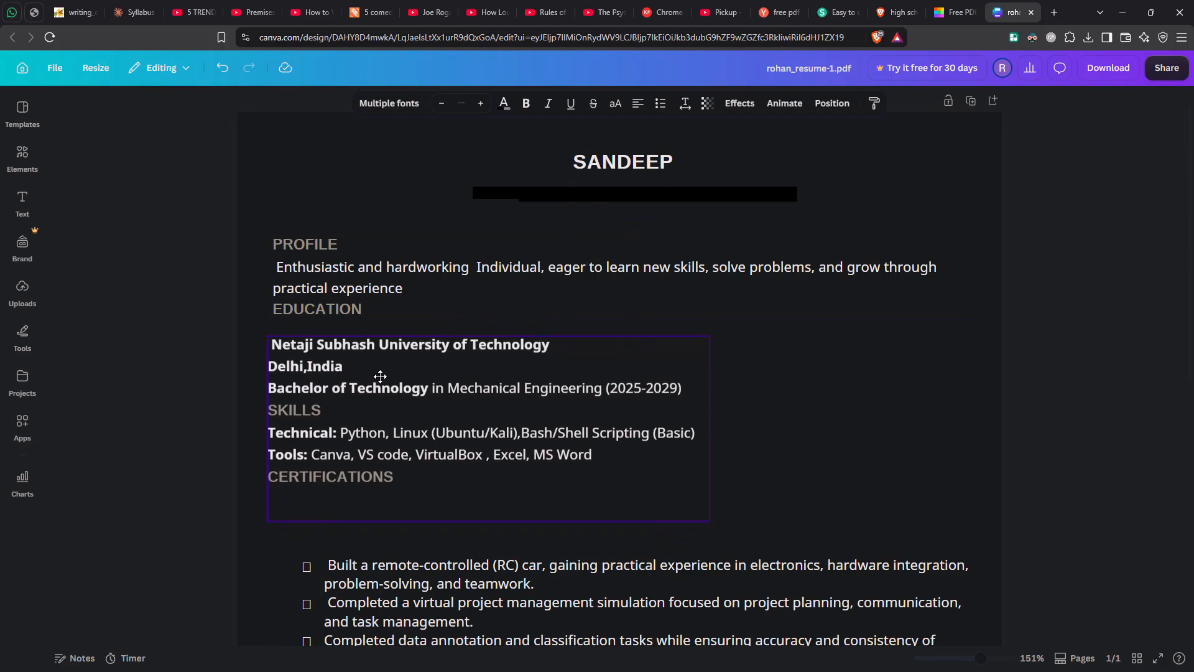
drag(380, 376, 384, 371)
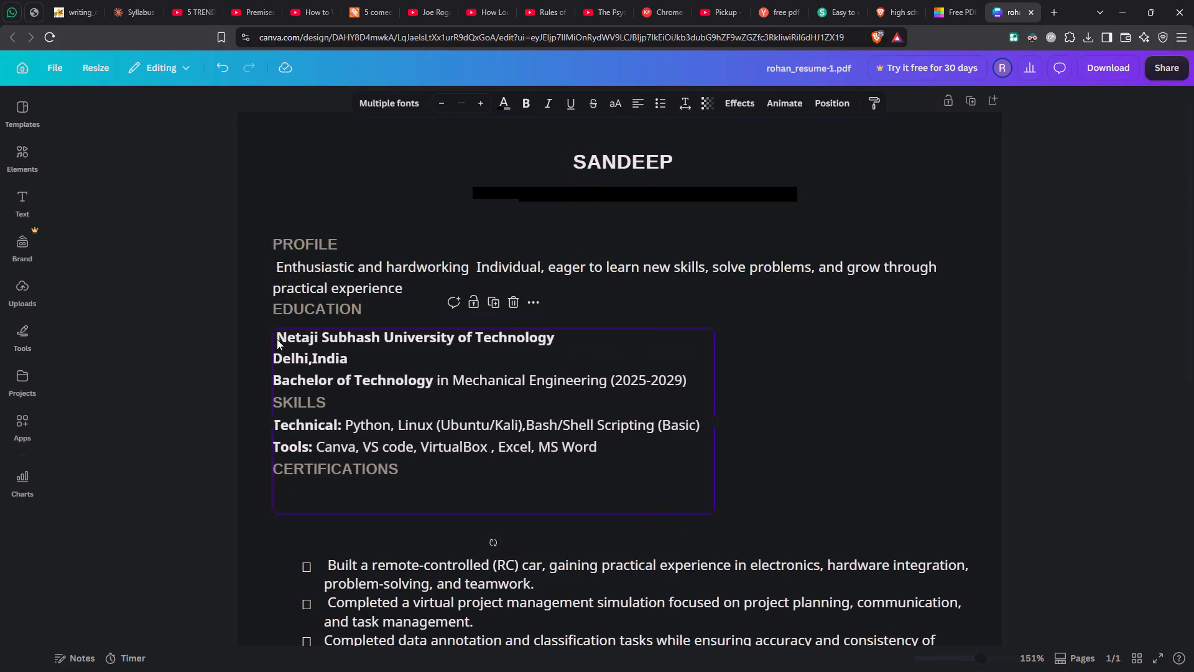
Clear the text block with the university, skills and certifications below the EDUCATION heading, leaving a single leading space.
click(277, 339)
key(space)
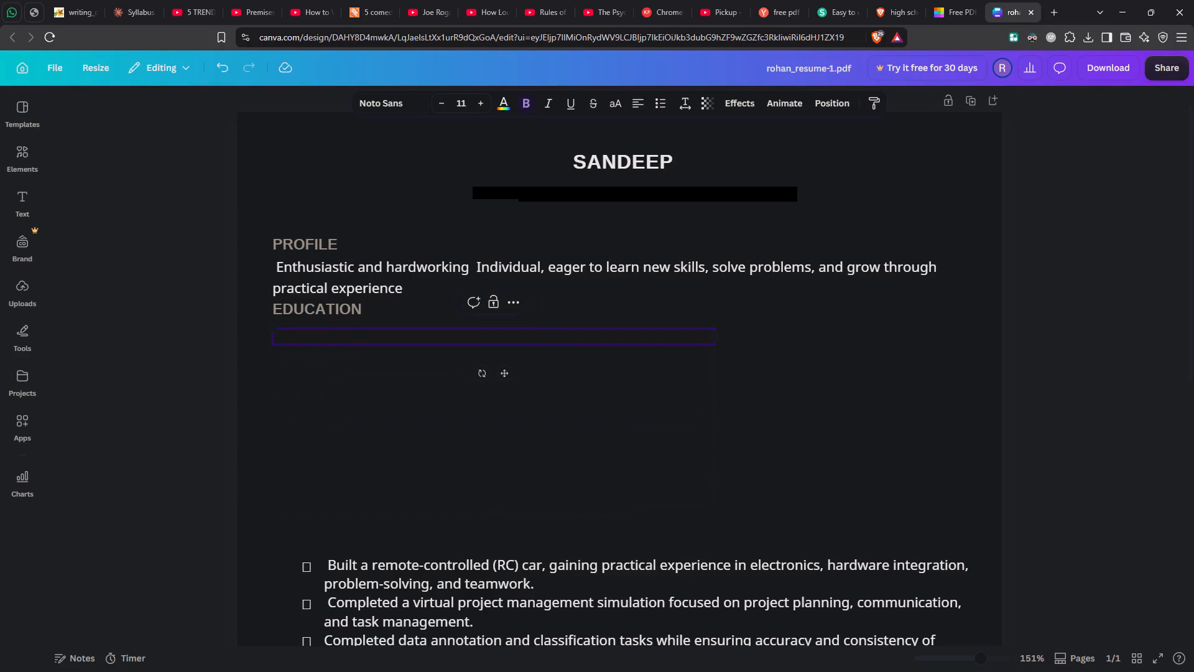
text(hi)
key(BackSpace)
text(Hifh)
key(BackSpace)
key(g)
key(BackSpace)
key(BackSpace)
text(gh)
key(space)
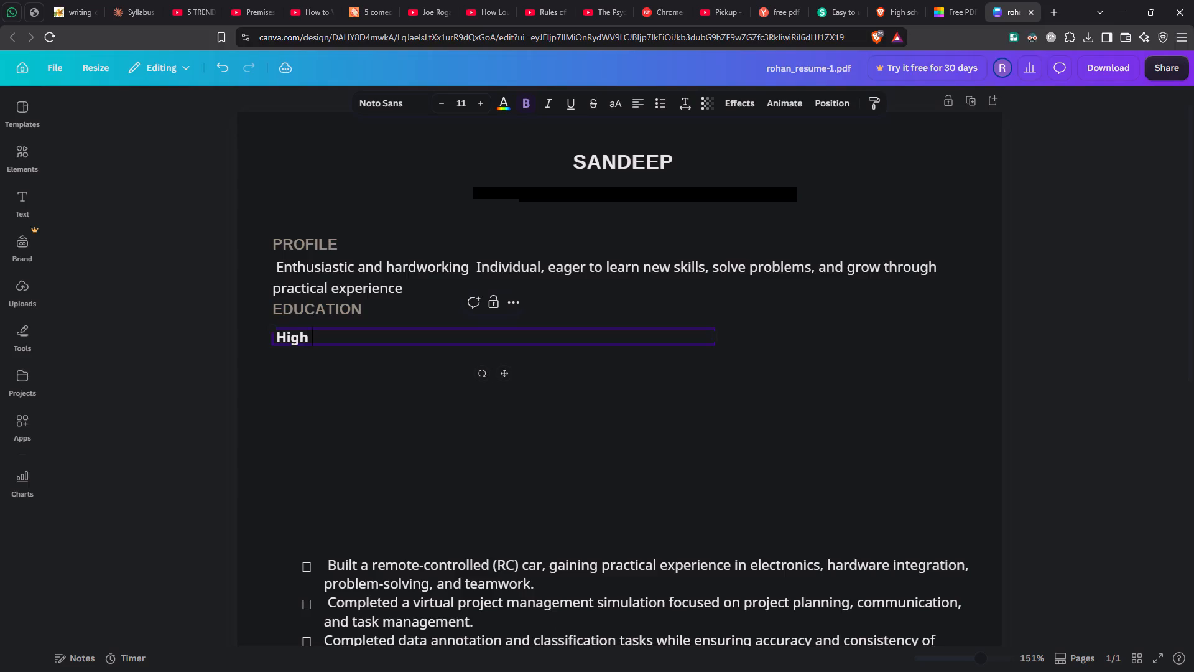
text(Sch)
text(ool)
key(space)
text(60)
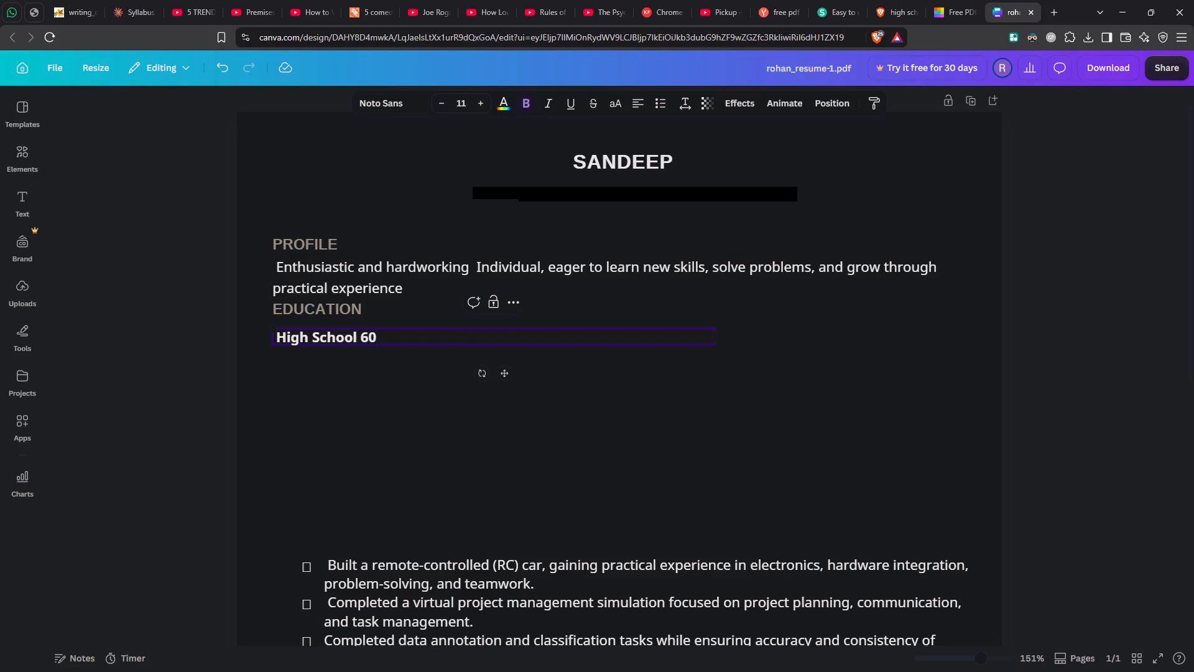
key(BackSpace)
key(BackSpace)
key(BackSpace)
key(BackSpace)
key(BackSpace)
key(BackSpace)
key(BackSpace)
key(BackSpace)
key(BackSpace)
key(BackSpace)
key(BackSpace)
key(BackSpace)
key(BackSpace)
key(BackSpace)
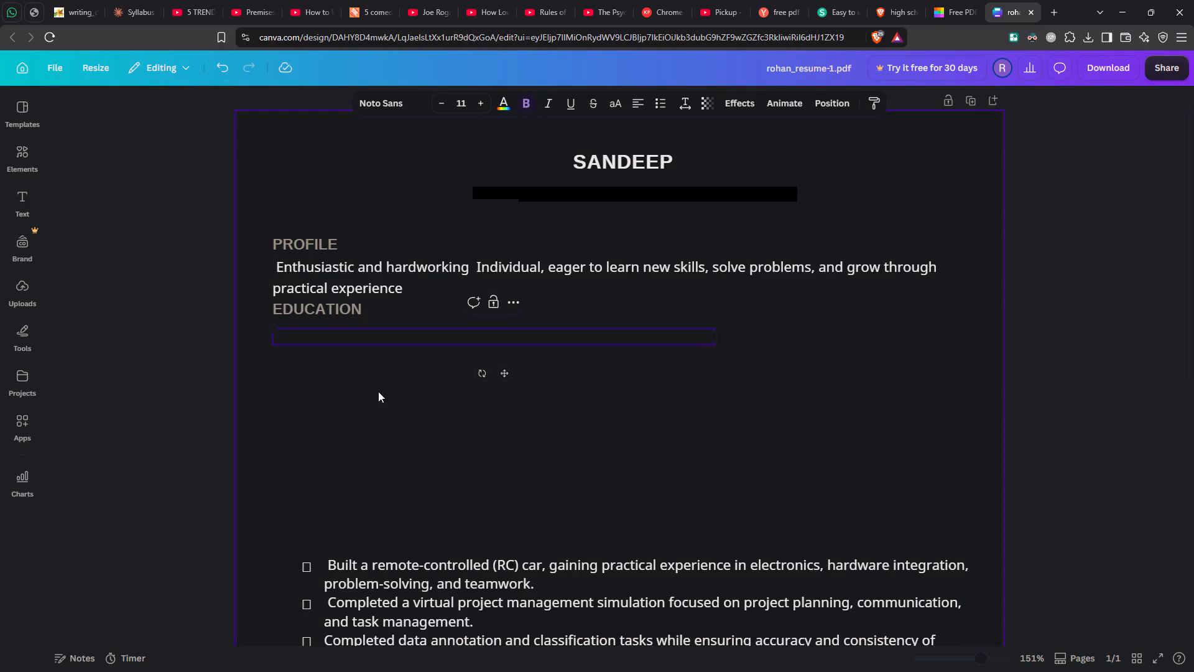
Enter "Sarvodaya COED Vidyalya" as the first line under the EDUCATION heading and start a new line below it.
key(s)
key(a)
key(BackSpace)
key(BackSpace)
text(Sarvodya)
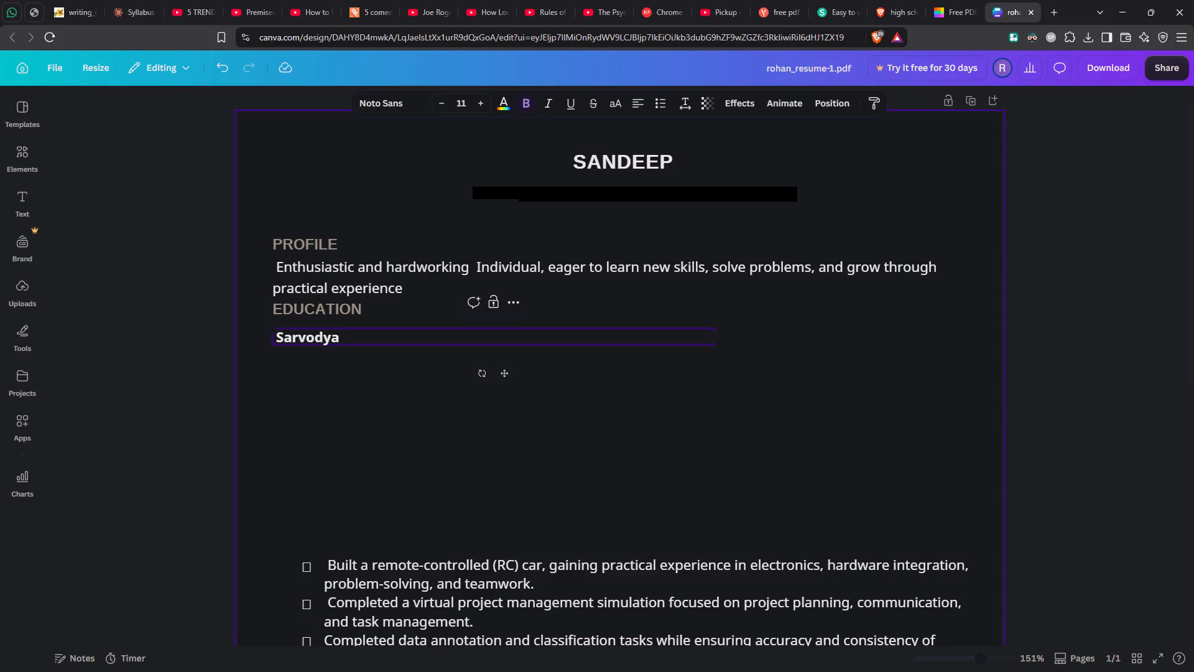
key(Left)
key(Left)
key(a)
key(Right)
key(Right)
key(Right)
key(space)
key(shift+c)
key(o)
key(BackSpace)
text(OED)
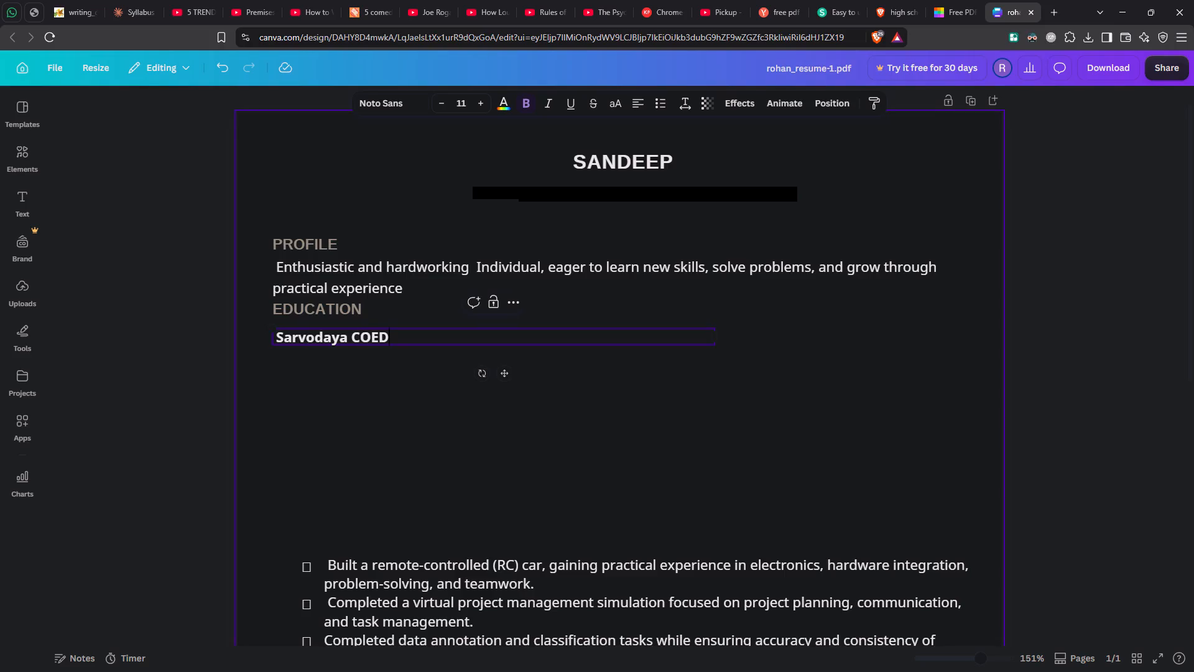
key(space)
text(Vidyalya)
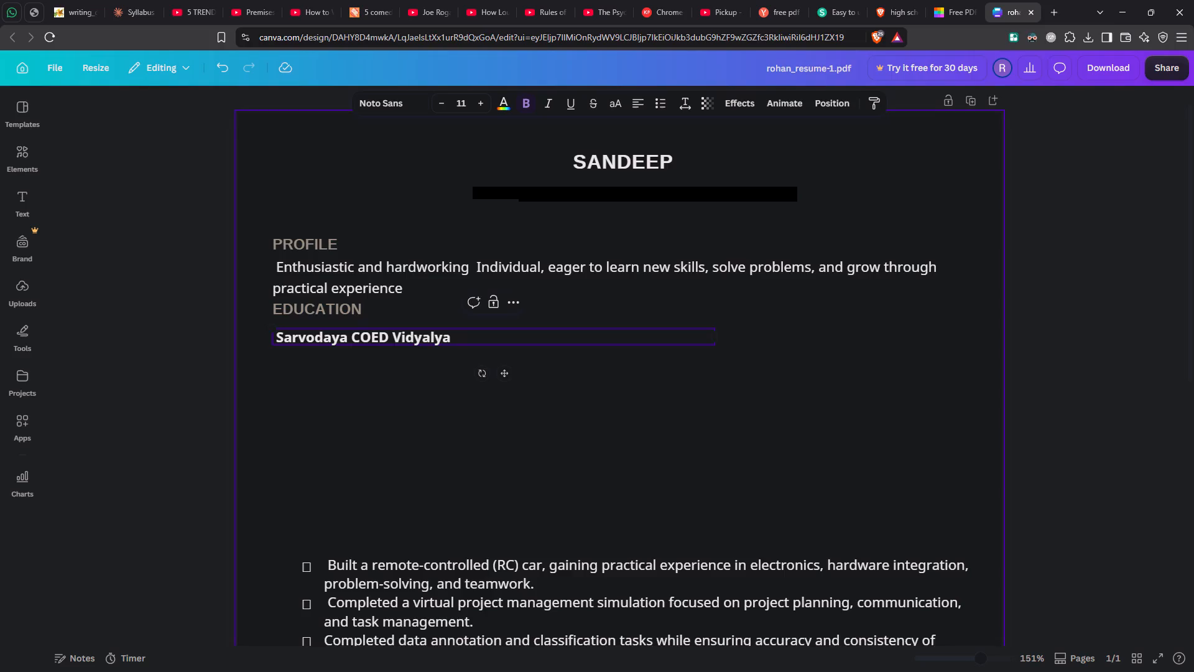
key(Down)
key(Return)
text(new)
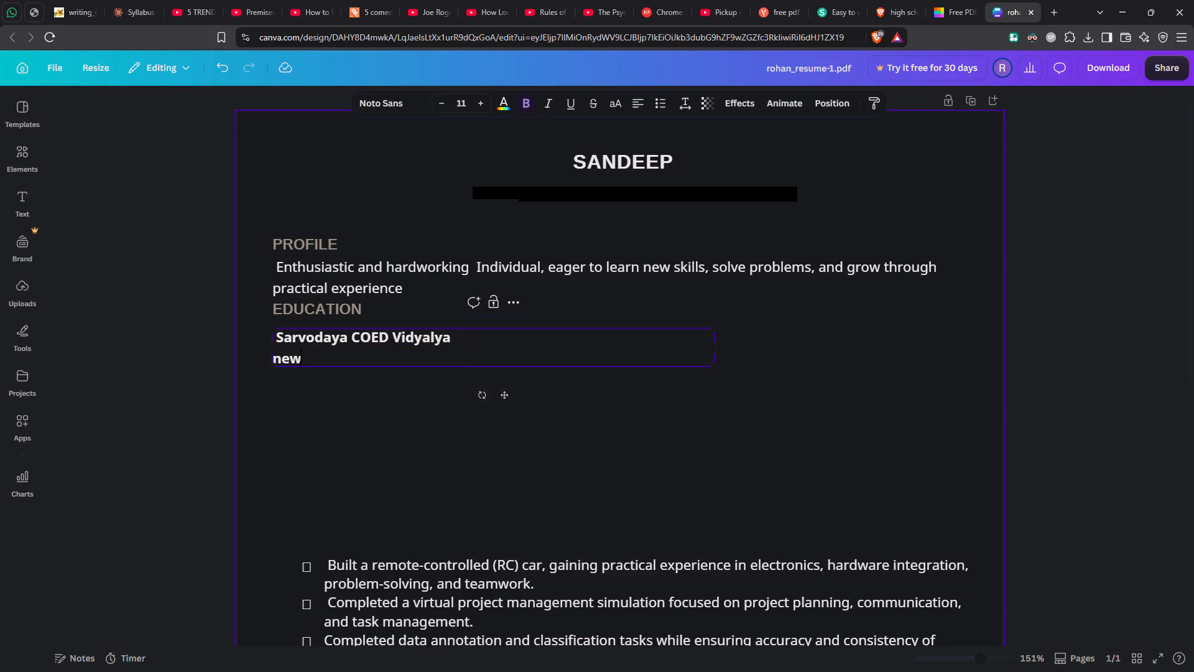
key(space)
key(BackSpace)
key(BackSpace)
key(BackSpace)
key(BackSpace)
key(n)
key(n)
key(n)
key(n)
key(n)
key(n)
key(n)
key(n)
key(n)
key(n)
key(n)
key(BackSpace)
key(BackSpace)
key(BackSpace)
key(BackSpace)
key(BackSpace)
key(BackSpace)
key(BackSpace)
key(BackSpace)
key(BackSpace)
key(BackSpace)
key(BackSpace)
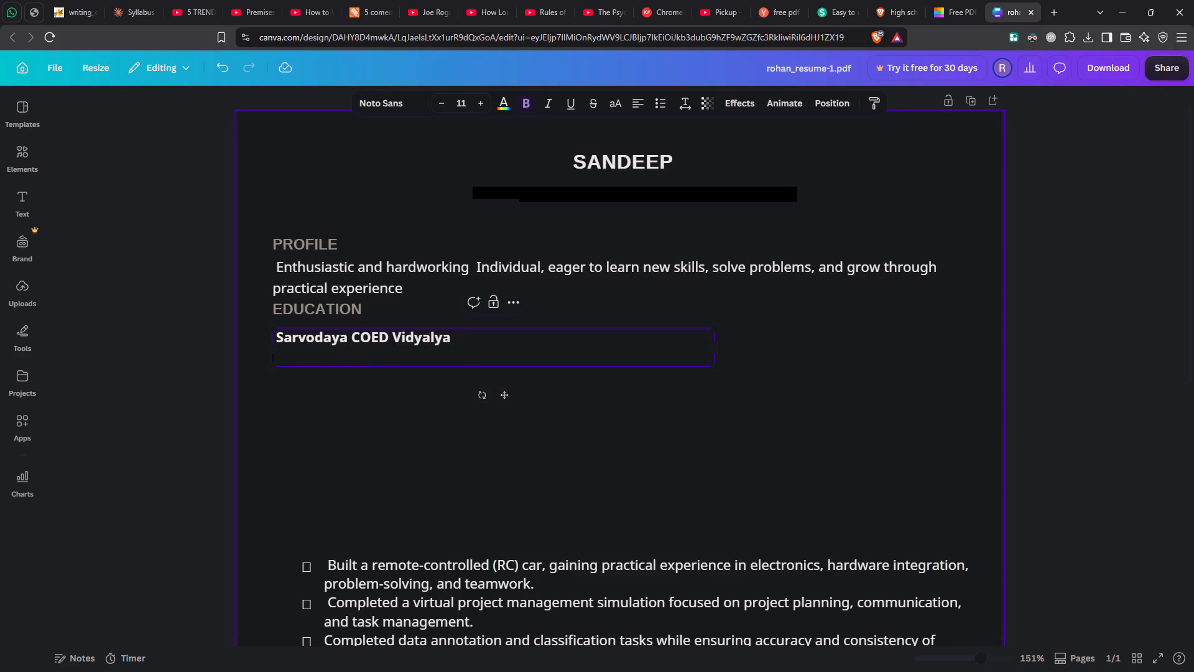
Enter "New Dehi" as the location on the line below the school name.
key(shift+n)
text(ew)
key(space)
text(Dwlgi)
key(BackSpace)
key(BackSpace)
key(BackSpace)
key(BackSpace)
key(e)
key(l)
key(BackSpace)
text(hi)
key(Down)
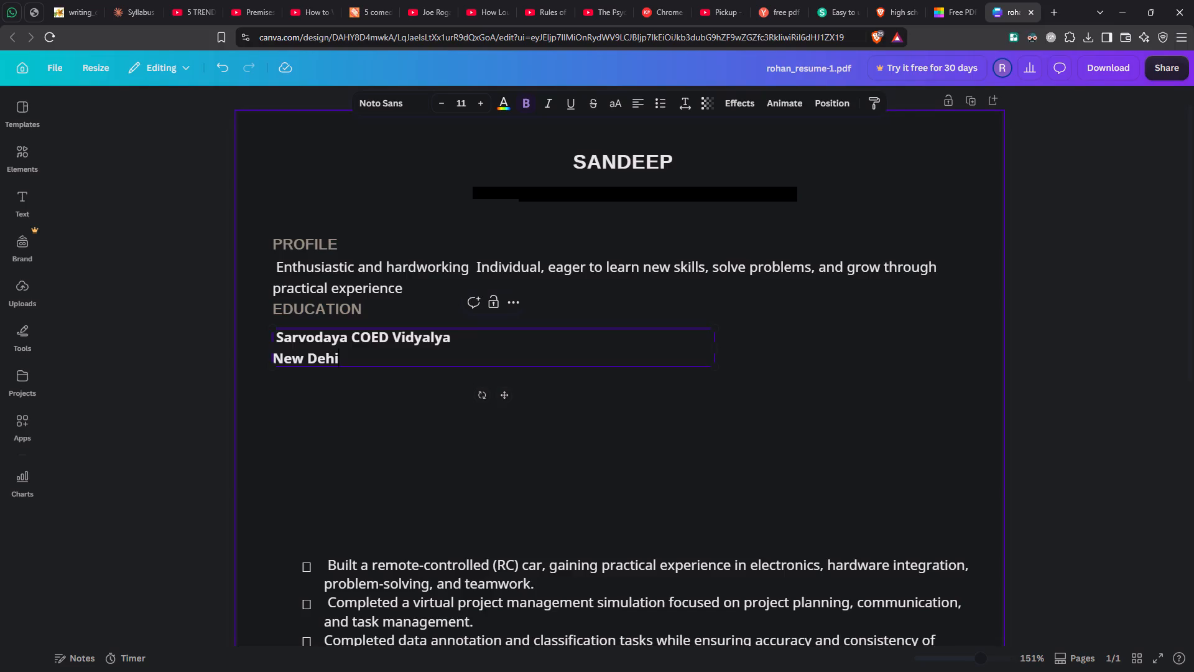
Add a third line under EDUCATION reading "High school - 60%".
key(Return)
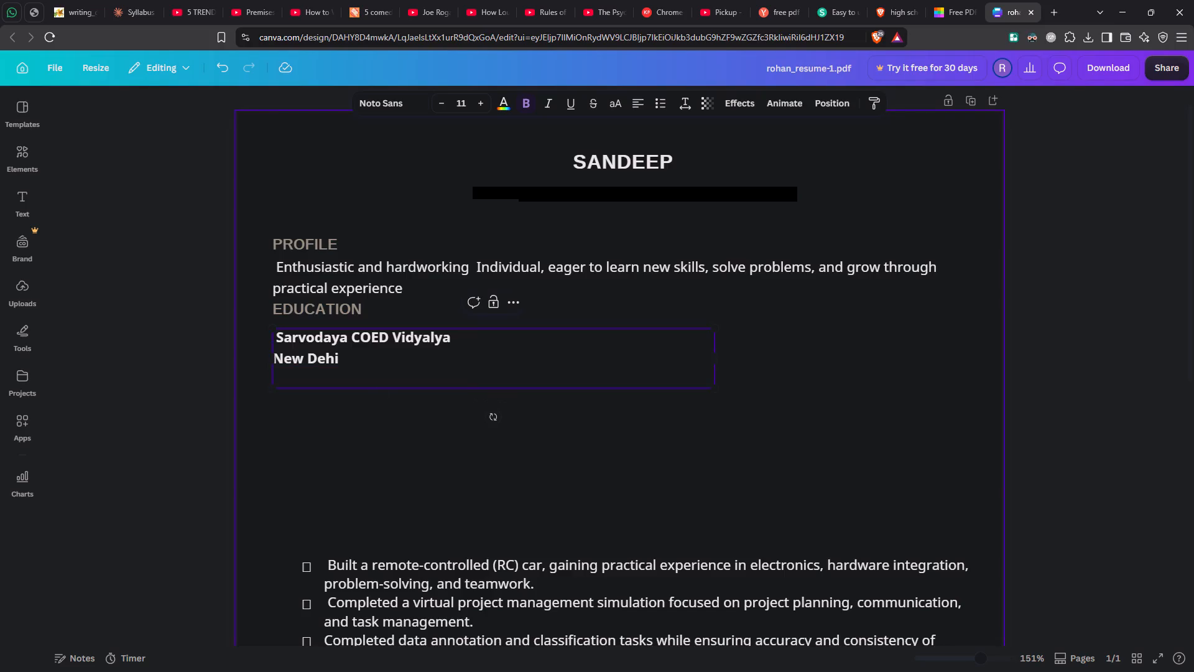
text(hi)
key(BackSpace)
key(BackSpace)
text(High)
key(space)
text(school)
key(space)
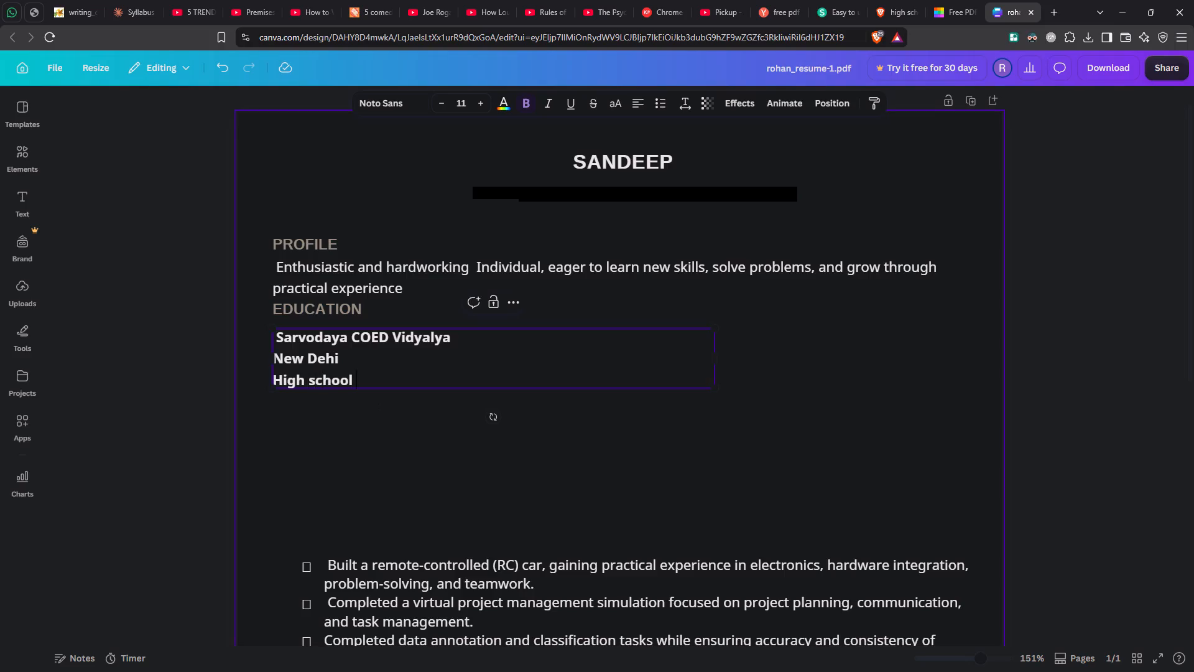
key(shift+underscore)
key(BackSpace)
text(-)
key(space)
key(6)
key(0)
key(shift+percent)
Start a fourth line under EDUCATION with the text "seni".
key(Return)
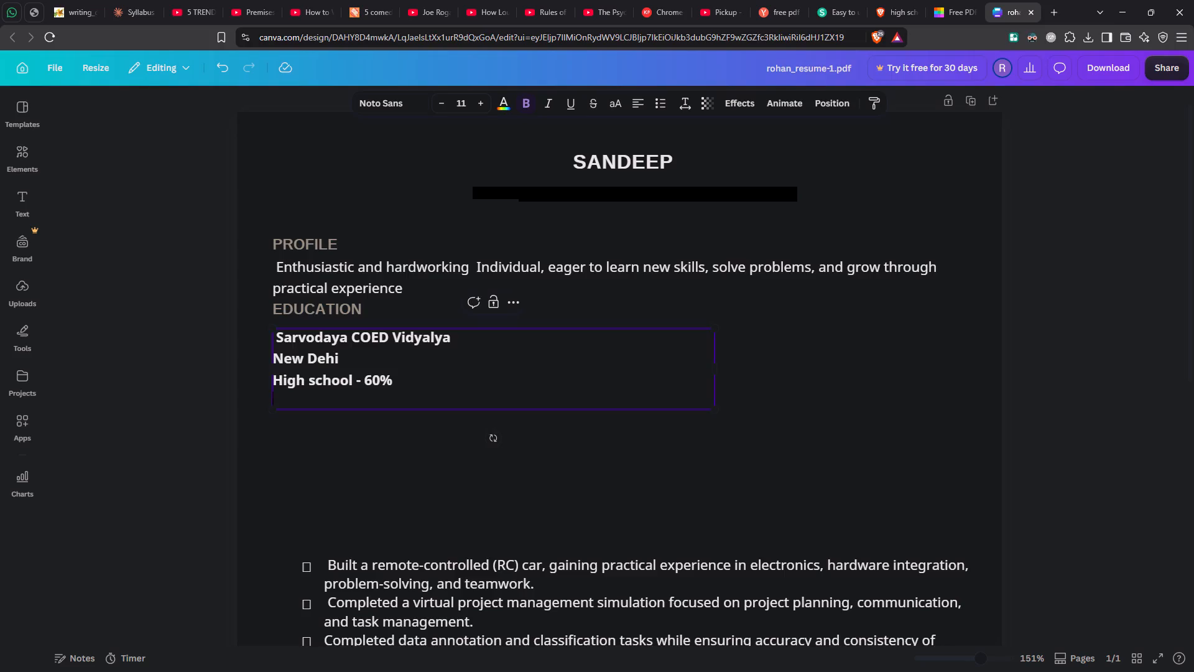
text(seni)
Delete "High school" from the third EDUCATION line and join the remaining "- 60%" onto the location line above.
key(Up)
key(Up)
key(Down)
key(Up)
click(353, 373)
click(305, 378)
double_click(353, 381)
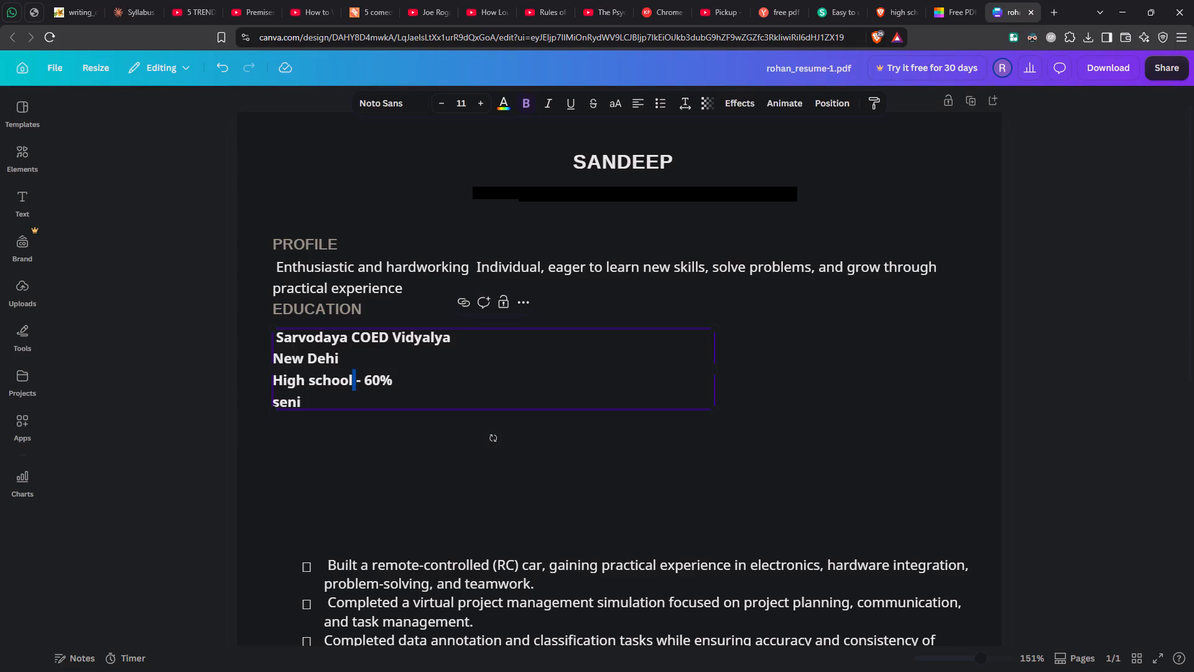
key(BackSpace)
key(BackSpace)
key(BackSpace)
key(BackSpace)
key(BackSpace)
key(BackSpace)
key(BackSpace)
key(BackSpace)
key(BackSpace)
key(BackSpace)
key(BackSpace)
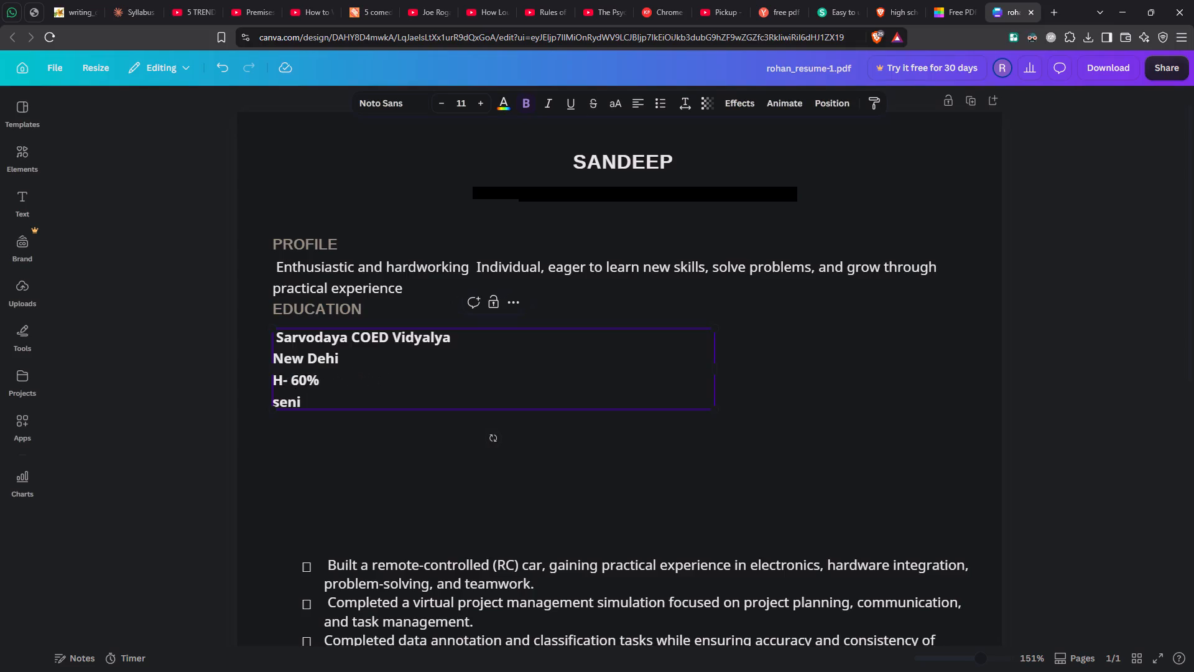
key(BackSpace)
key(BackSpace)
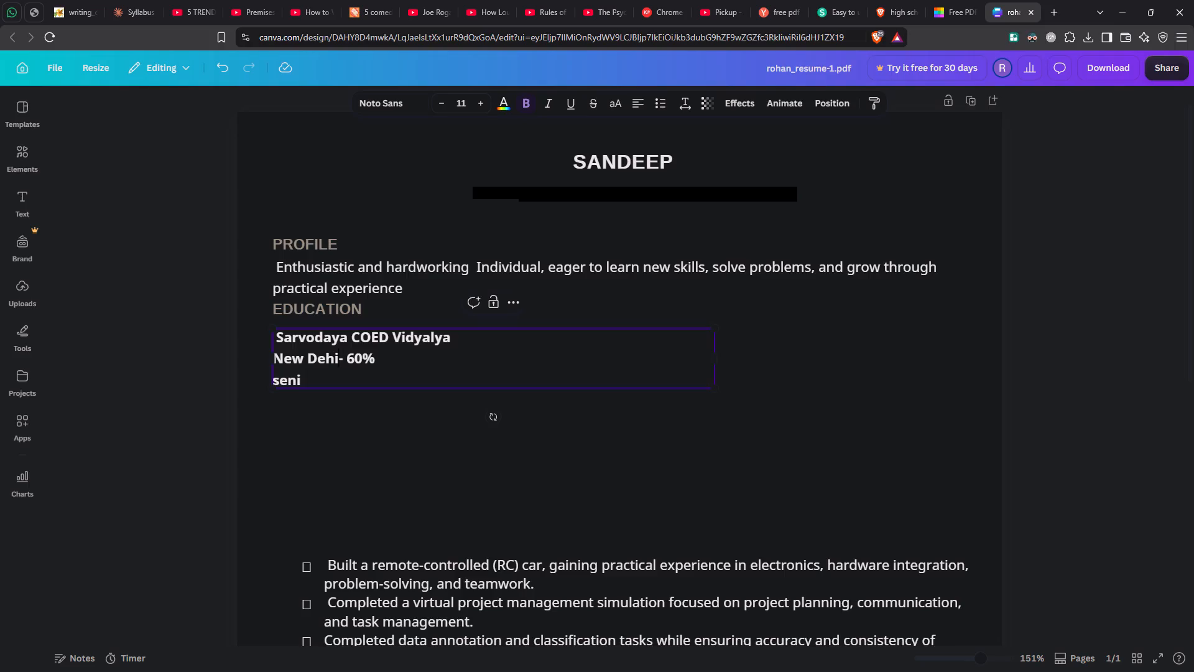
Correct the city spelling in the location line under EDUCATION to "New Delhi".
text(se)
key(BackSpace)
key(BackSpace)
key(e)
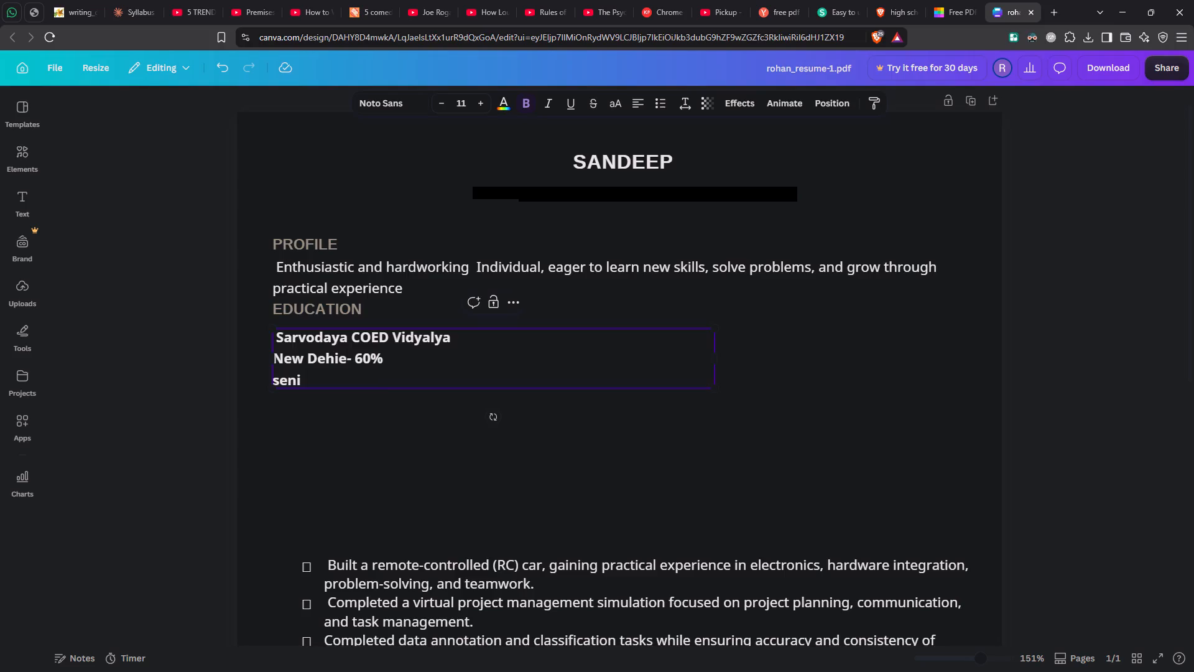
key(BackSpace)
key(BackSpace)
key(BackSpace)
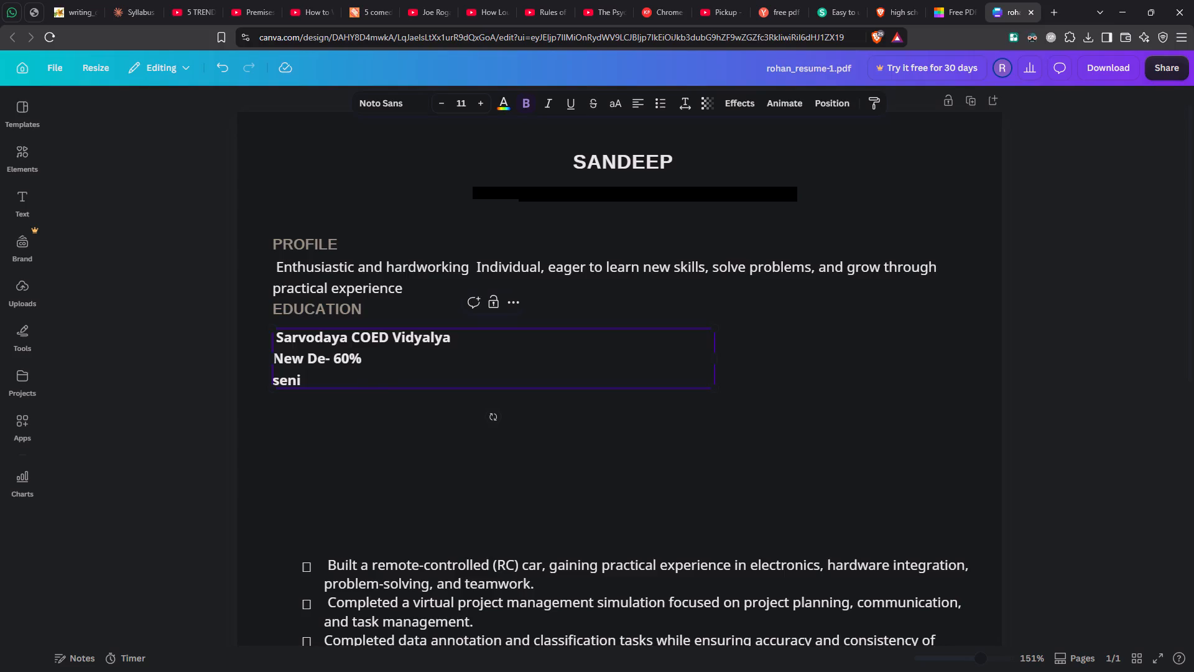
text(lhi)
Replace the "seni" line under EDUCATION with "Secondary Education - 60%".
key(Down)
key(Right)
key(Right)
key(Right)
key(Right)
key(Up)
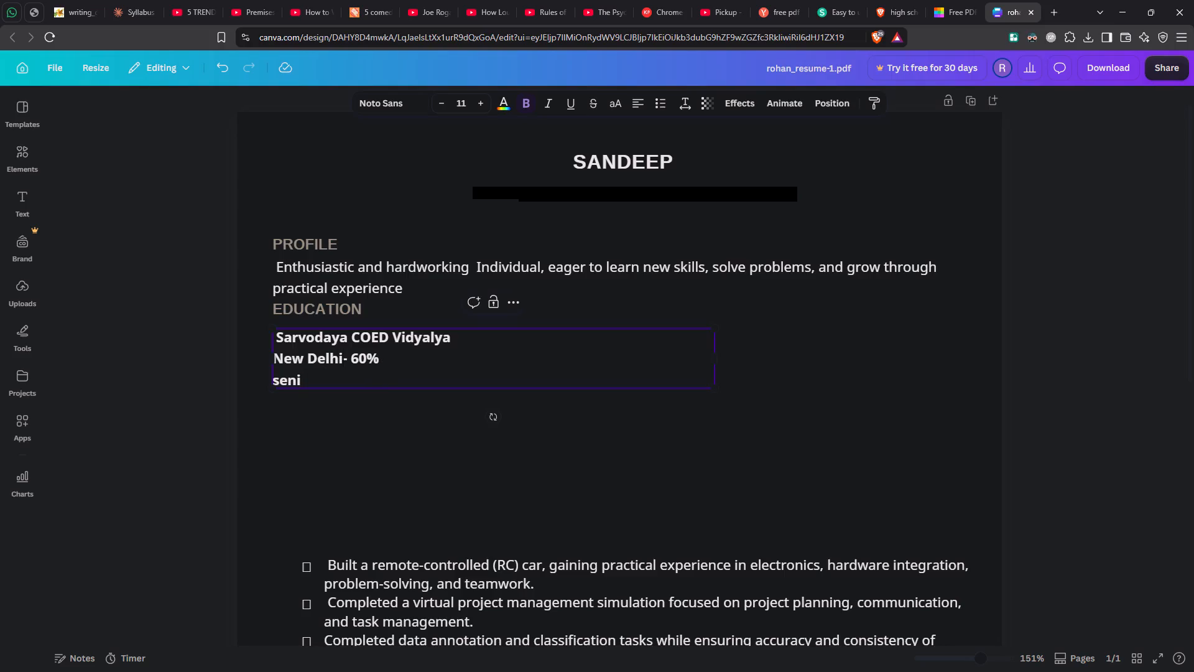
key(Down)
key(BackSpace)
key(BackSpace)
key(BackSpace)
key(BackSpace)
text(Se)
text(condary)
key(space)
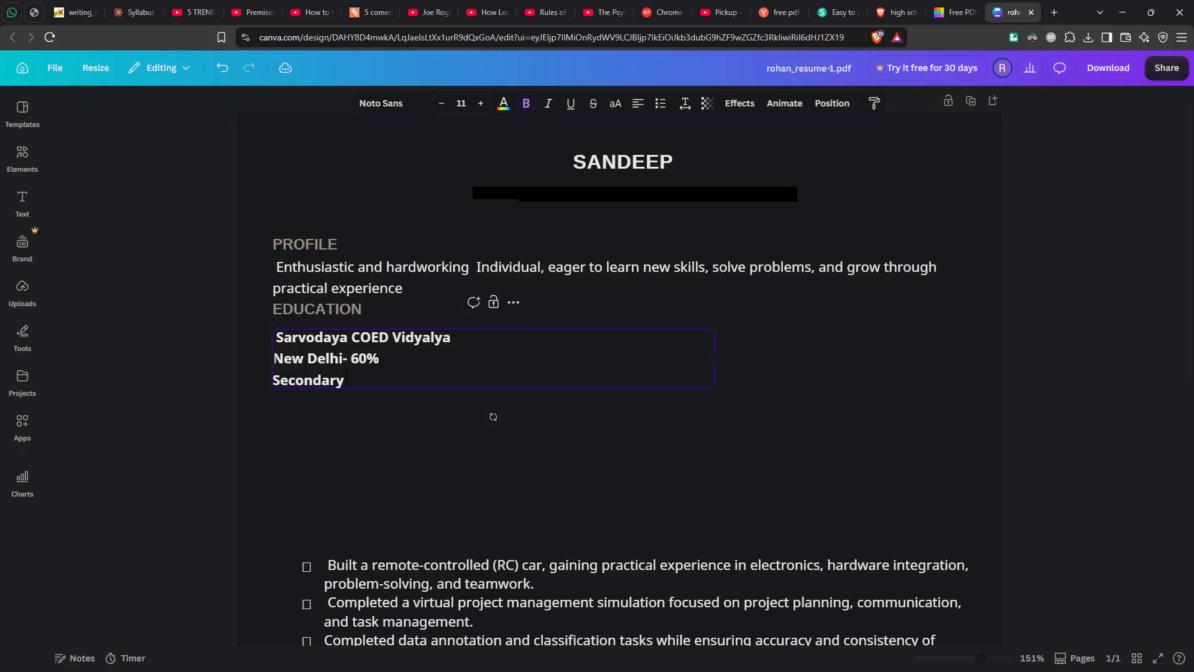
text(Ed)
key(u)
text(cation)
key(space)
text(-)
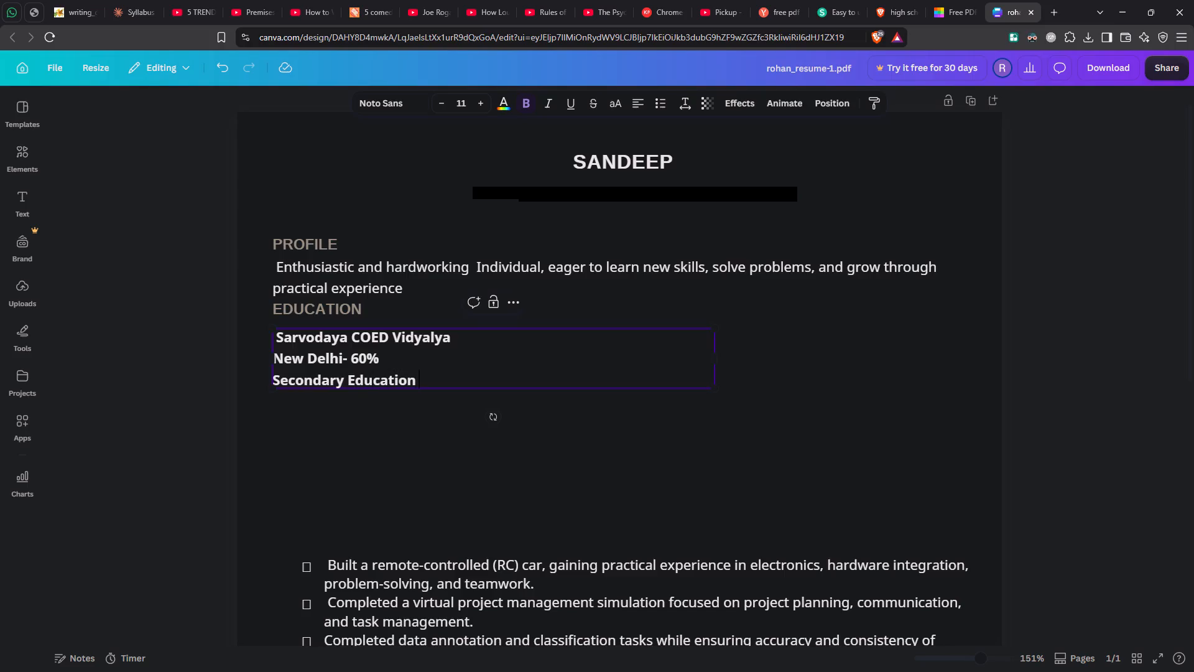
key(space)
key(0)
key(BackSpace)
text(60)
key(shift+percent)
Add a line below the secondary education entry reading "Senior Secondary Education - 60%".
key(Return)
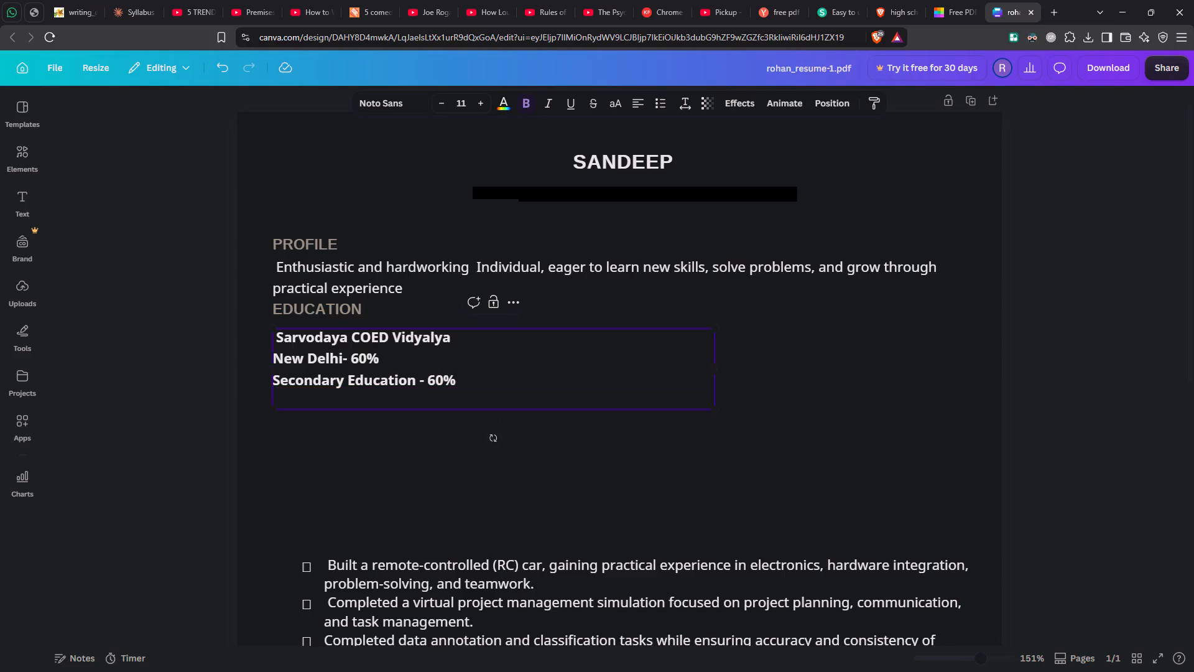
text(Senio)
text(r Se)
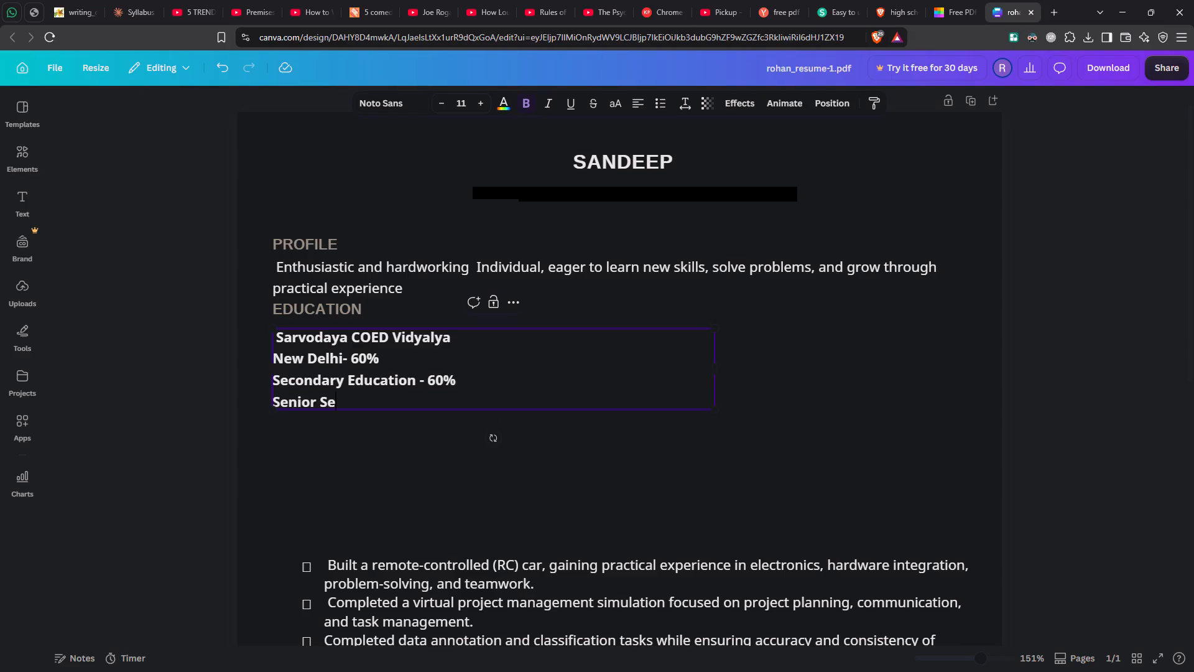
text(com)
key(BackSpace)
text(ndary)
key(space)
text(Edu)
text(cation)
key(space)
key(minus)
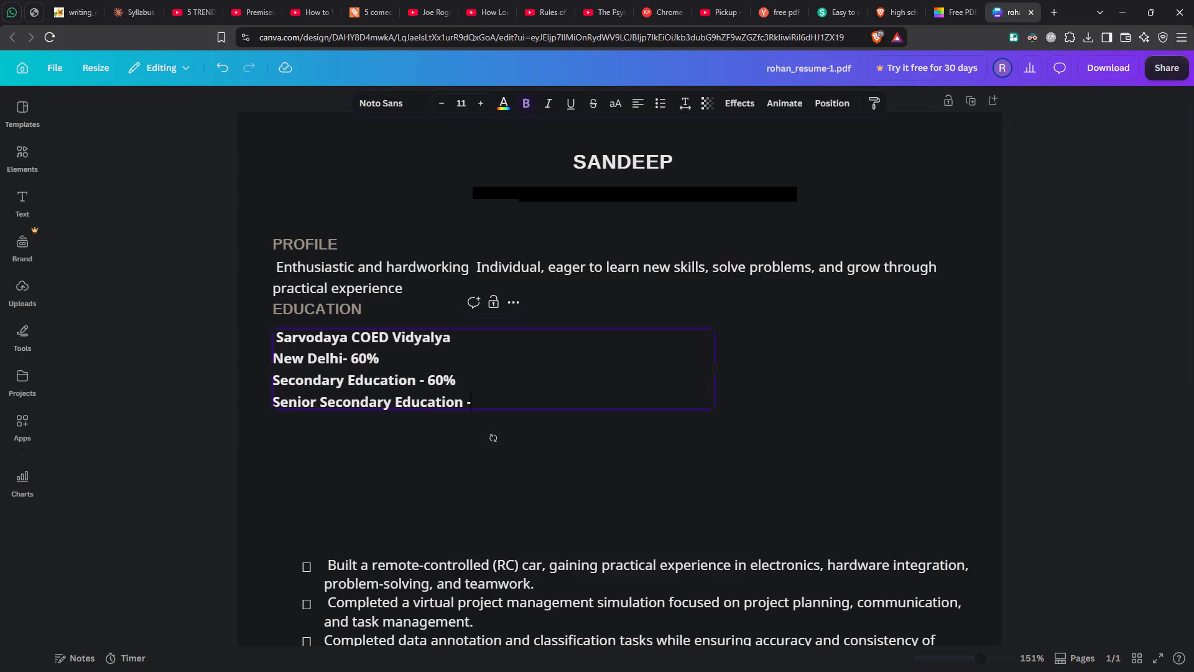
text(60)
key(Left)
key(Left)
key(space)
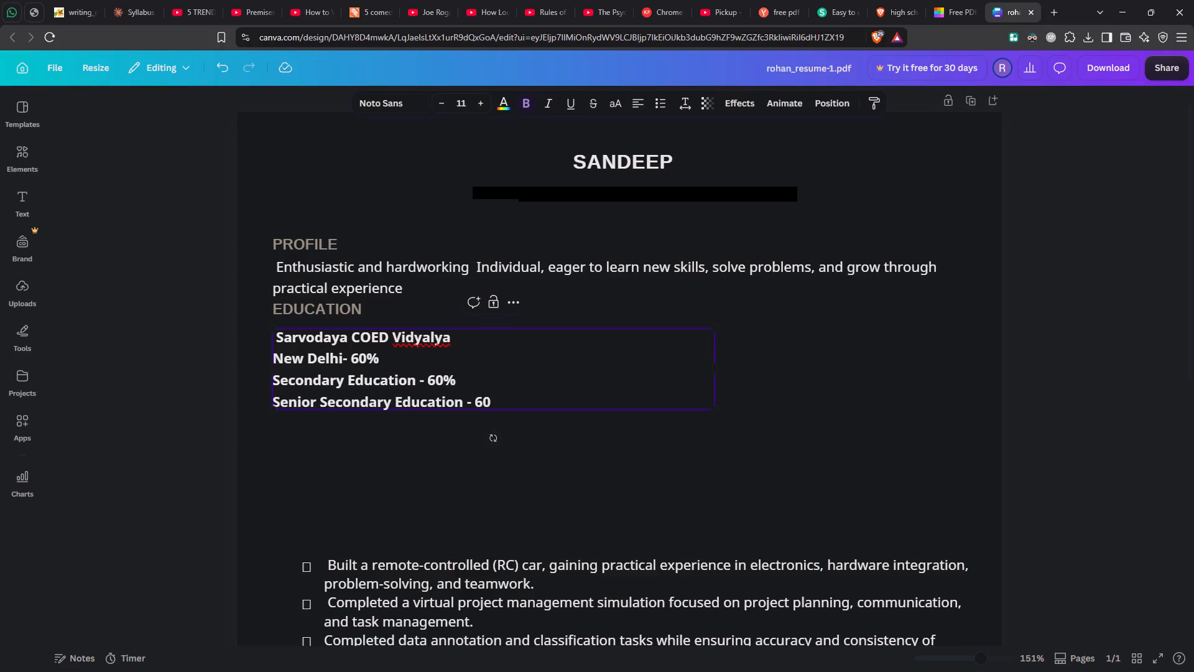
key(Right)
key(Right)
key(space)
key(shift+percent)
key(BackSpace)
key(BackSpace)
key(shift+percent)
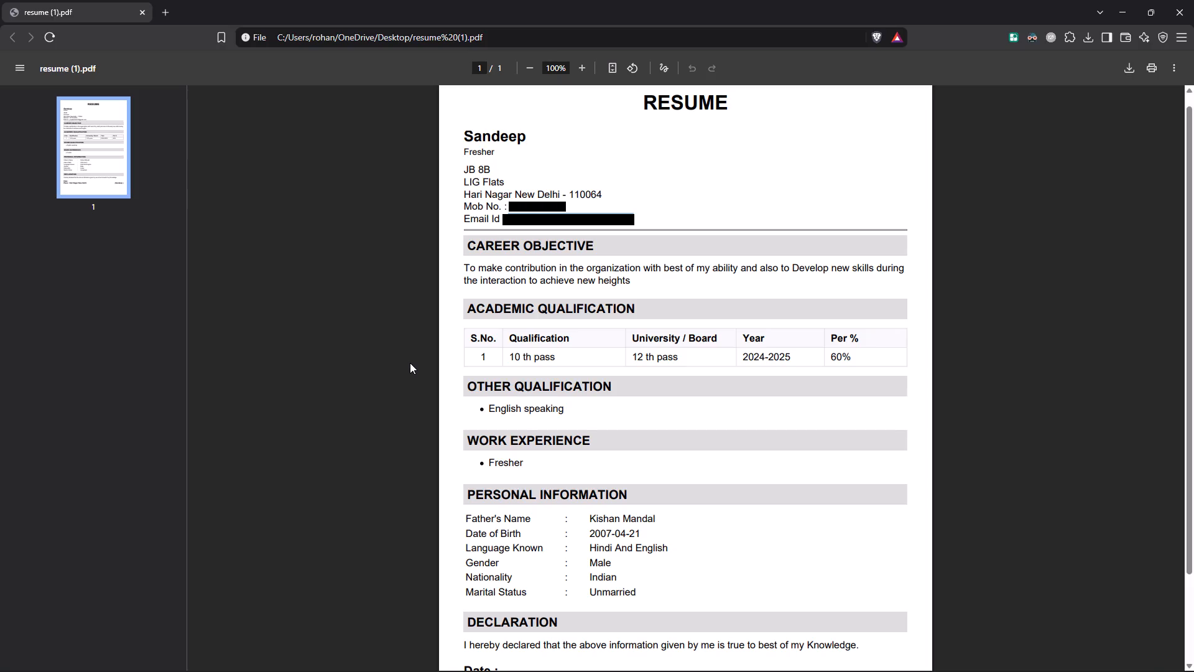
Check the original resume (1).pdf, and return to the Canva design and leave the EDUCATION text block.
scroll(517, 406, down, 3)
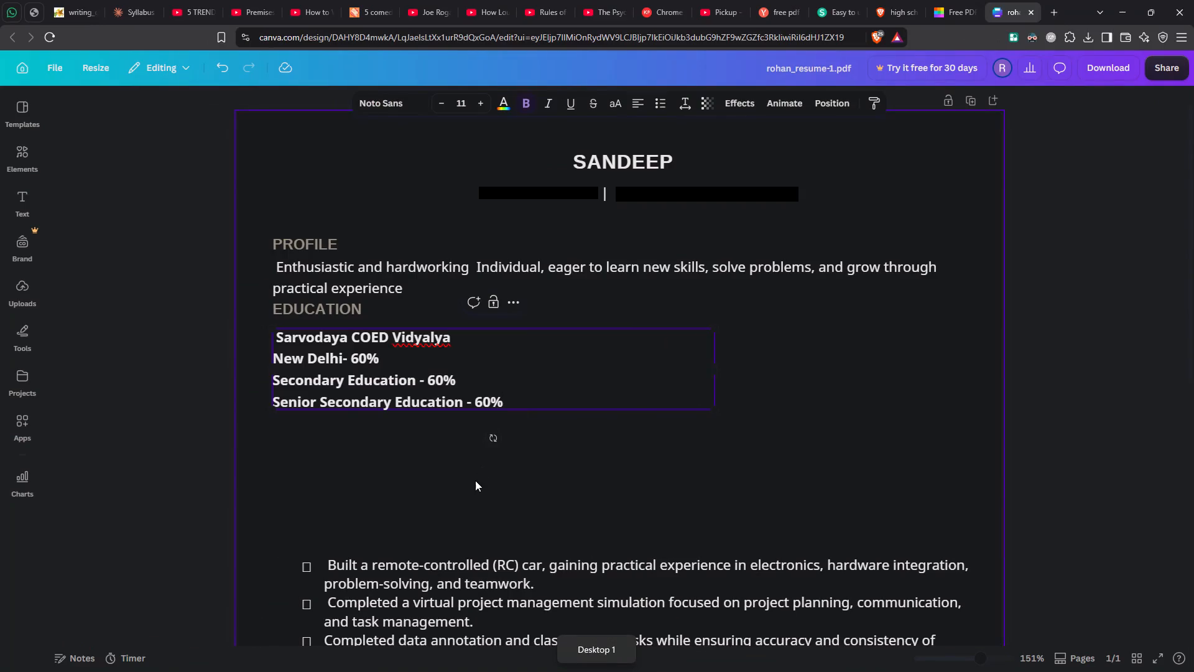
drag(517, 370, 517, 387)
click(440, 480)
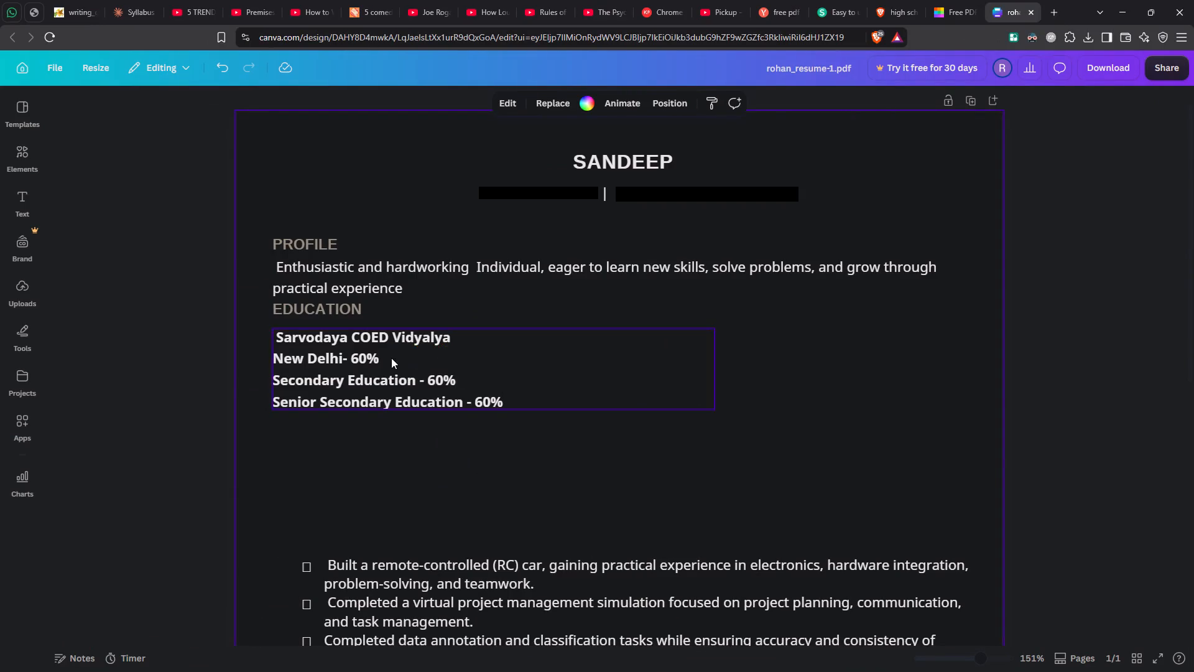
Shift the school details block and the PROFILE and EDUCATION text block slightly down, leaving a small gap between them.
drag(381, 355, 381, 375)
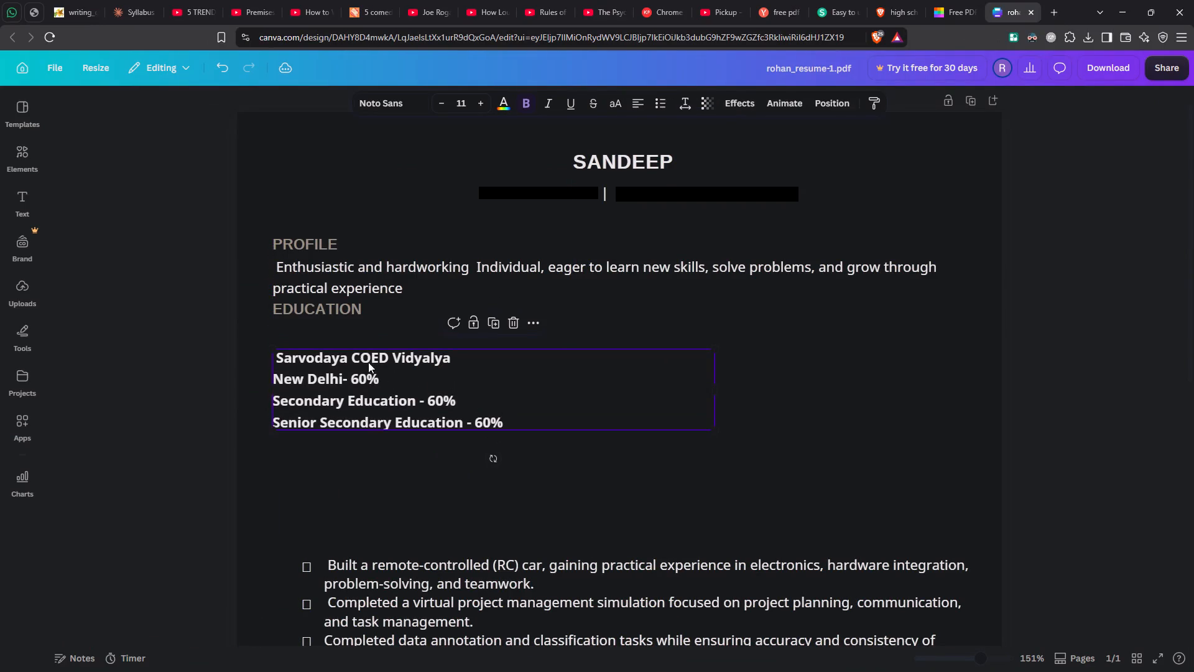
click(340, 313)
drag(332, 306, 331, 314)
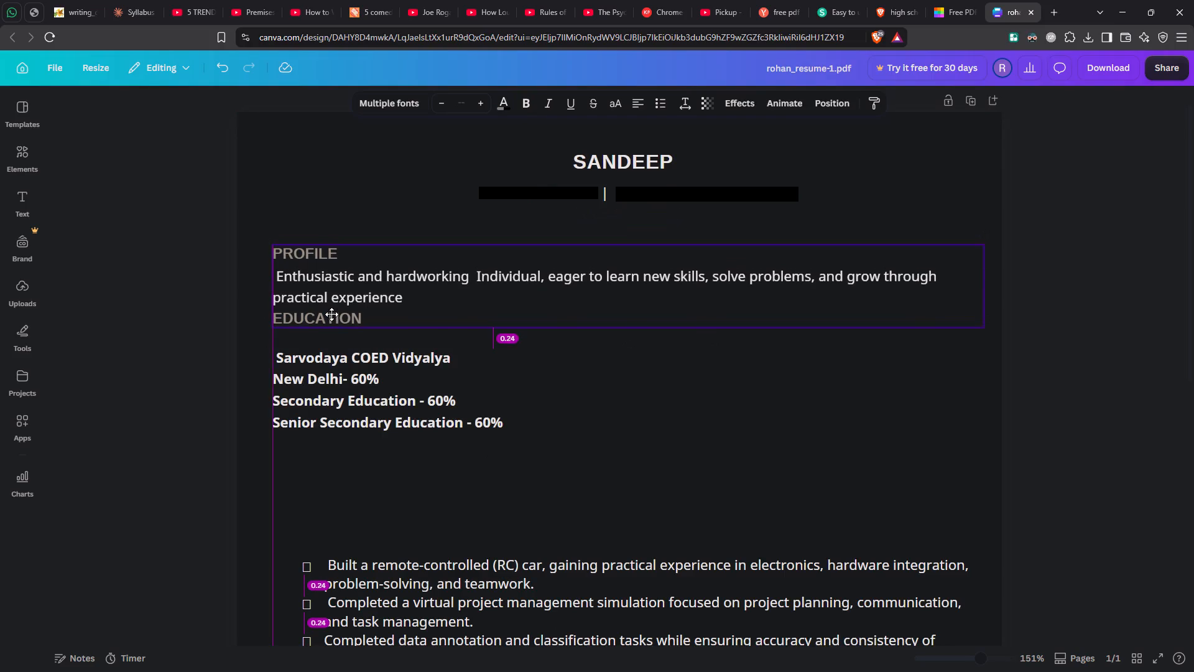
drag(331, 314, 331, 319)
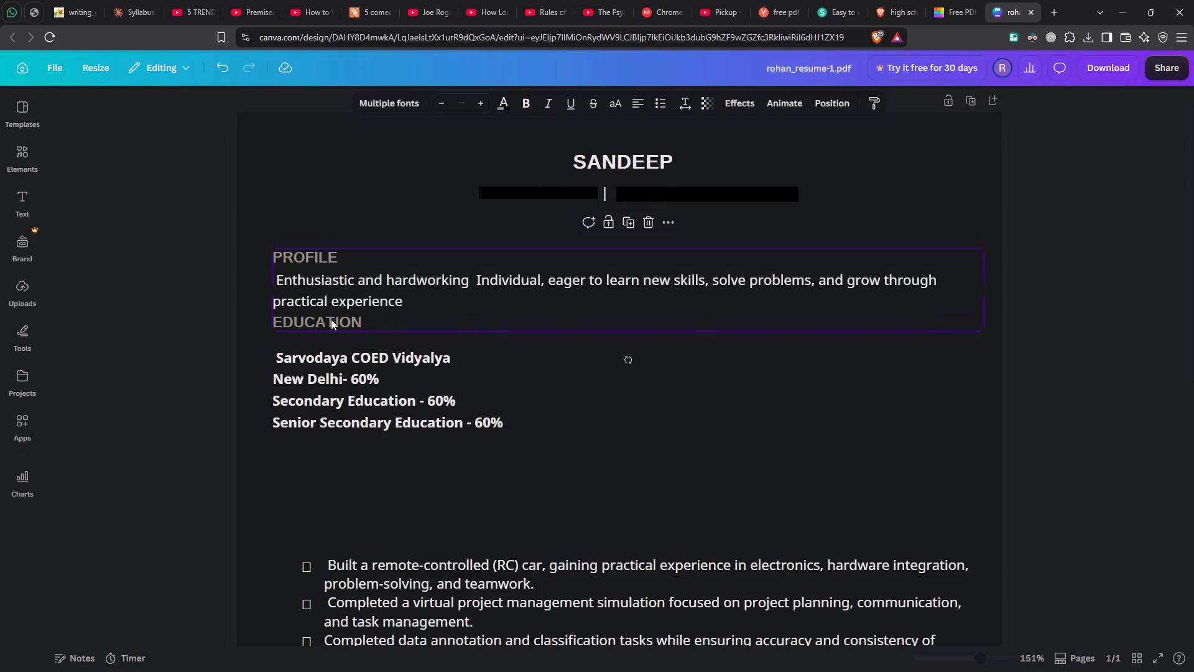
click(413, 503)
Delete the three checkbox-bulleted items above EXPERIENCE about the RC car, project management simulation and data annotation, including their markers.
scroll(413, 503, down, 2)
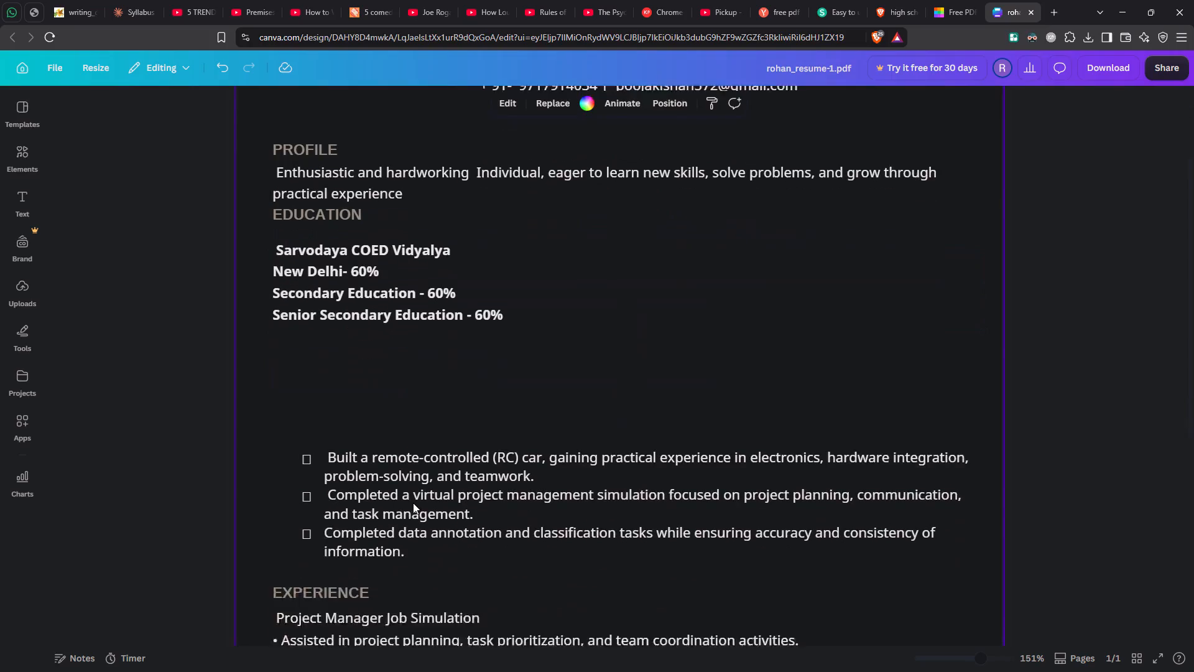
scroll(413, 503, down, 1)
drag(288, 416, 922, 517)
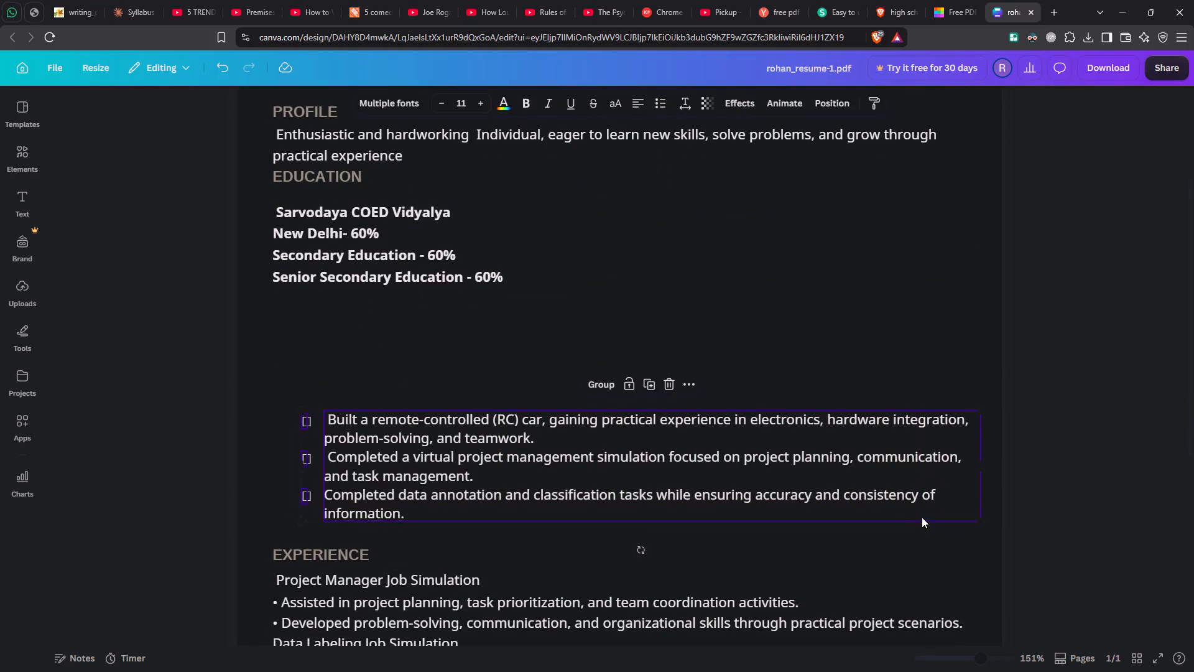
key(BackSpace)
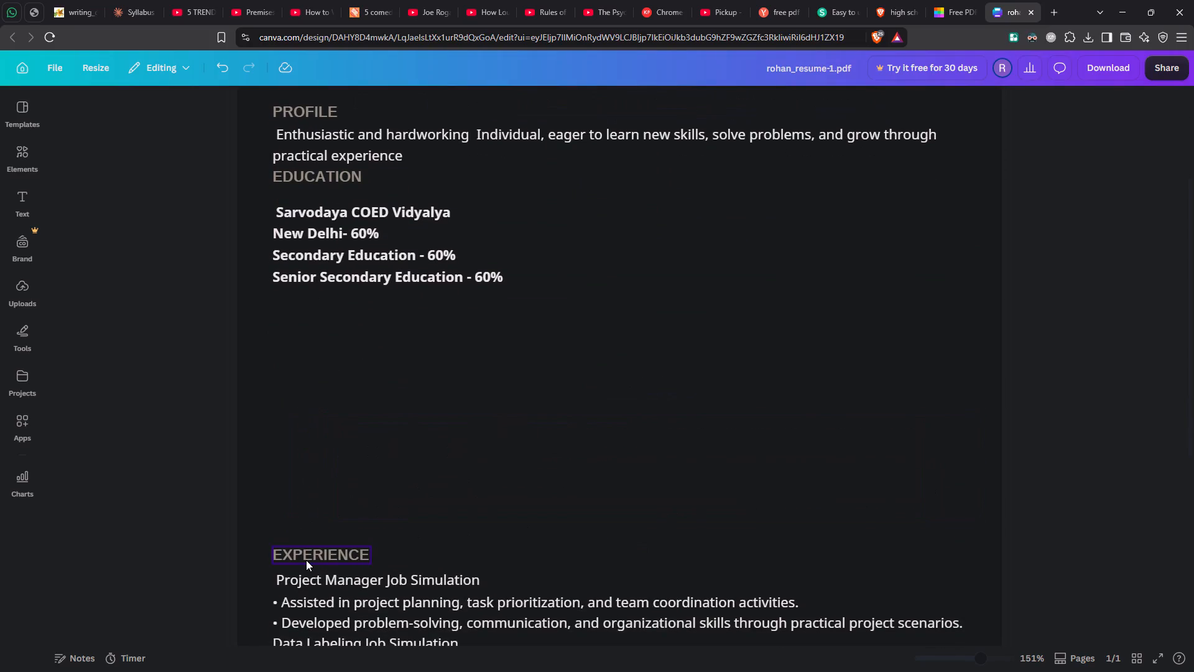
Move the EXPERIENCE heading up to sit just below the "Senior Secondary Education - 60%" line, near the text's left margin.
drag(315, 561, 313, 347)
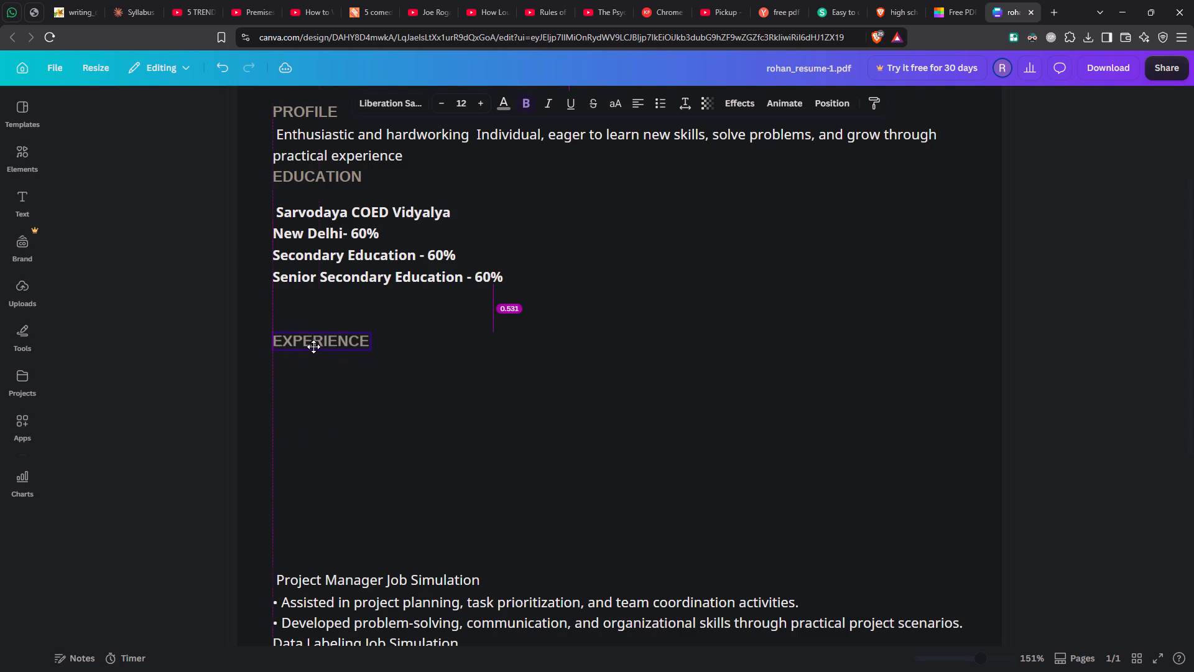
drag(313, 347, 310, 334)
drag(310, 334, 306, 313)
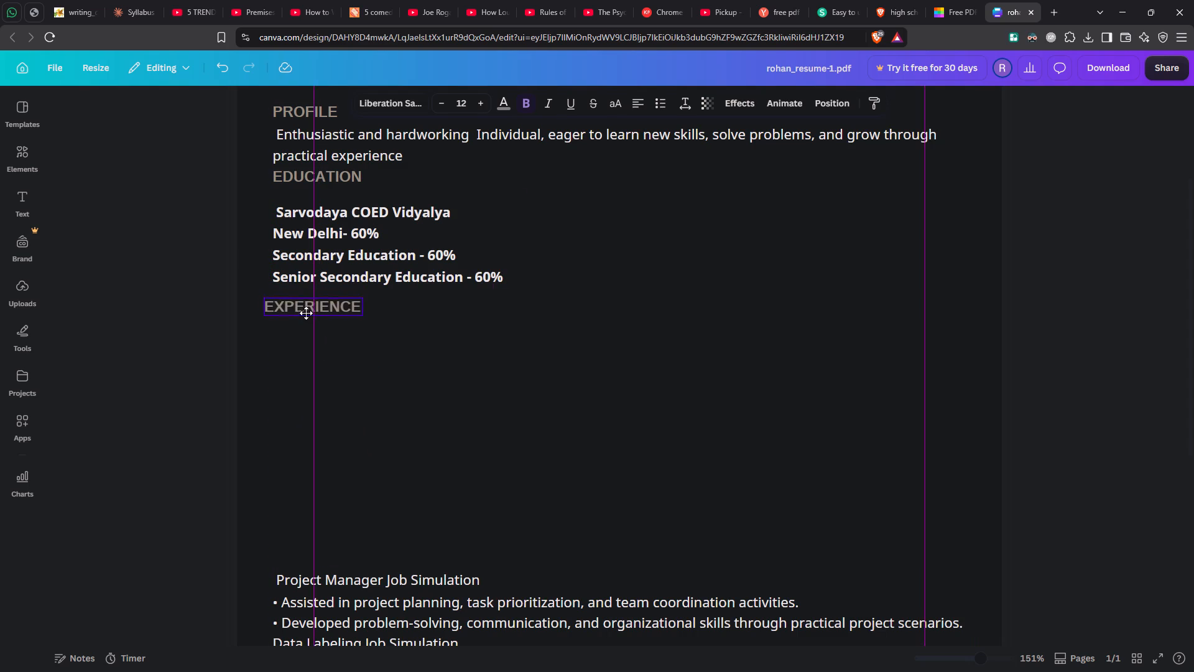
drag(306, 313, 317, 315)
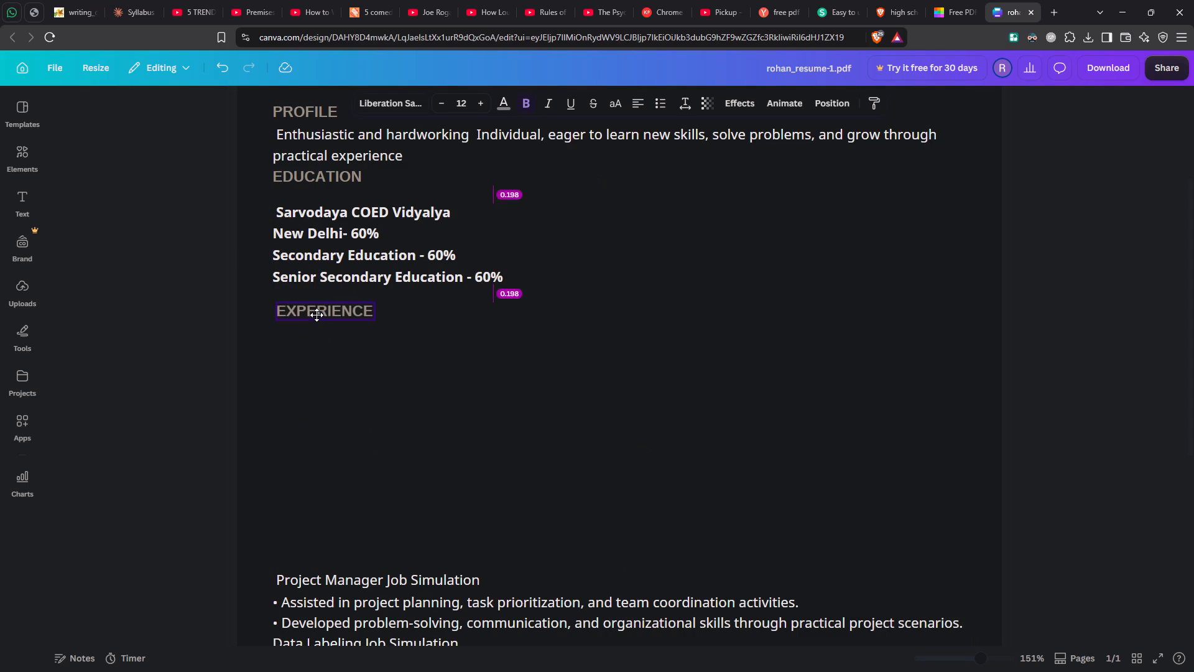
drag(317, 315, 317, 319)
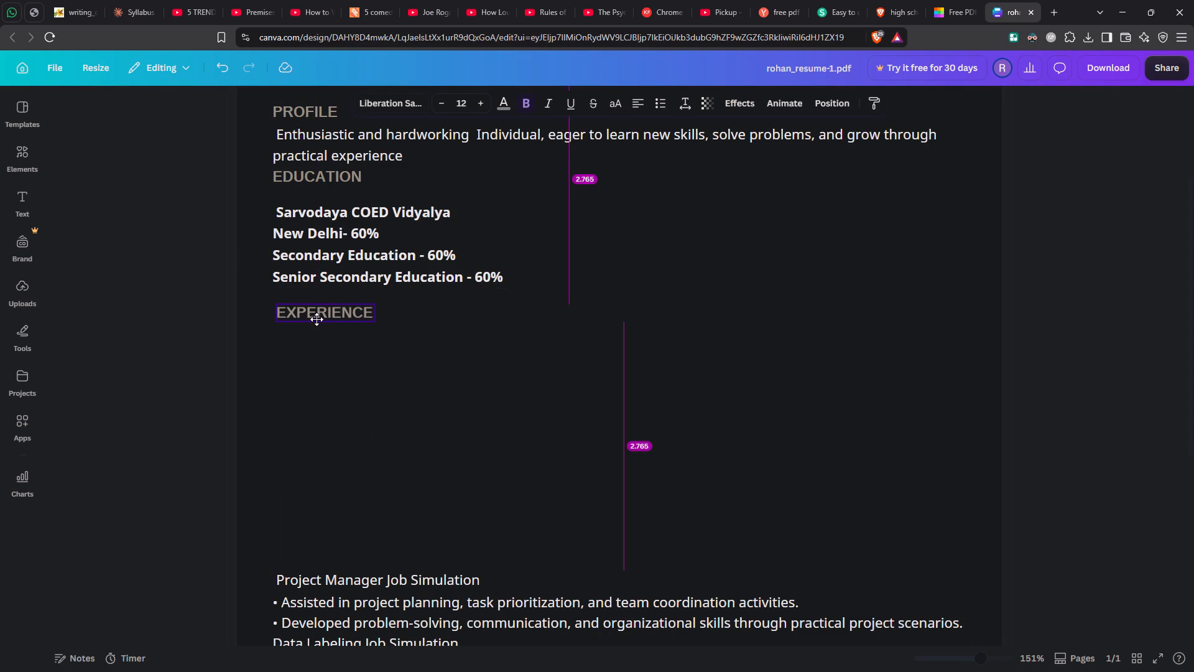
drag(317, 319, 318, 319)
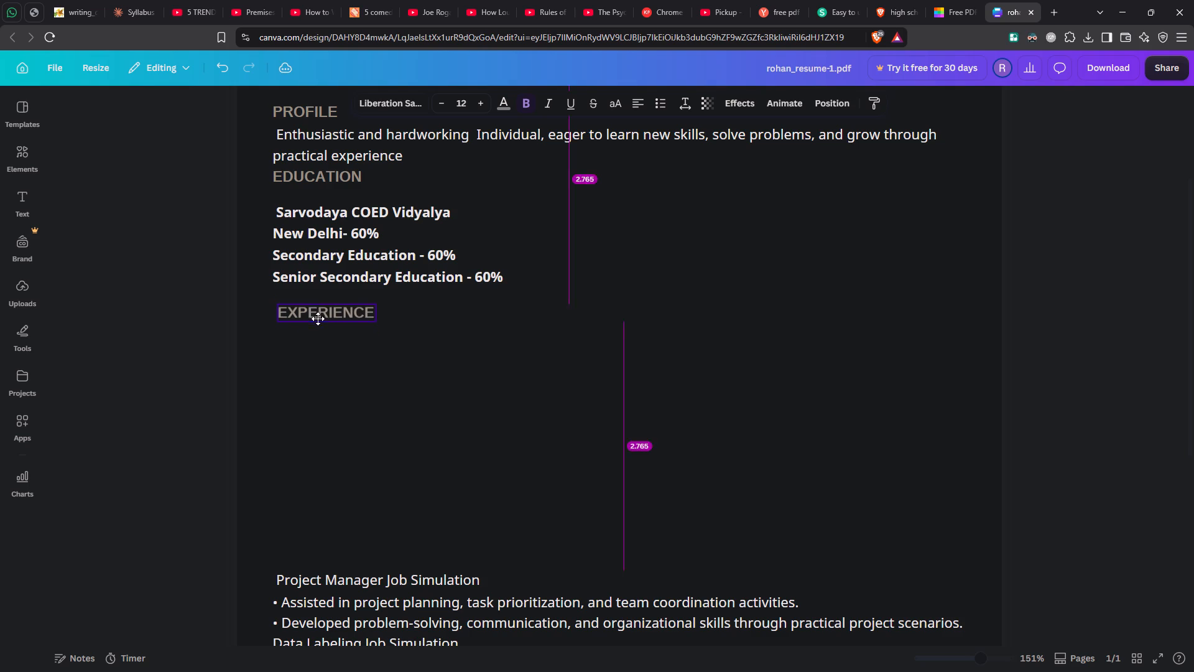
drag(318, 319, 317, 312)
Nudge the school details block slightly up, closer to the EDUCATION heading.
drag(325, 246, 325, 239)
click(323, 302)
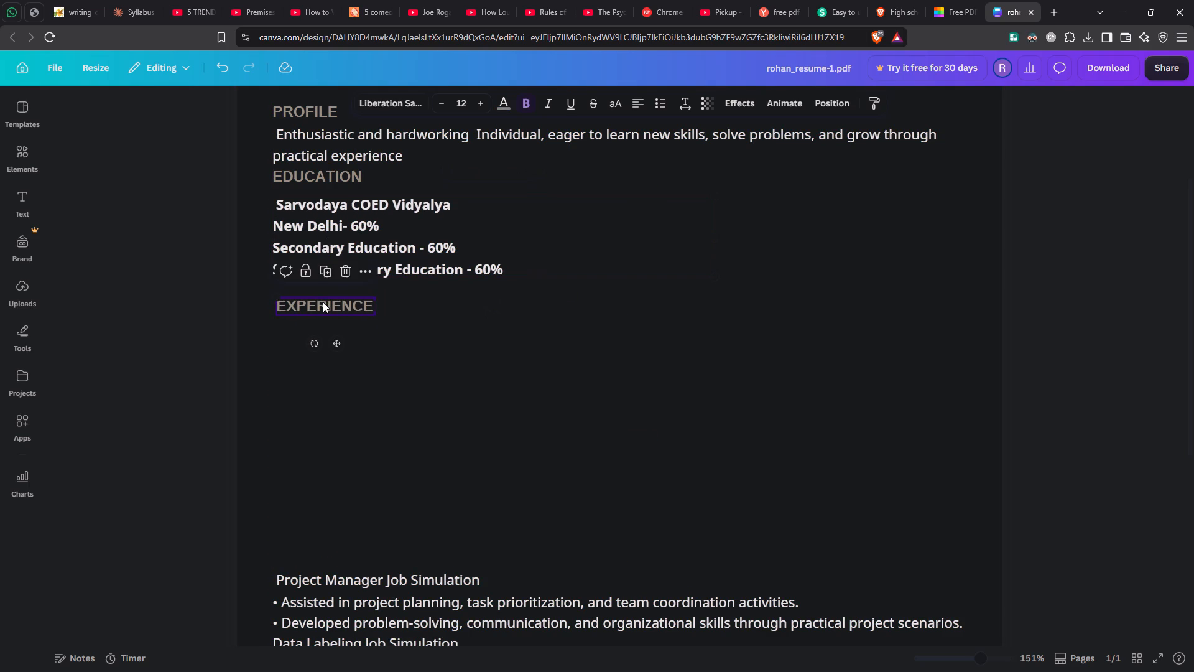
Move the job simulation and project text block up beneath the EXPERIENCE heading, aligned with the left edge of the education details.
drag(344, 605, 343, 511)
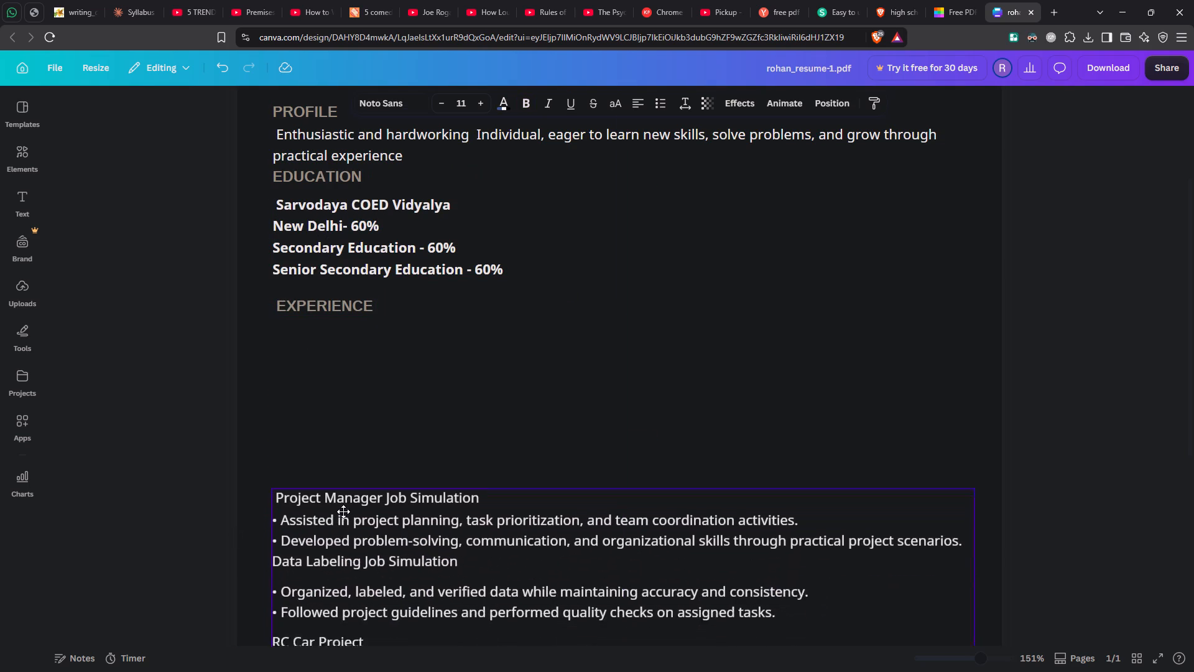
drag(343, 511, 343, 411)
click(343, 411)
drag(343, 411, 339, 398)
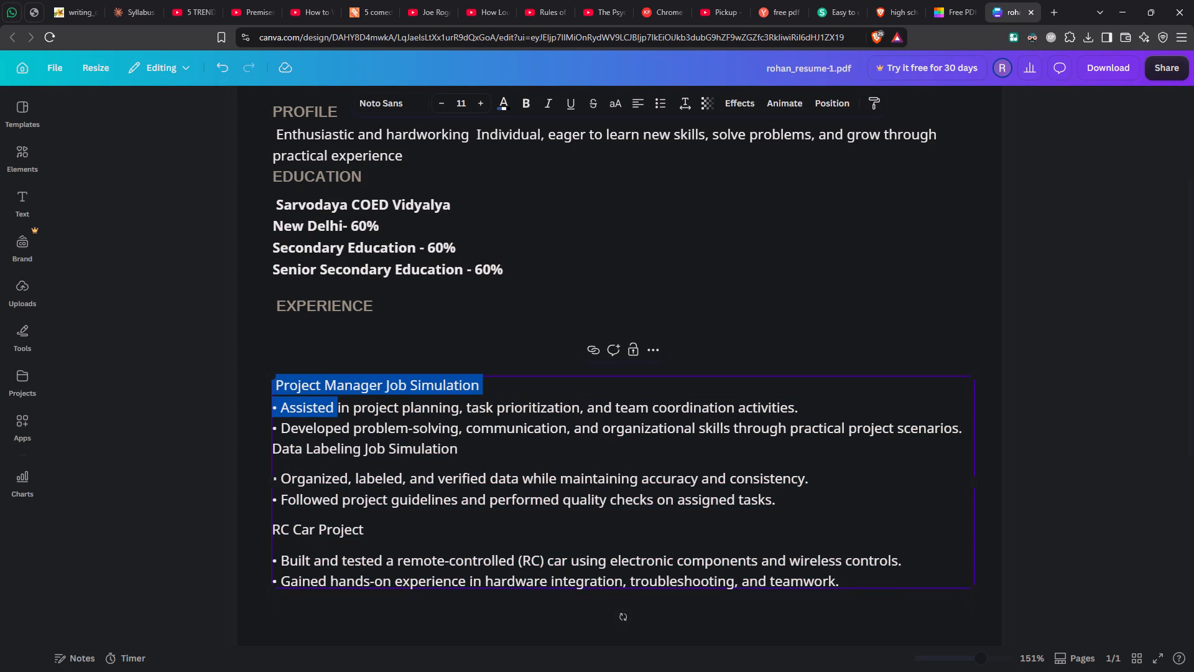
click(381, 349)
drag(392, 409, 404, 375)
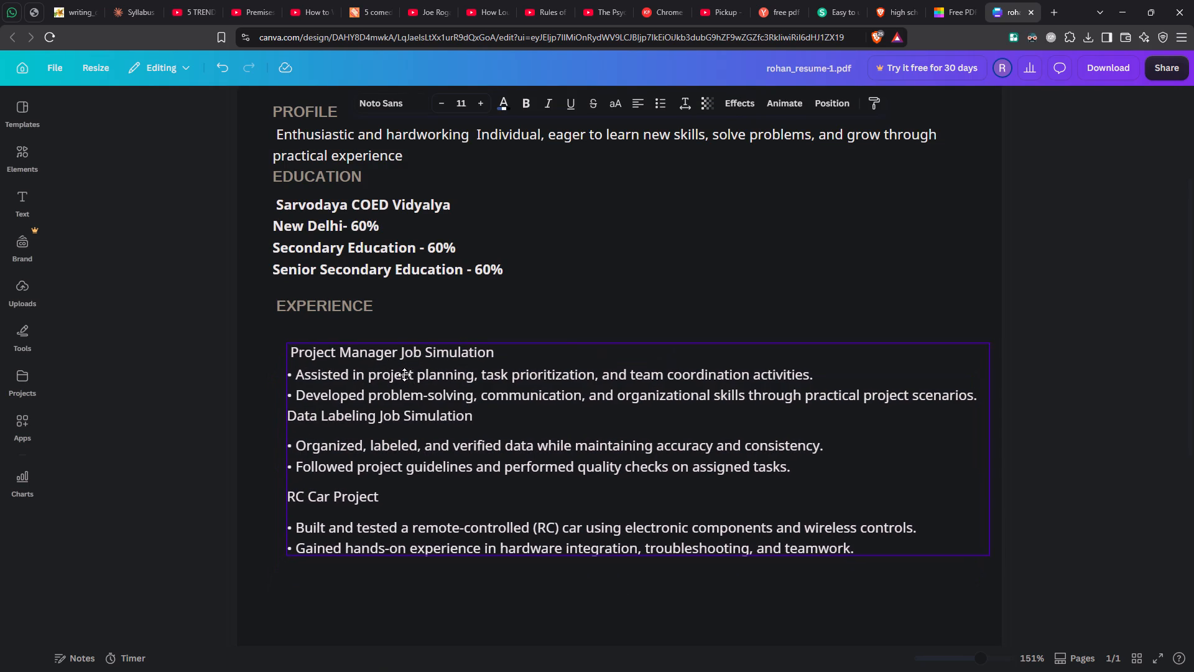
drag(404, 375, 398, 373)
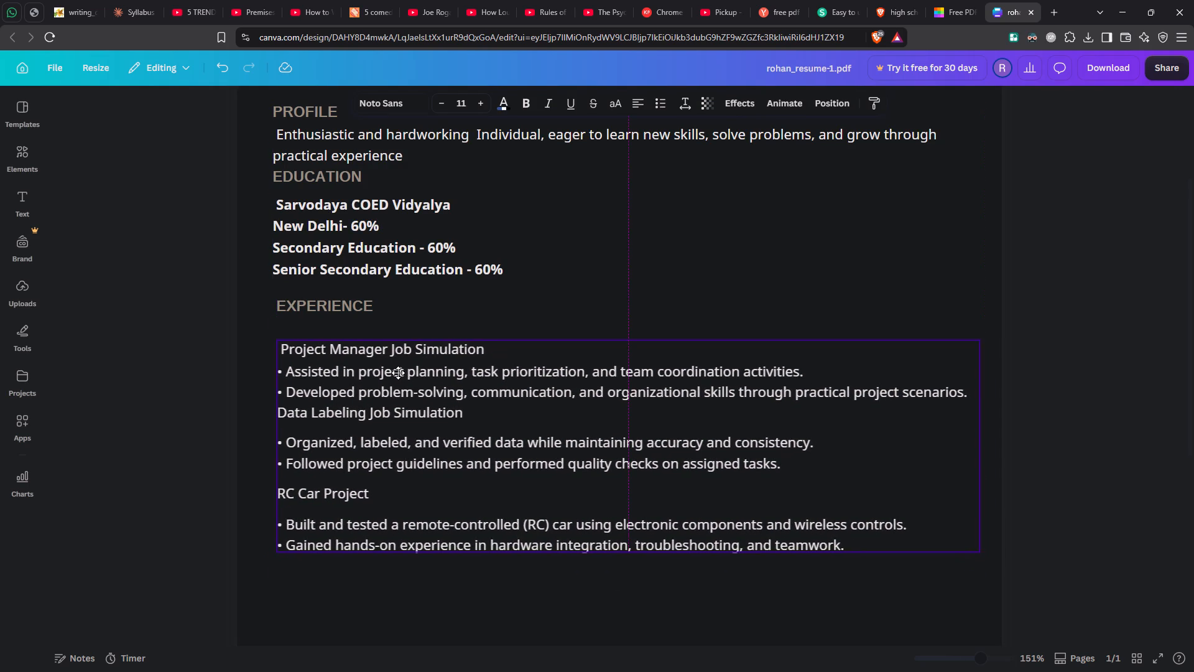
drag(398, 373, 395, 367)
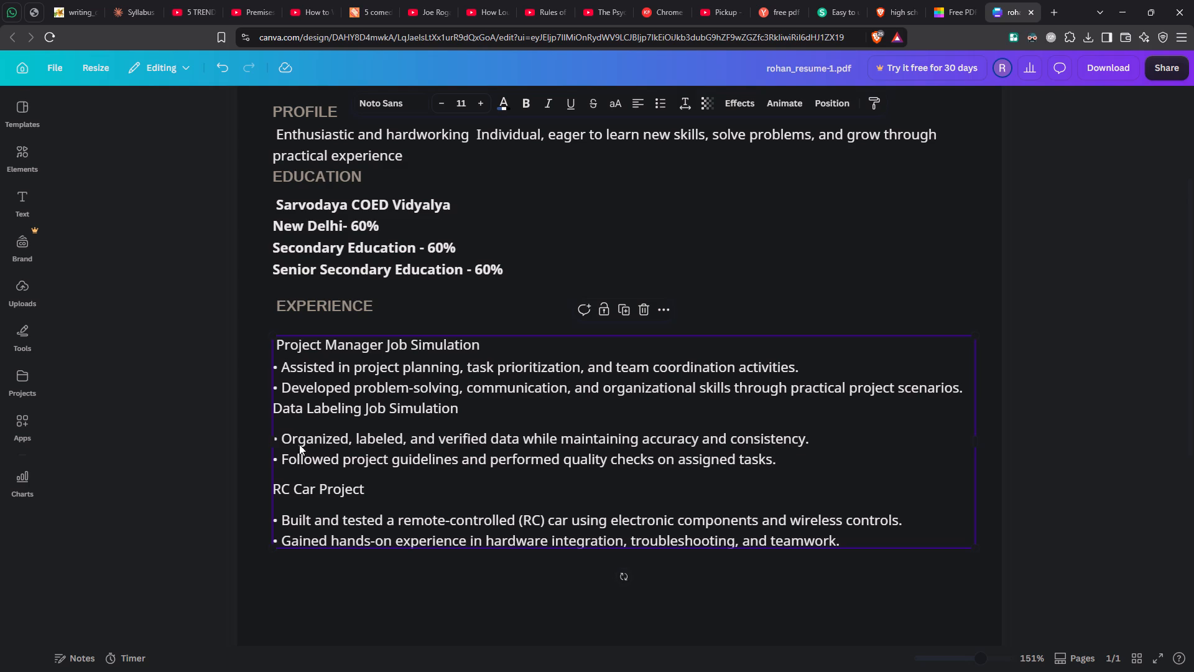
Delete the "RC Car Project" entry and its two bullet points from the experience text, and leave the text block.
double_click(275, 488)
double_click(275, 488)
click(275, 488)
drag(275, 488, 824, 541)
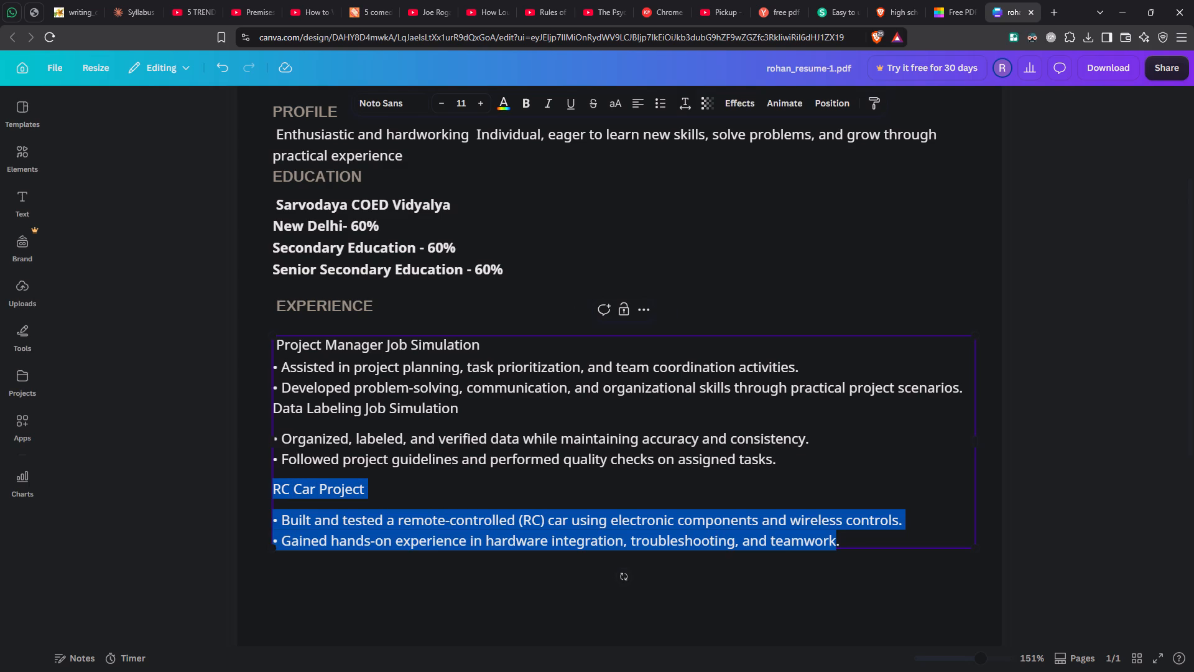
drag(824, 541, 827, 541)
key(BackSpace)
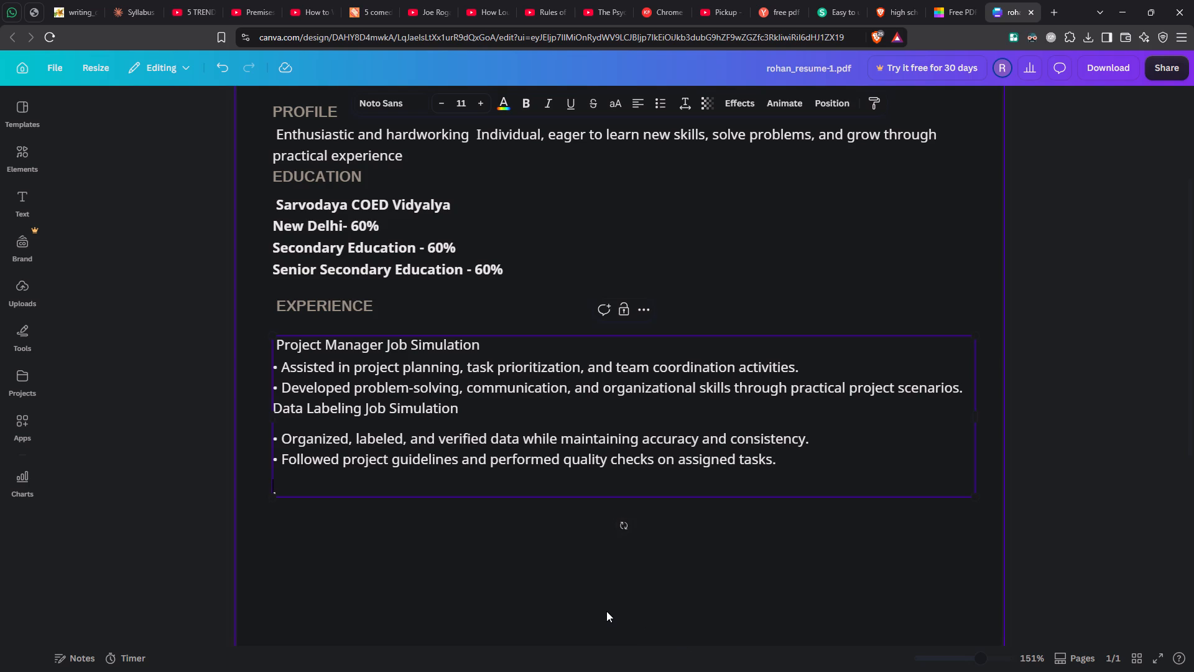
click(606, 611)
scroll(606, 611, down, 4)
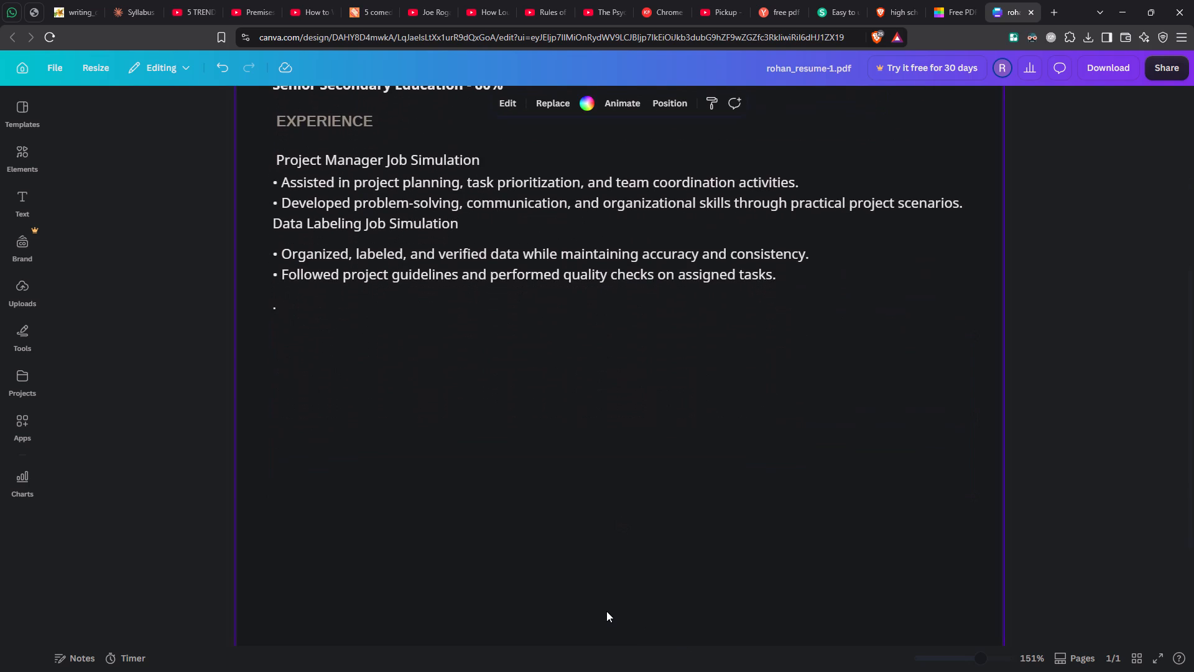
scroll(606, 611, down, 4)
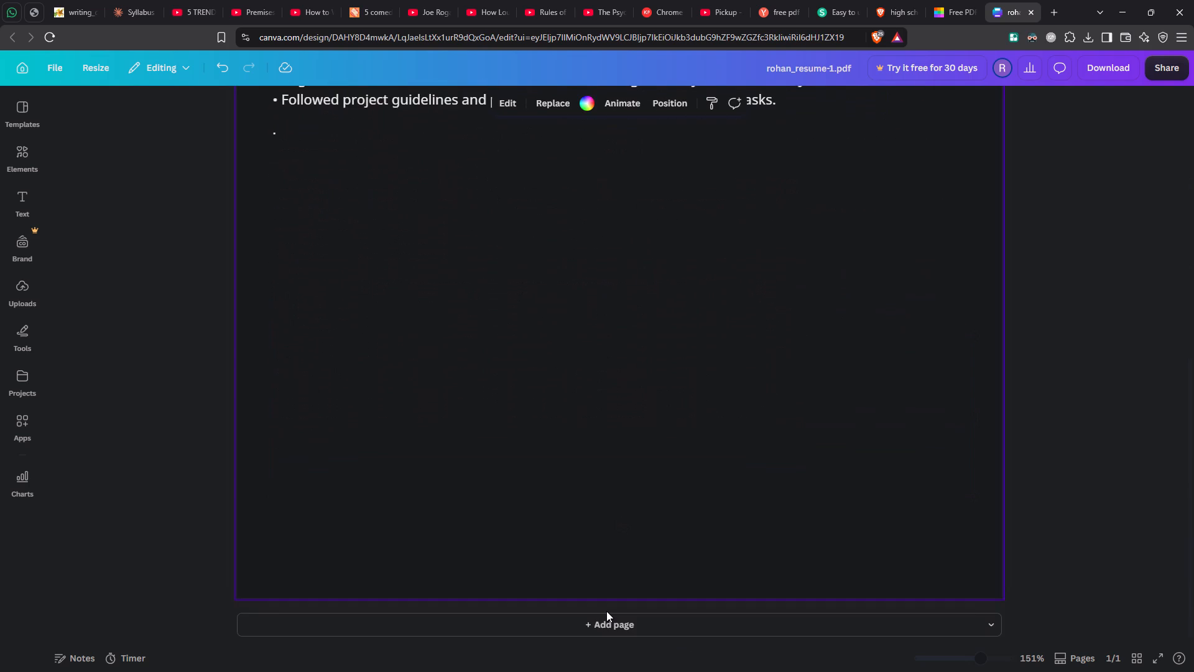
Undo the deletion of the "RC Car Project" entry and its two bullet points in the experience text.
scroll(606, 611, down, 1)
key(ctrl+z)
key(ctrl+z)
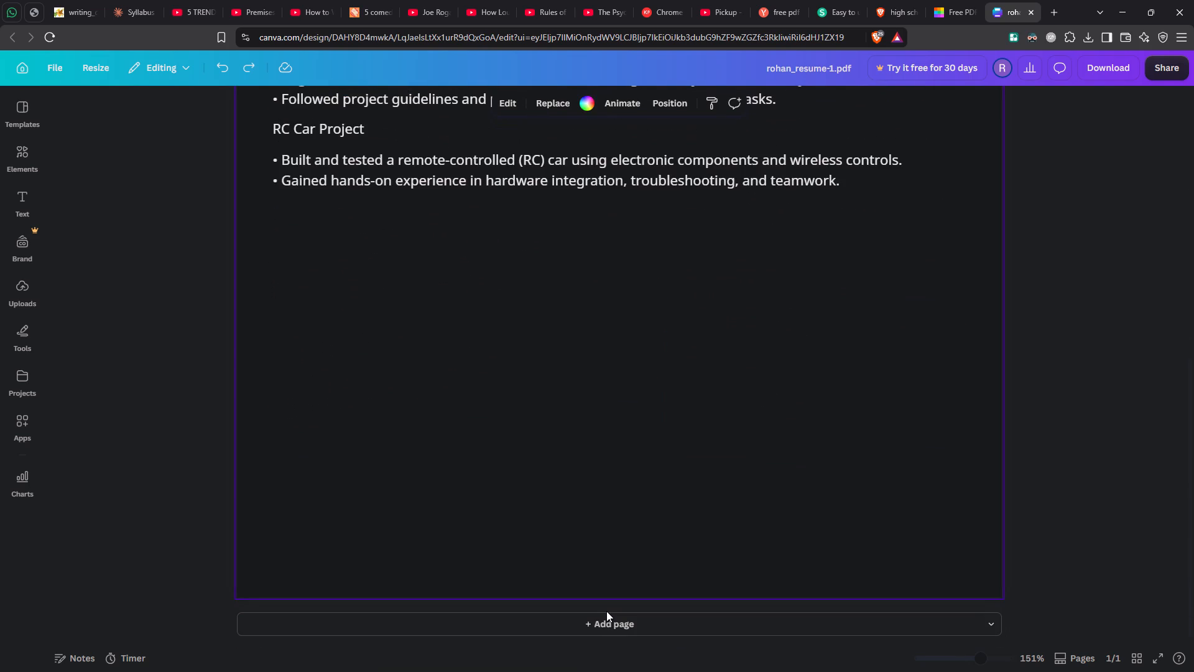
Undo the recent repositioning of the experience text block, school details and EXPERIENCE heading, back to their original lower layout.
key(ctrl+z)
key(ctrl+z)
key(ctrl+z)
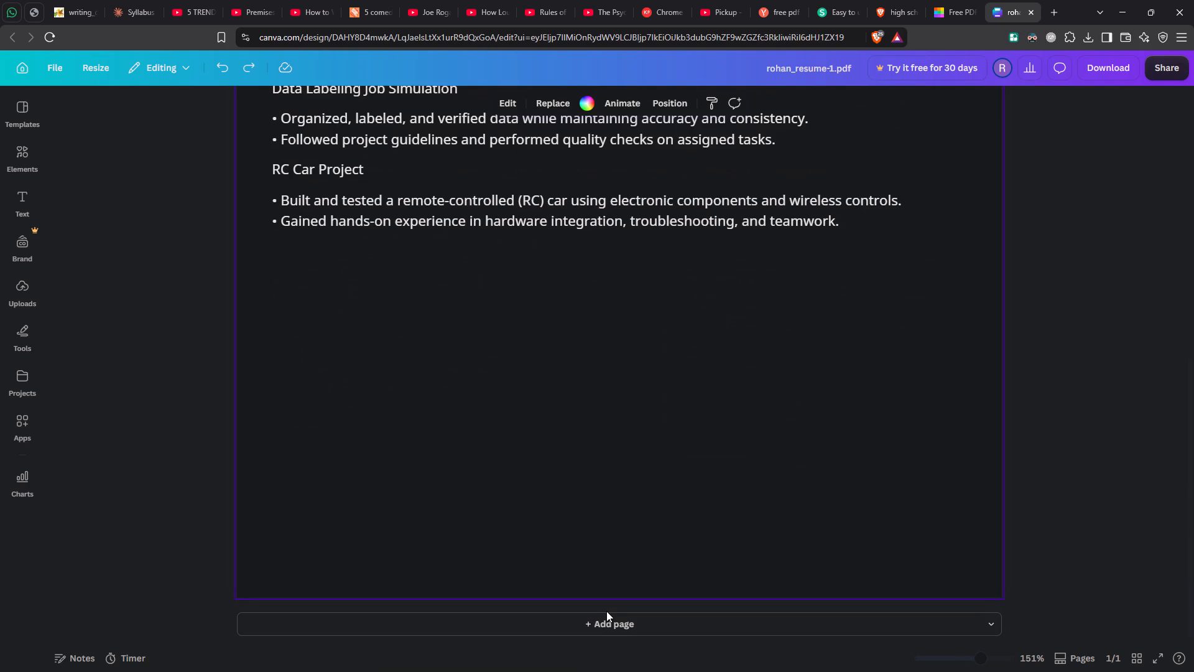
key(ctrl+z)
key(ctrl+z)
key(ctrl+z)
key(ctrl+z)
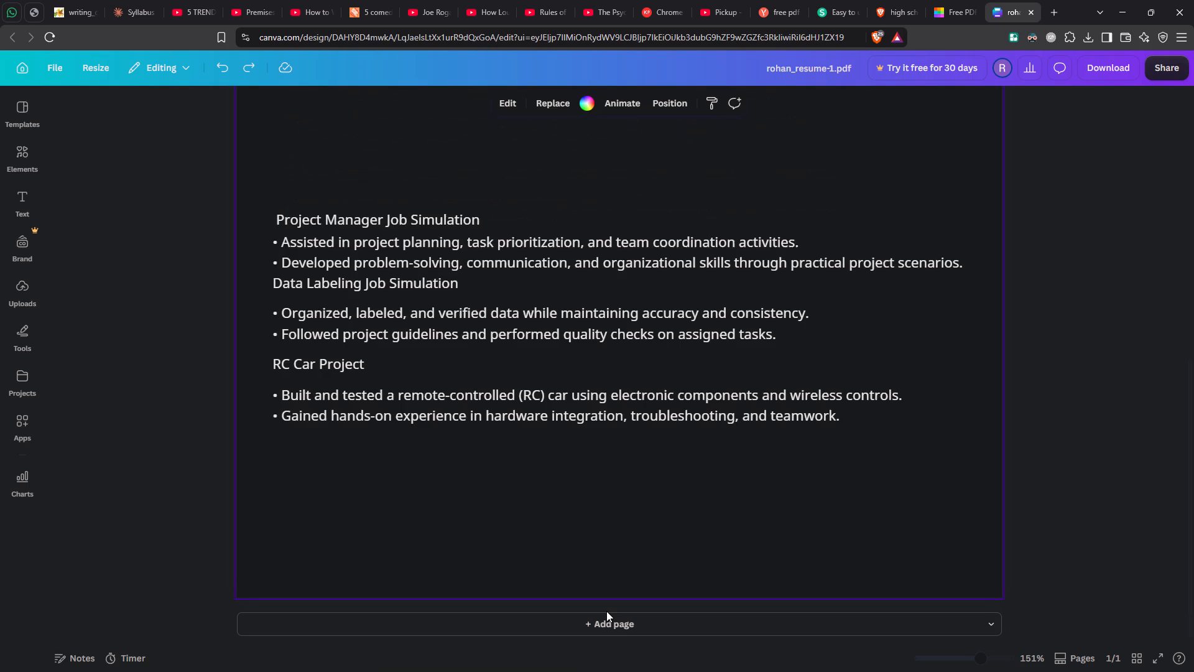
key(ctrl+z)
key(ctrl+z)
Undo further back to reverse the EDUCATION heading's move and the deletion of the three-item bullet list above the EXPERIENCE heading.
scroll(606, 611, up, 3)
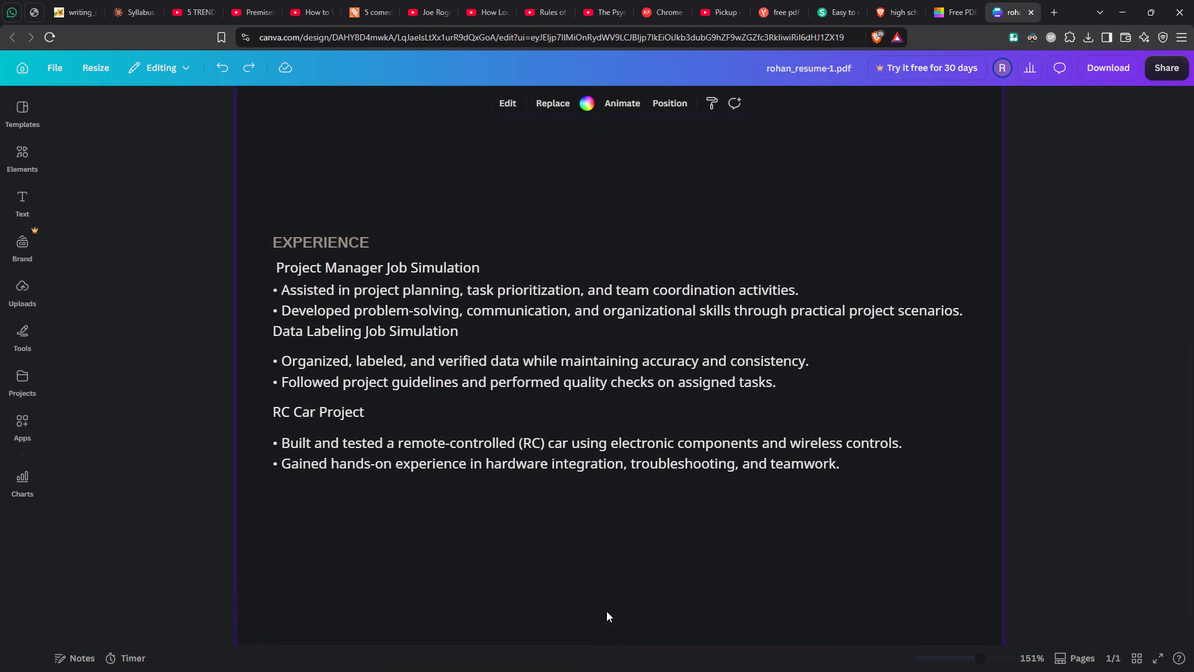
scroll(606, 611, up, 2)
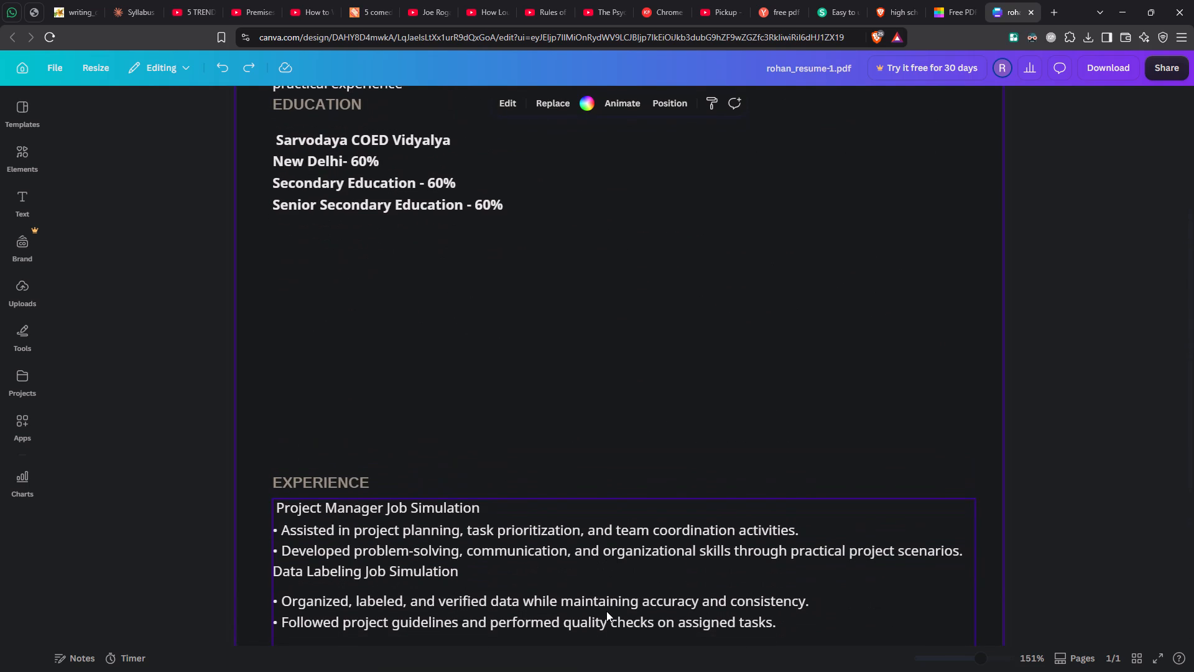
key(ctrl+z)
key(ctrl+z)
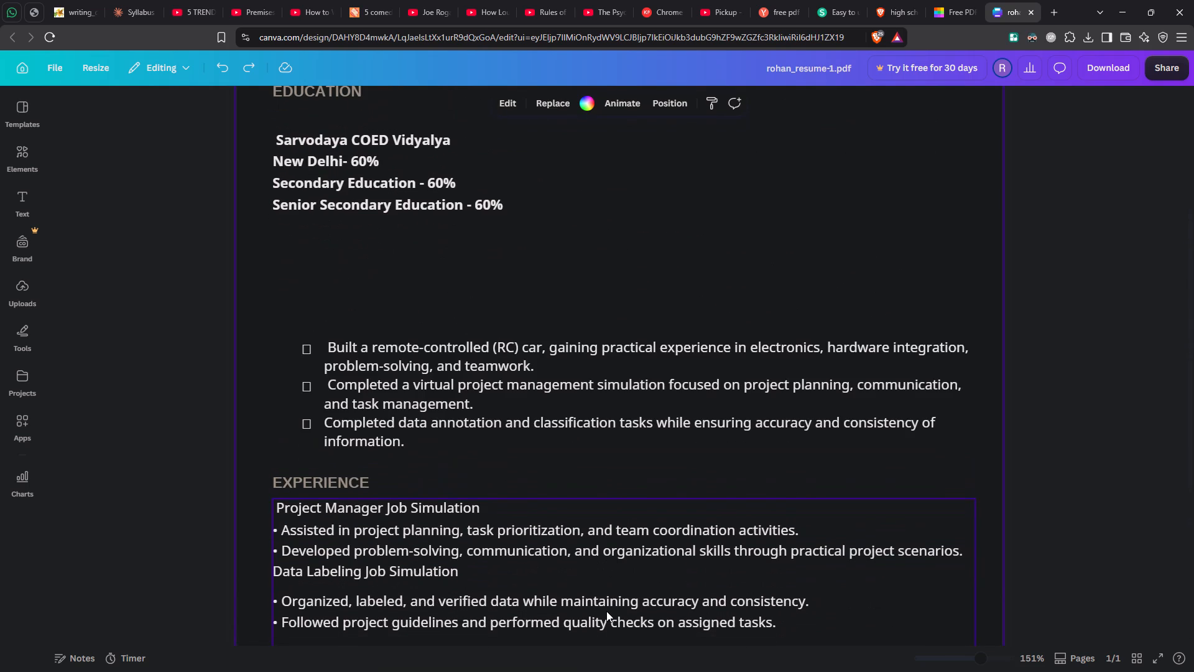
scroll(575, 425, up, 1)
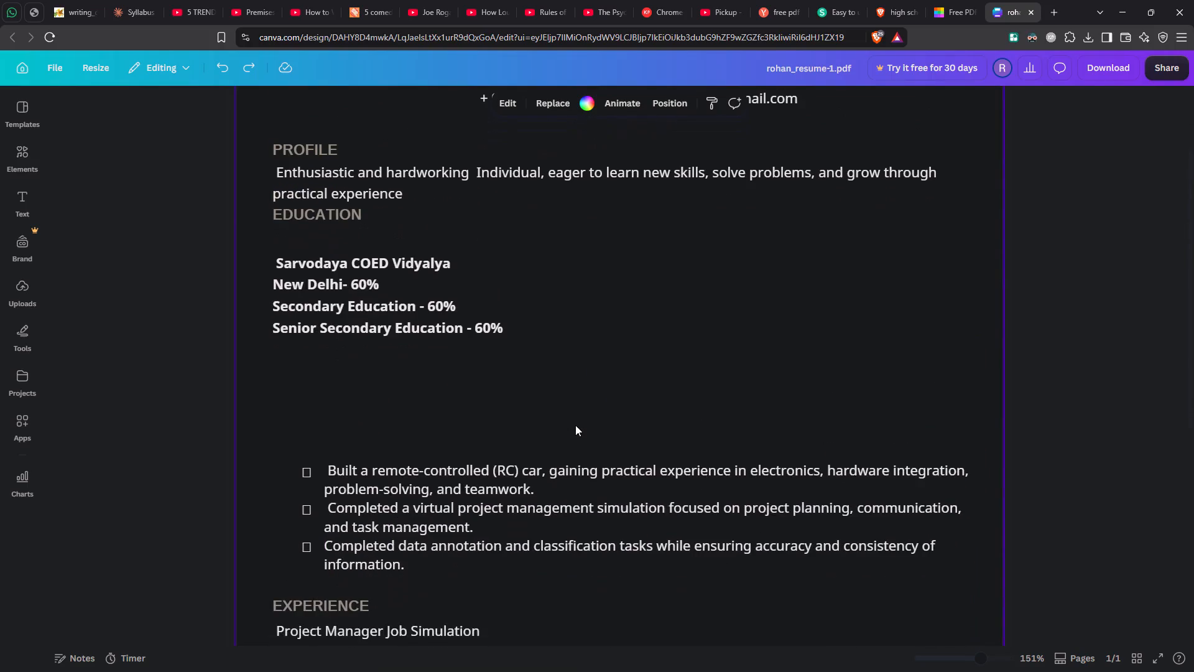
scroll(575, 425, up, 1)
scroll(575, 425, down, 3)
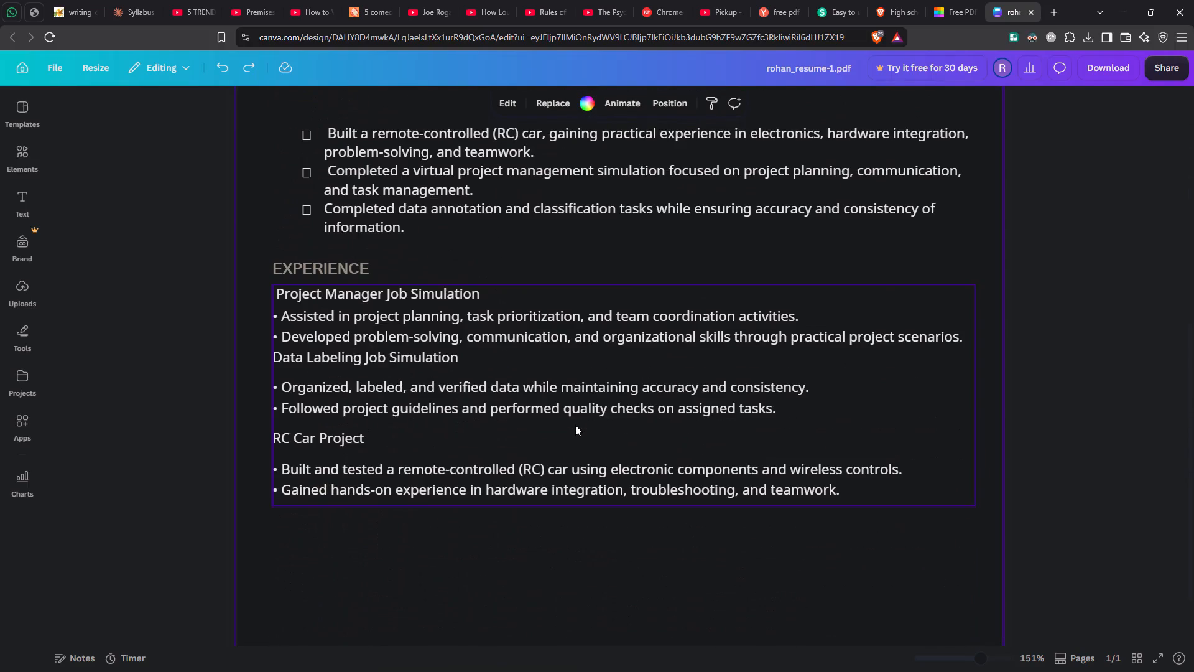
key(ctrl+z)
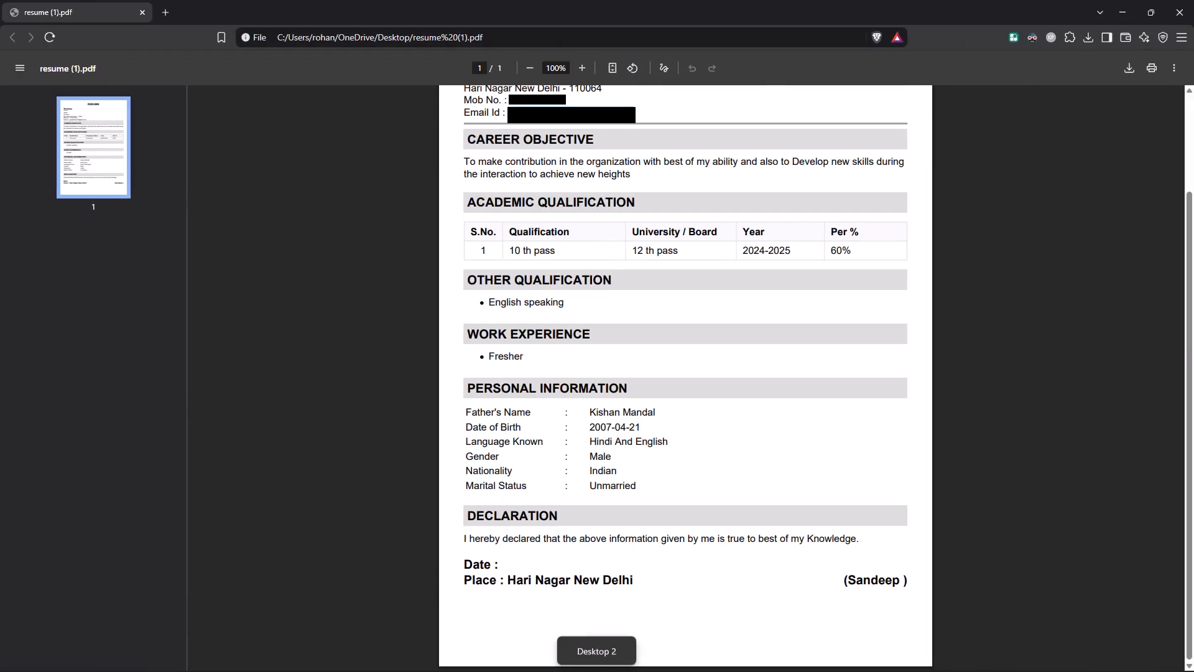
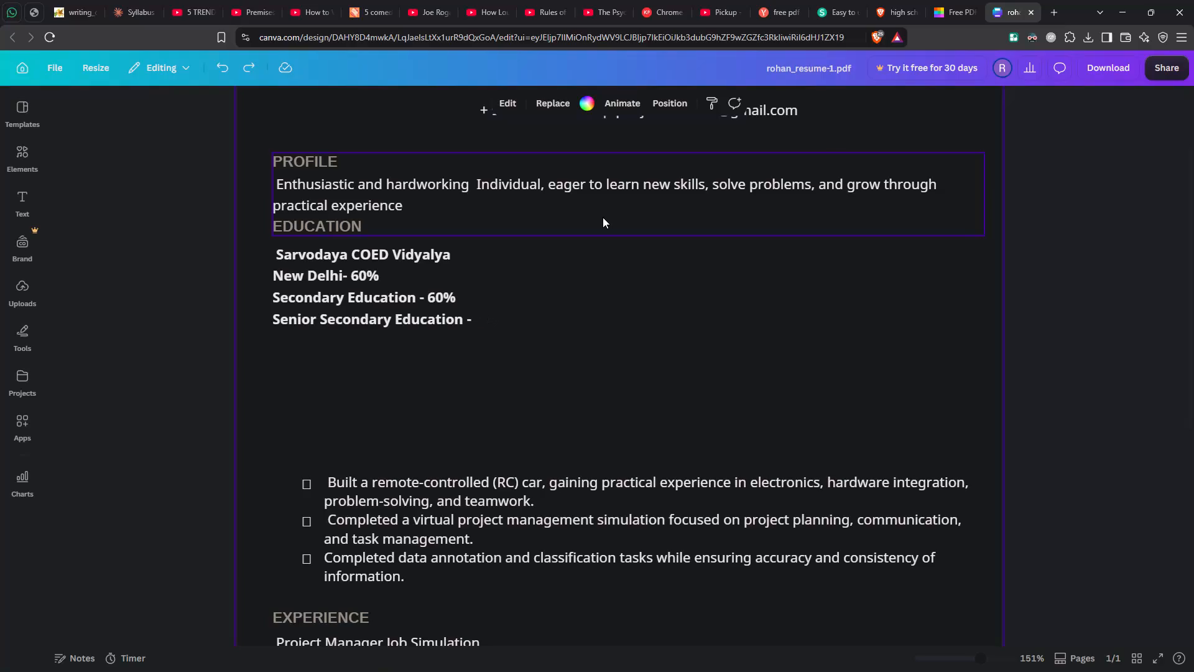
Undo the profile, education, skills and certifications edits, back to the original B.Tech student and Netaji Subhash University of Technology text.
key(ctrl+z)
key(ctrl+z)
key(ctrl+z)
key(ctrl+z)
key(ctrl+z)
key(ctrl+z)
key(ctrl+z)
key(ctrl+z)
key(ctrl+z)
key(ctrl+z)
key(ctrl+z)
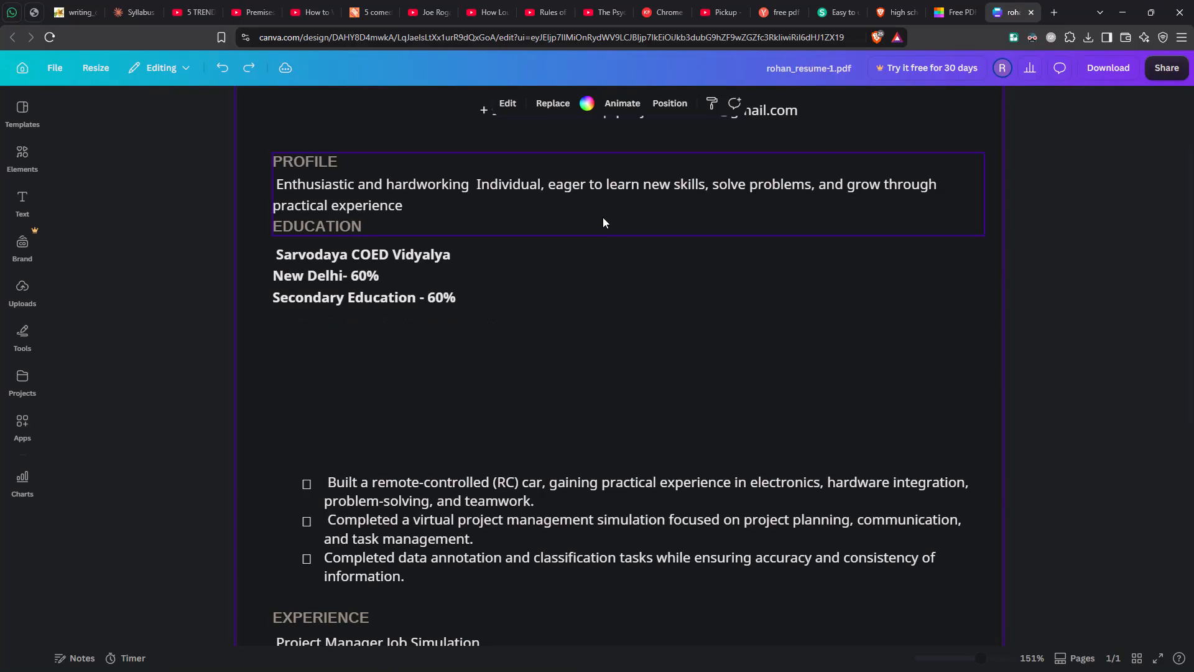
key(ctrl+z)
key(ctrl+z)
key(ctrl+z)
key(ctrl+z)
key(ctrl+z)
key(ctrl+z)
key(ctrl+z)
key(ctrl+z)
key(ctrl+z)
key(ctrl+z)
key(ctrl+z)
key(ctrl+z)
key(ctrl+z)
key(ctrl+z)
key(ctrl+z)
key(ctrl+z)
key(ctrl+z)
key(ctrl+z)
key(ctrl+z)
key(ctrl+z)
key(ctrl+z)
key(ctrl+z)
key(ctrl+z)
key(ctrl+z)
key(ctrl+z)
key(ctrl+z)
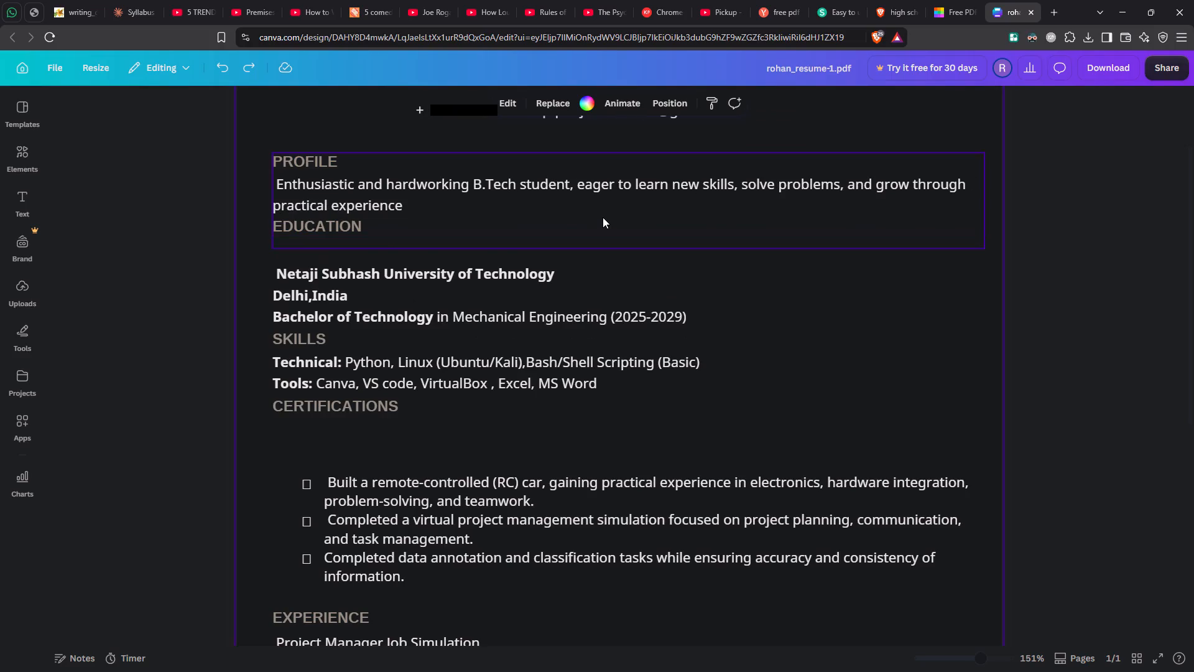
Redo the undone edits until the profile reads "hardworking Individual" and the university and skills block sits closer beneath the EDUCATION heading.
key(ctrl+shift+z)
key(ctrl+shift+z)
key(ctrl+shift+z)
key(ctrl+shift+z)
key(ctrl+shift+z)
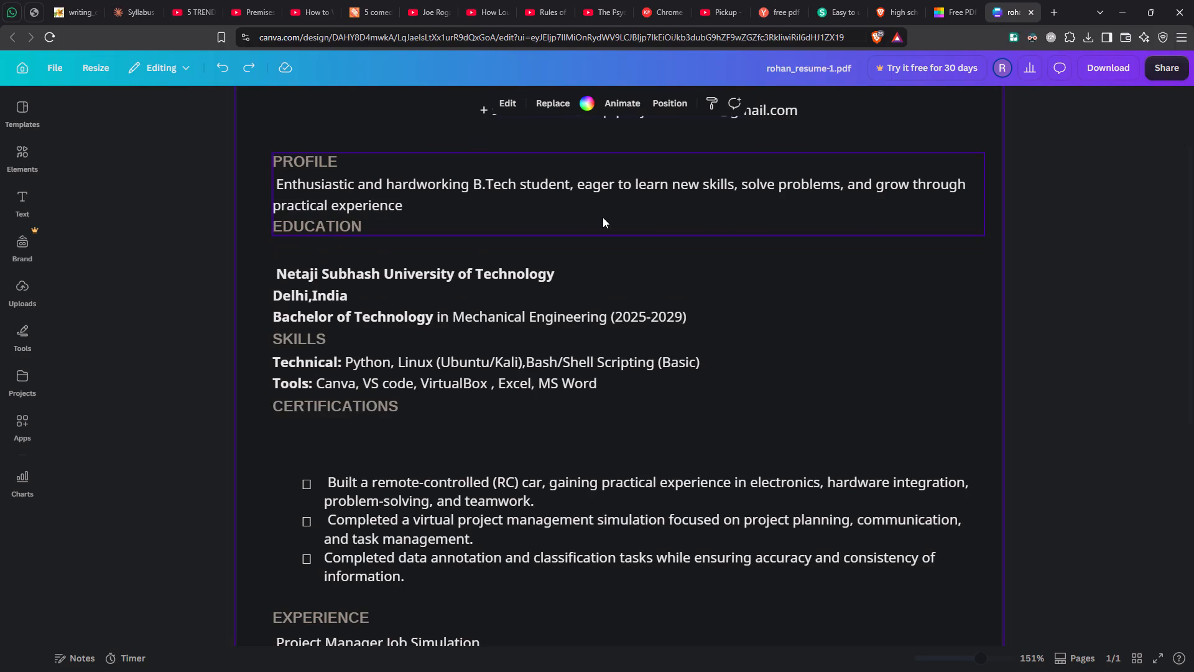
key(ctrl+shift+z)
key(ctrl+shift+z)
key(ctrl+shift+z)
key(ctrl+shift+z)
key(ctrl+shift+z)
key(ctrl+shift+z)
key(ctrl+shift+z)
key(ctrl+shift+z)
key(ctrl+shift+z)
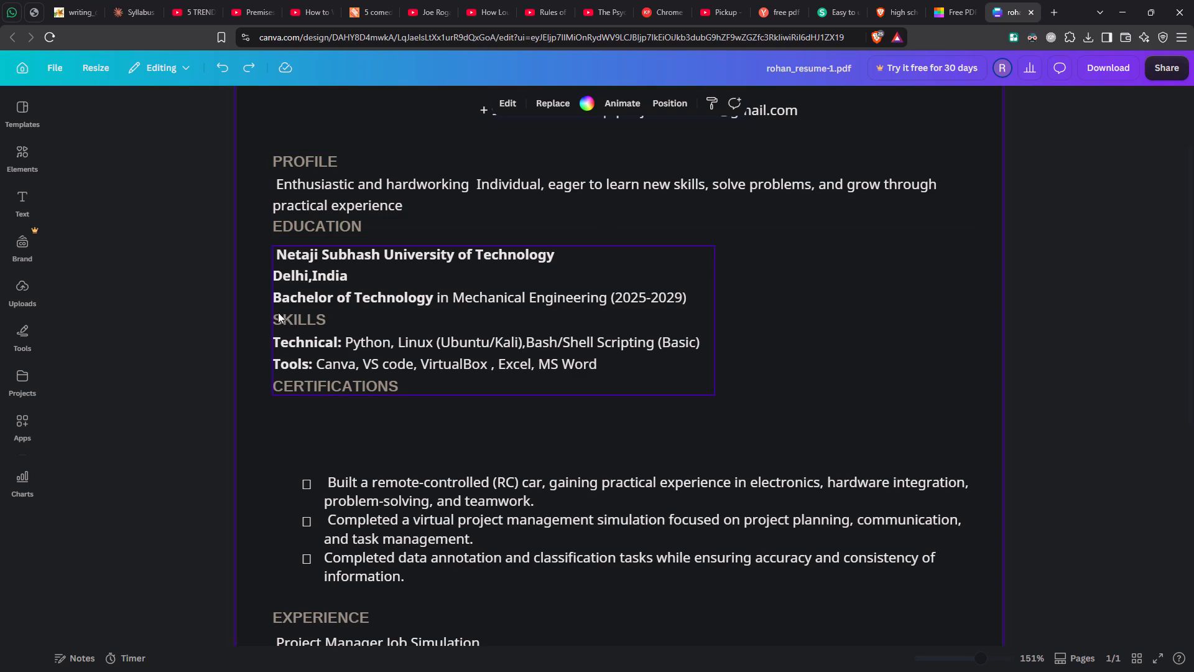
Shift the profile block and the university and skills block slightly down the page, keeping both aligned to the text's left margin.
drag(355, 319, 358, 353)
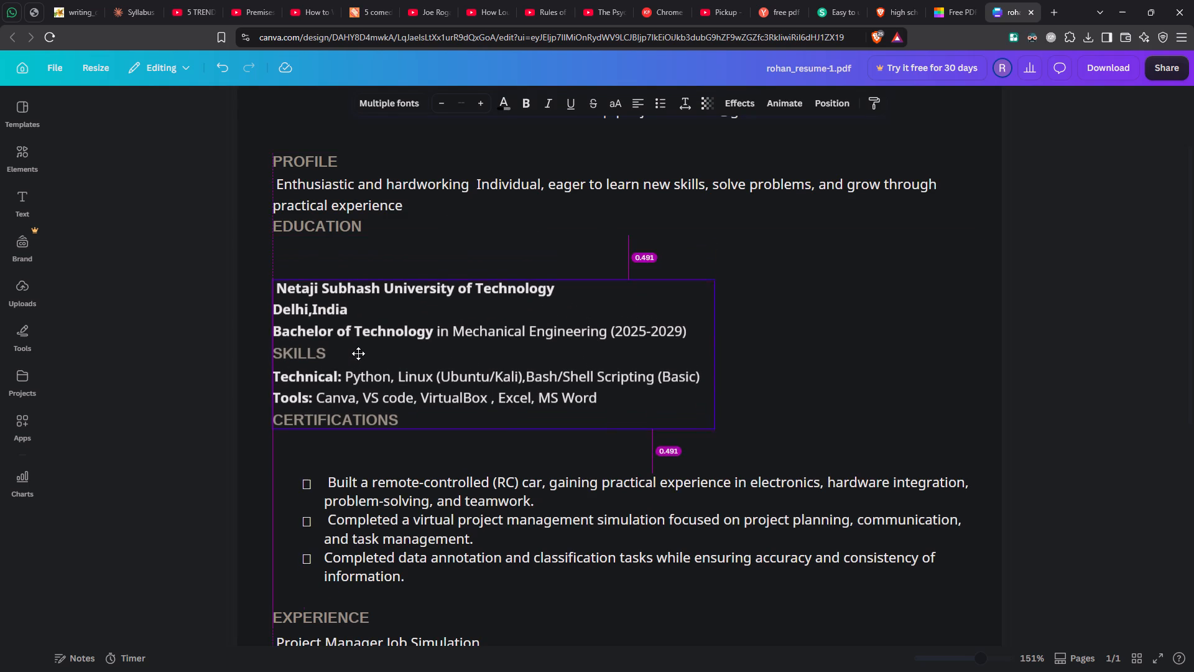
drag(358, 353, 358, 342)
drag(411, 203, 415, 213)
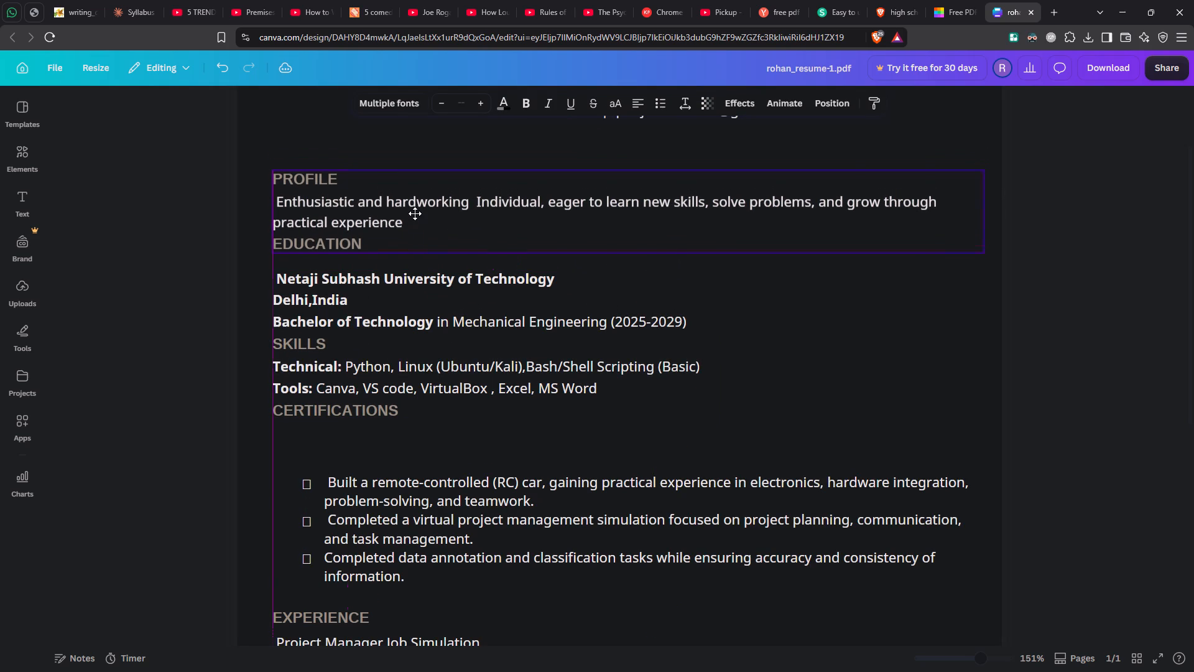
drag(415, 213, 414, 218)
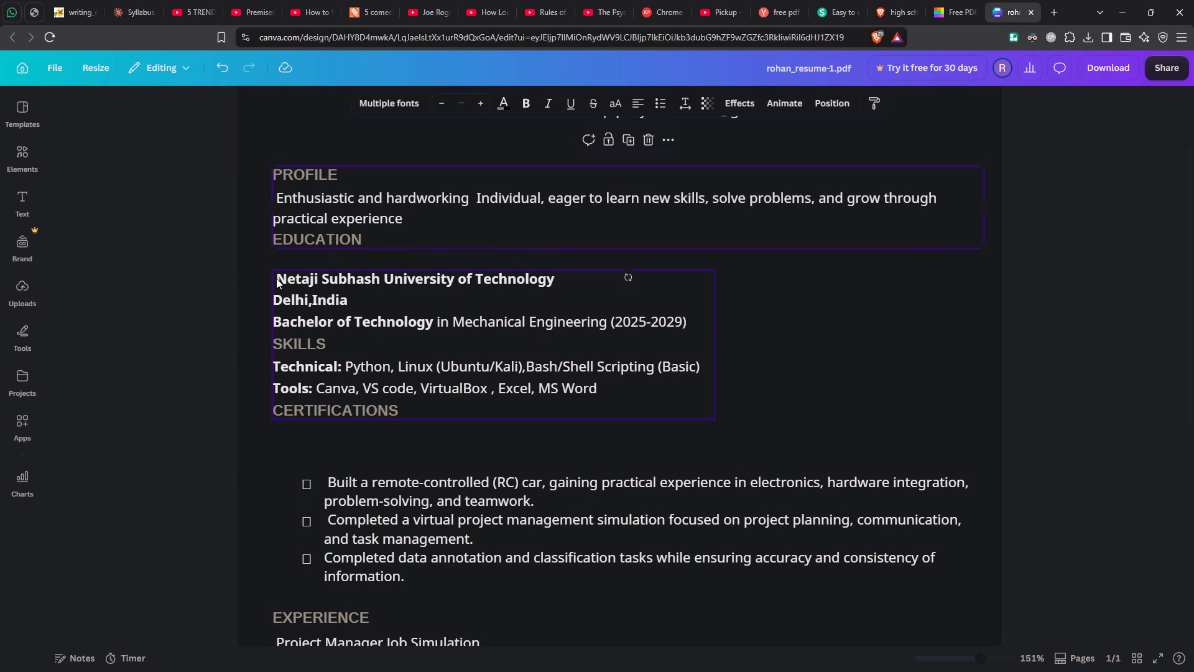
drag(276, 278, 316, 310)
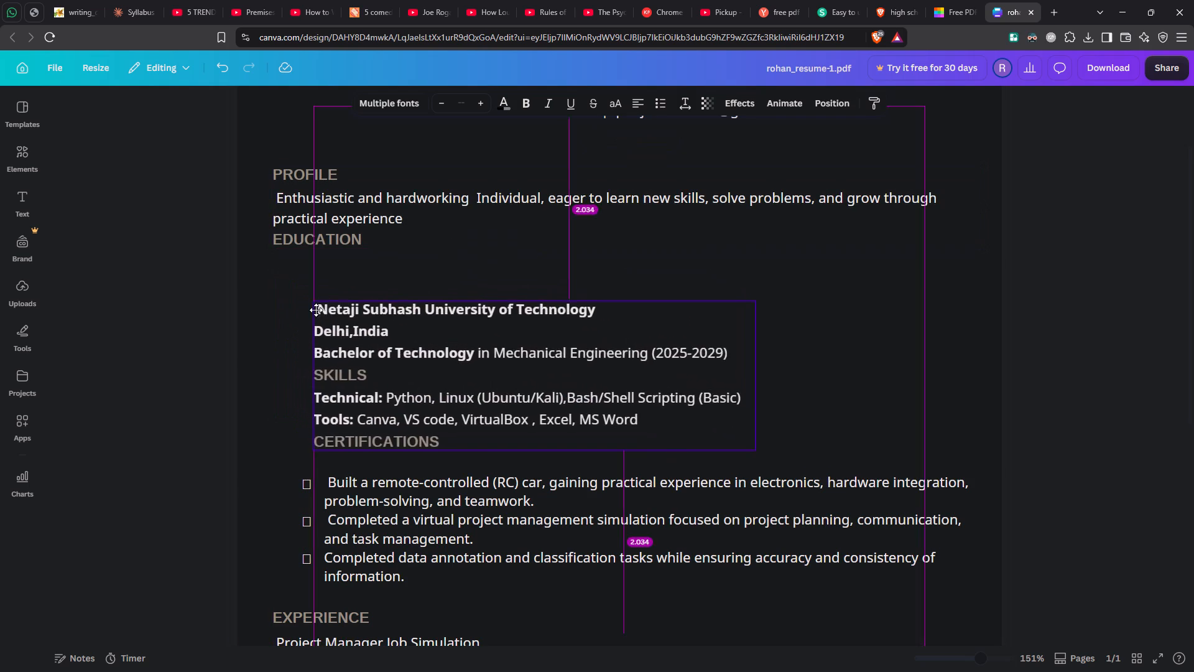
drag(316, 310, 273, 284)
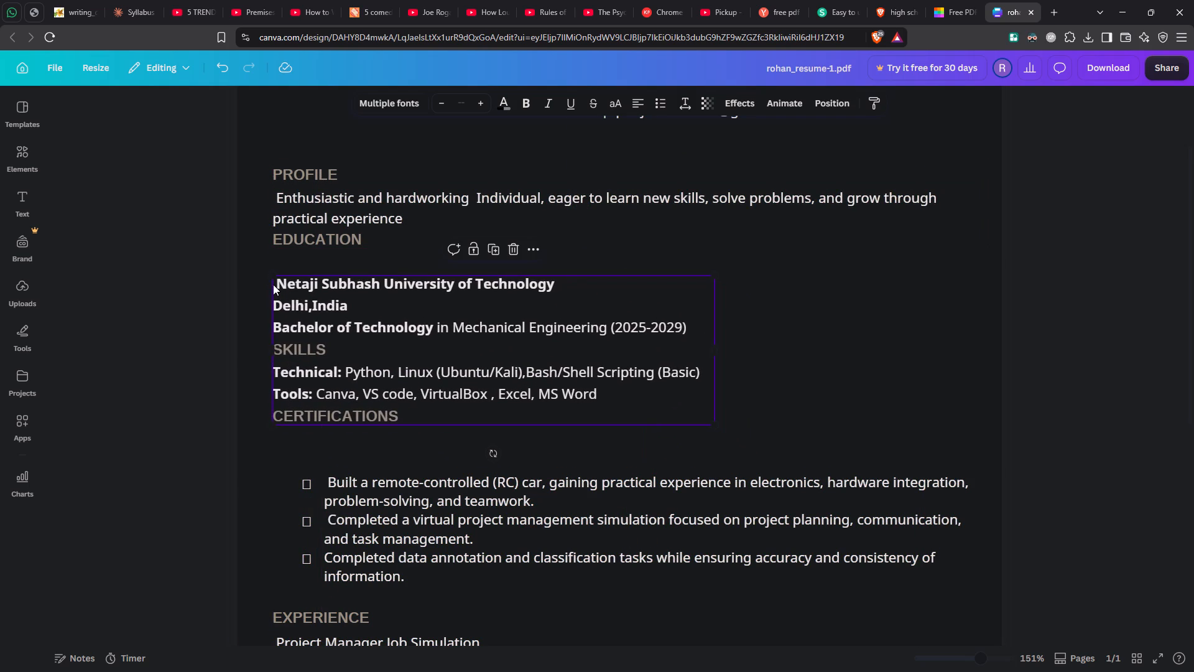
Replace the university name, location and degree lines under EDUCATION with "Sarvodaya COED Vidyalya New Delhi".
click(279, 283)
click(279, 283)
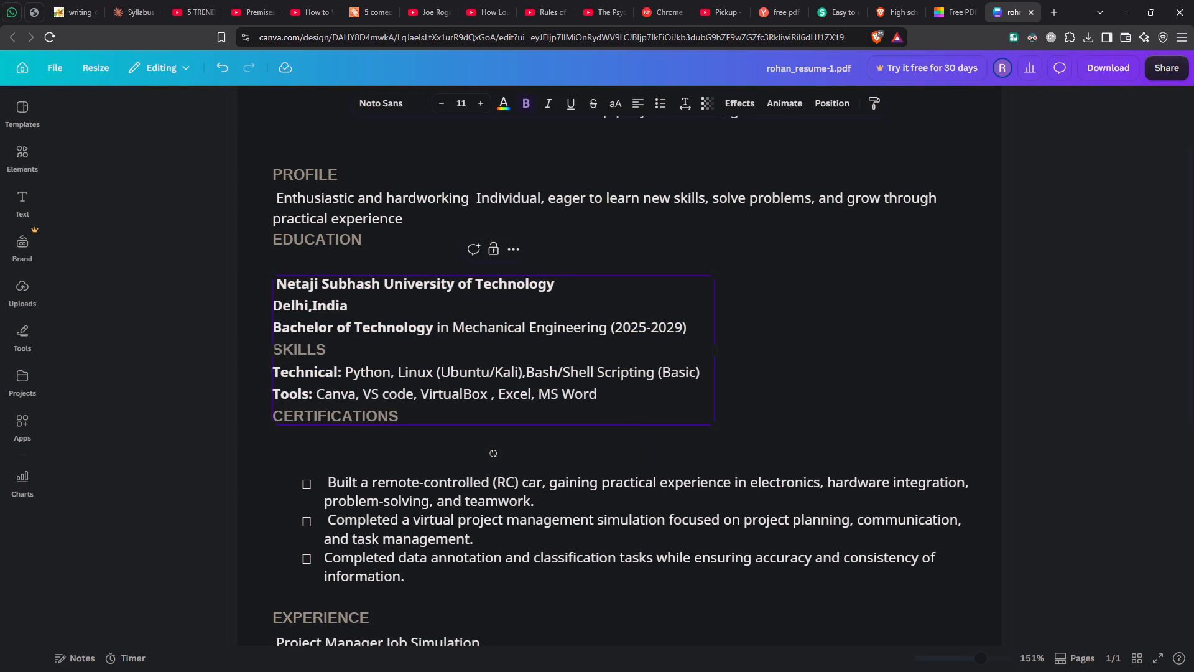
drag(687, 332, 264, 284)
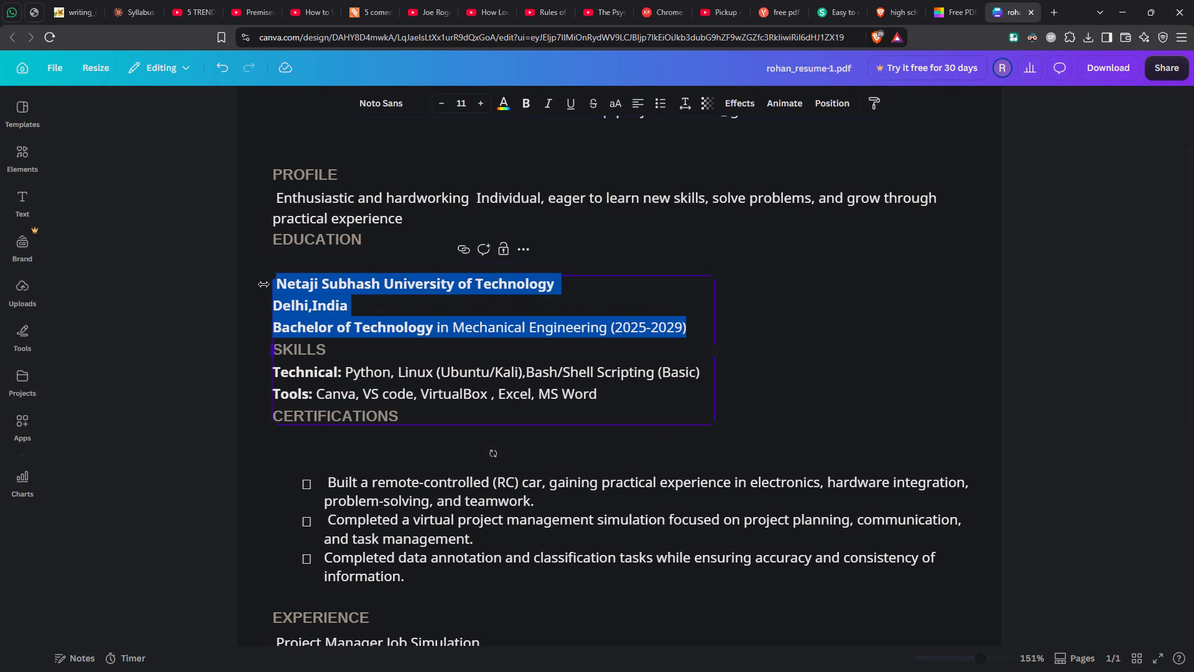
key(space)
text(Sarvo)
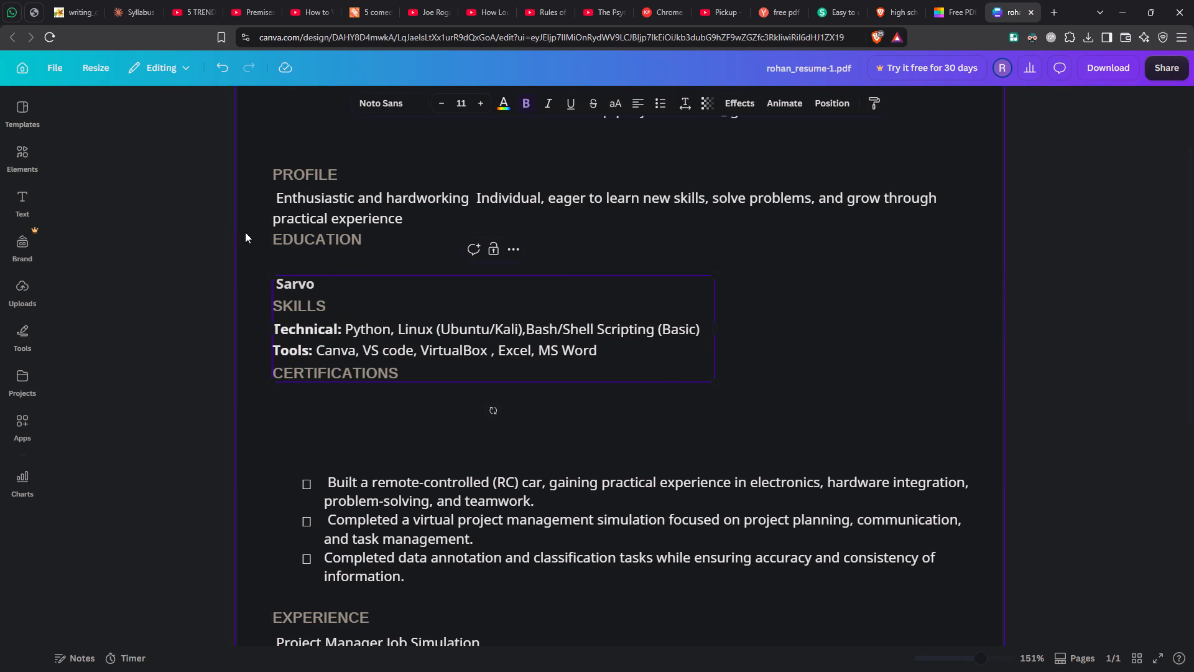
text(dya)
key(BackSpace)
key(BackSpace)
text(aya)
key(space)
text(COED)
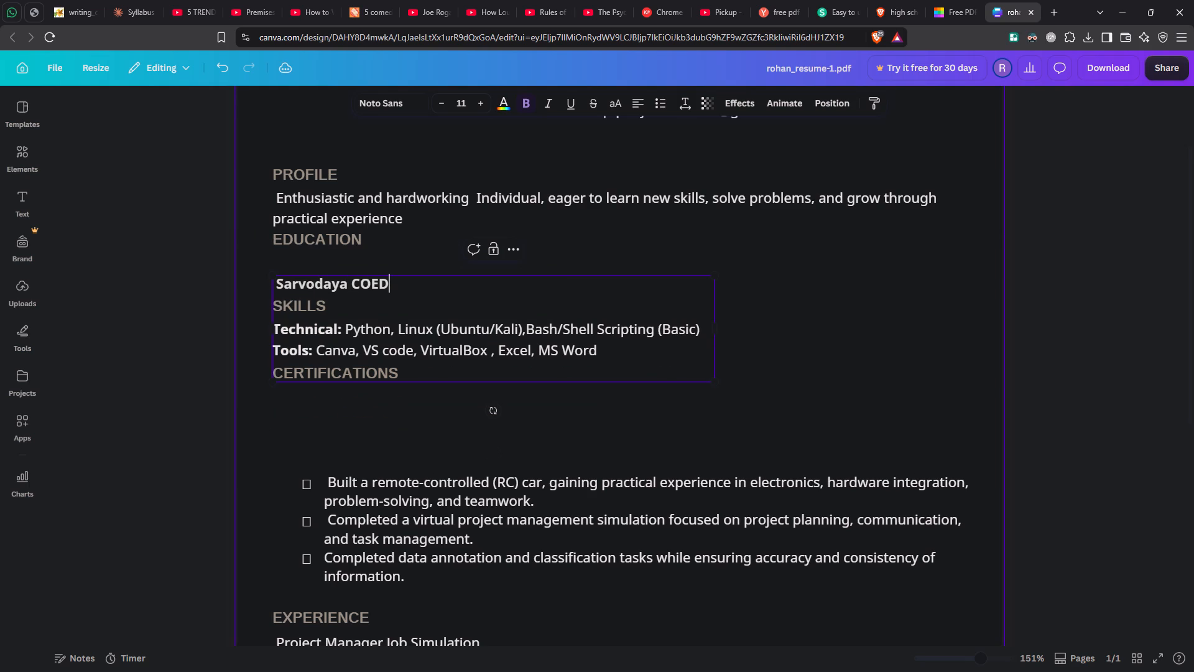
key(space)
text(Vi)
key(d)
key(y)
text(ala)
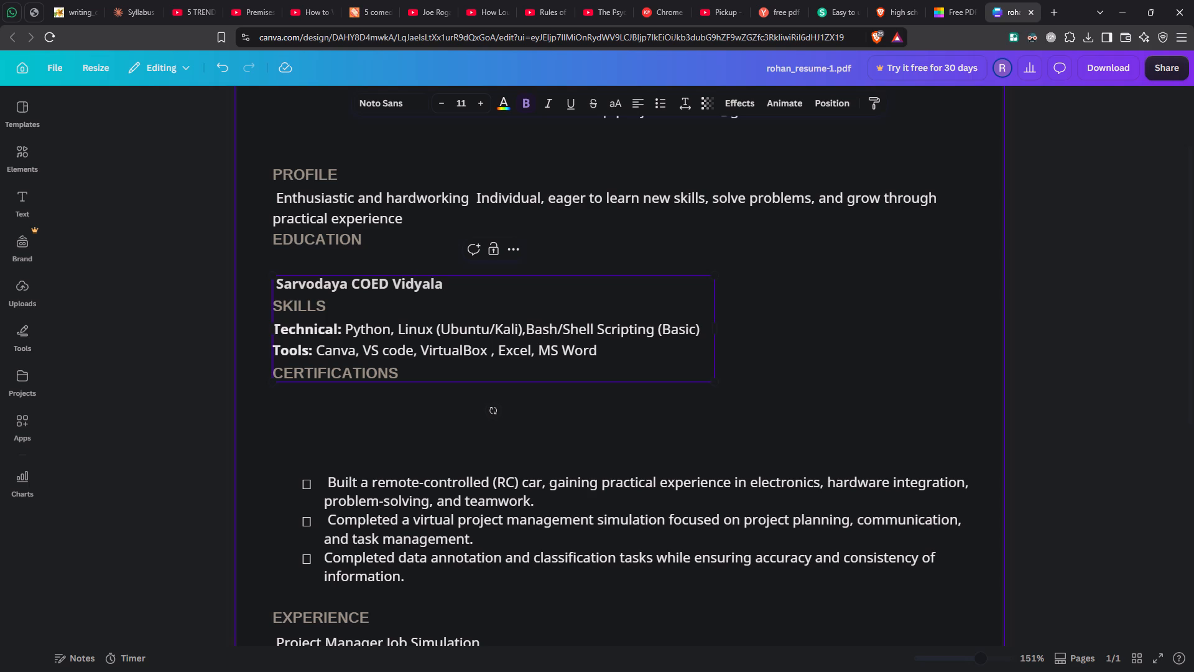
key(BackSpace)
text(ya)
key(space)
key(shift+n)
text(ew Dle)
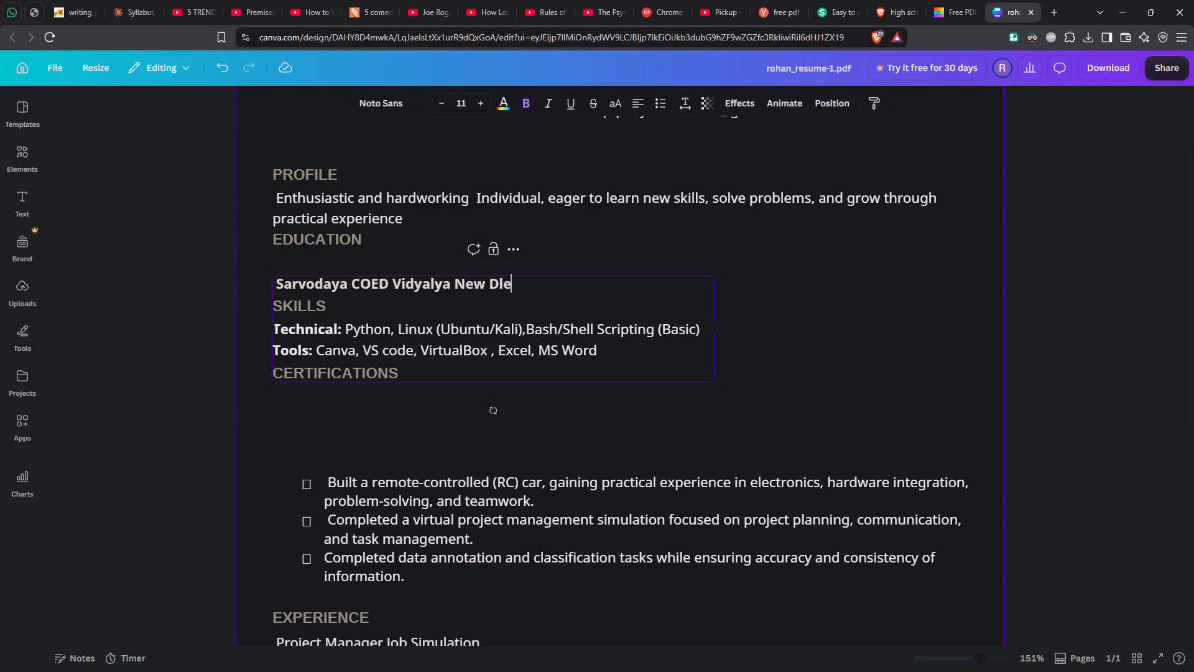
key(BackSpace)
key(e)
key(BackSpace)
key(BackSpace)
text(elhi)
Add the line "Secondary Education" in bold beneath the school name.
key(Return)
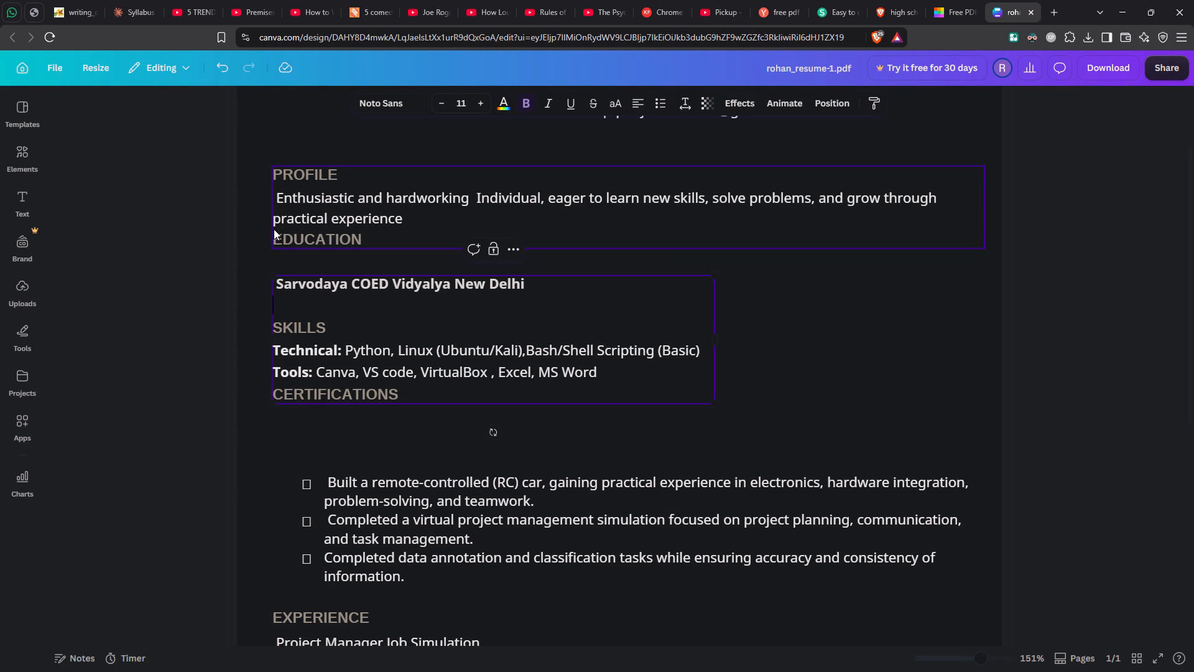
key(s)
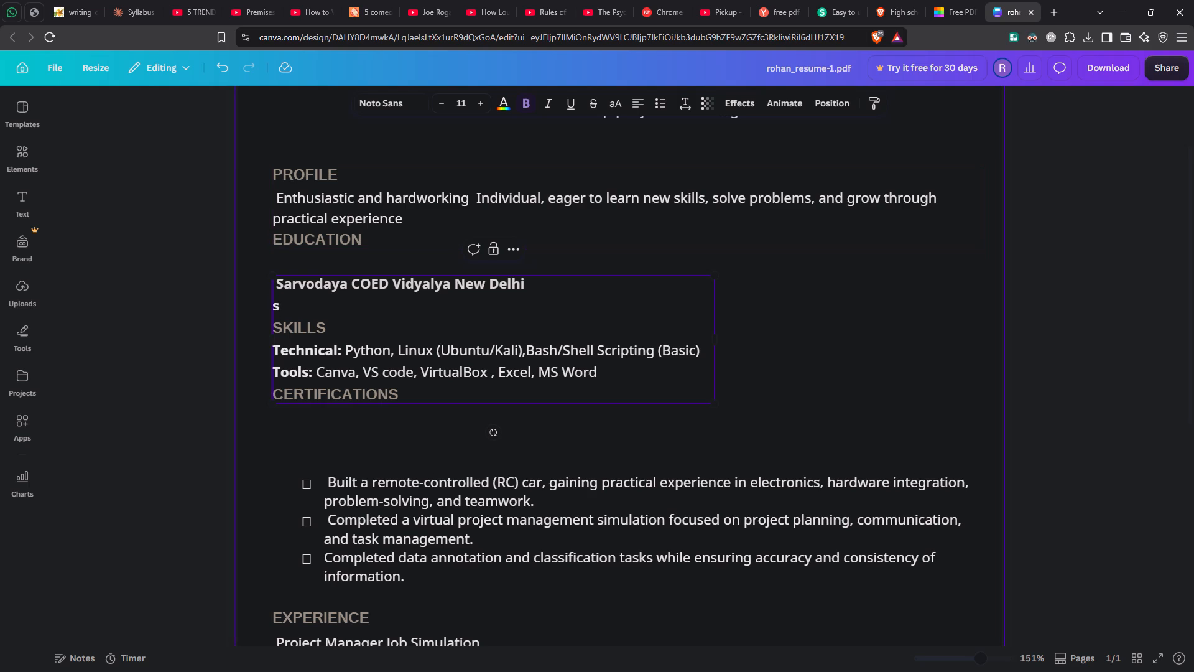
key(BackSpace)
text(sec)
key(BackSpace)
key(BackSpace)
key(BackSpace)
text(Secondary edu)
text(cation)
key(space)
key(BackSpace)
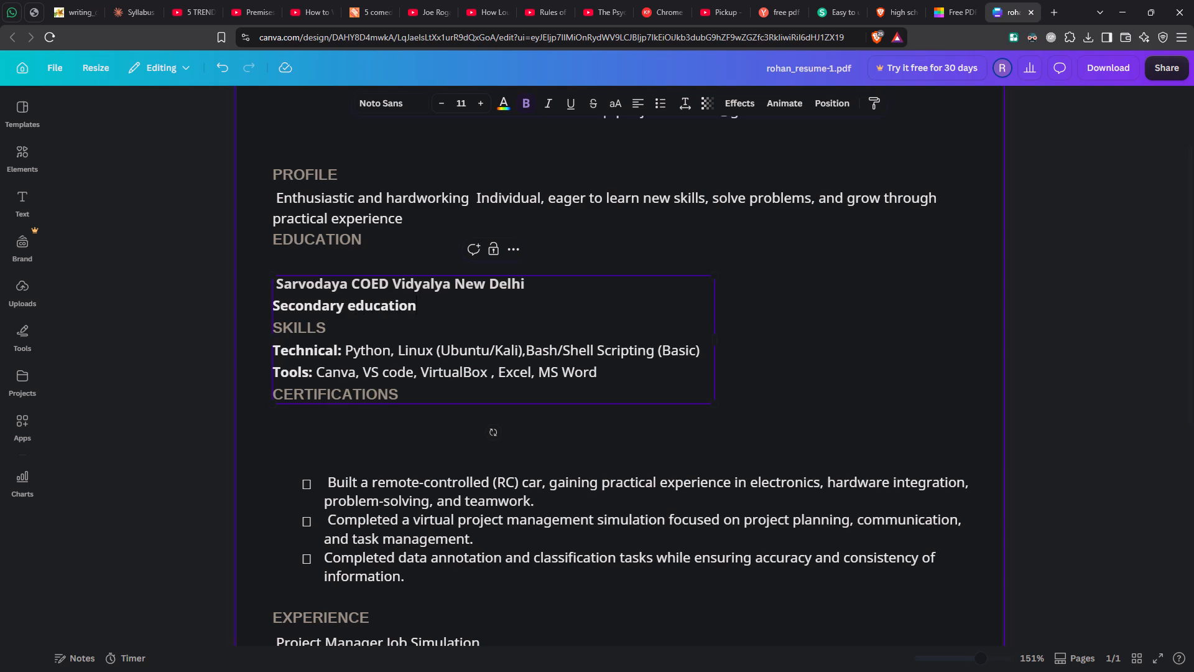
key(BackSpace)
key(BackSpace)
key(BackSpace)
key(BackSpace)
key(BackSpace)
key(BackSpace)
key(BackSpace)
key(BackSpace)
key(BackSpace)
text(Edut)
key(i)
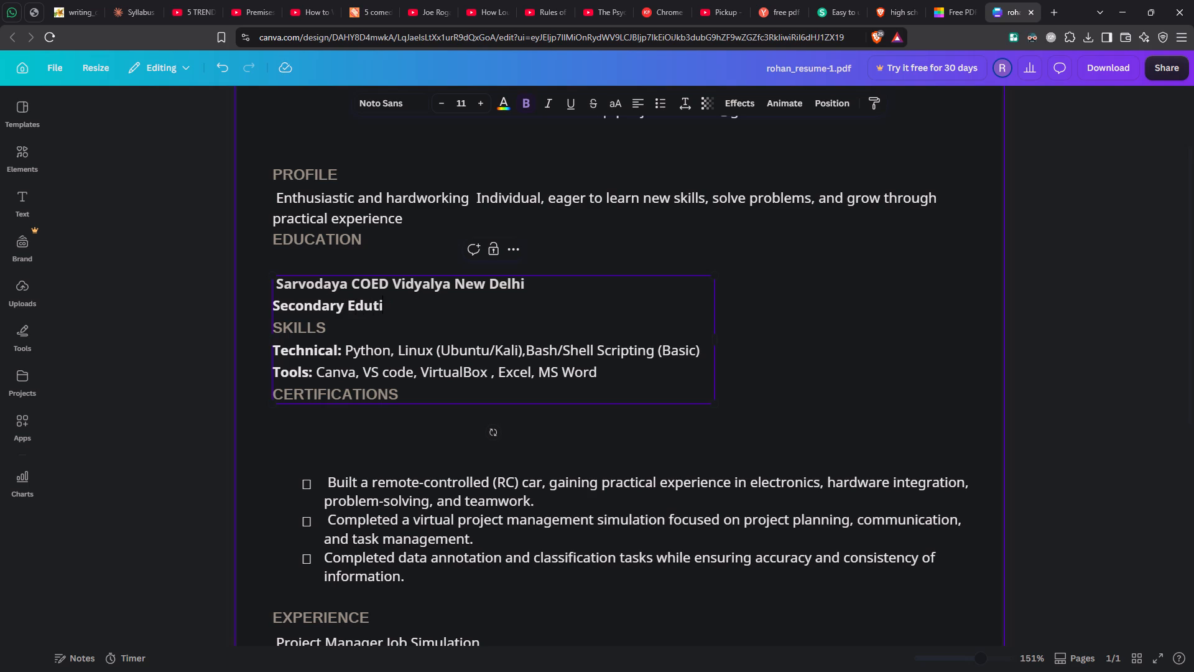
key(BackSpace)
key(BackSpace)
text(cation)
Copy the "Secondary Education" line's text and append "- 60%" to the line in regular weight.
triple_click(297, 306)
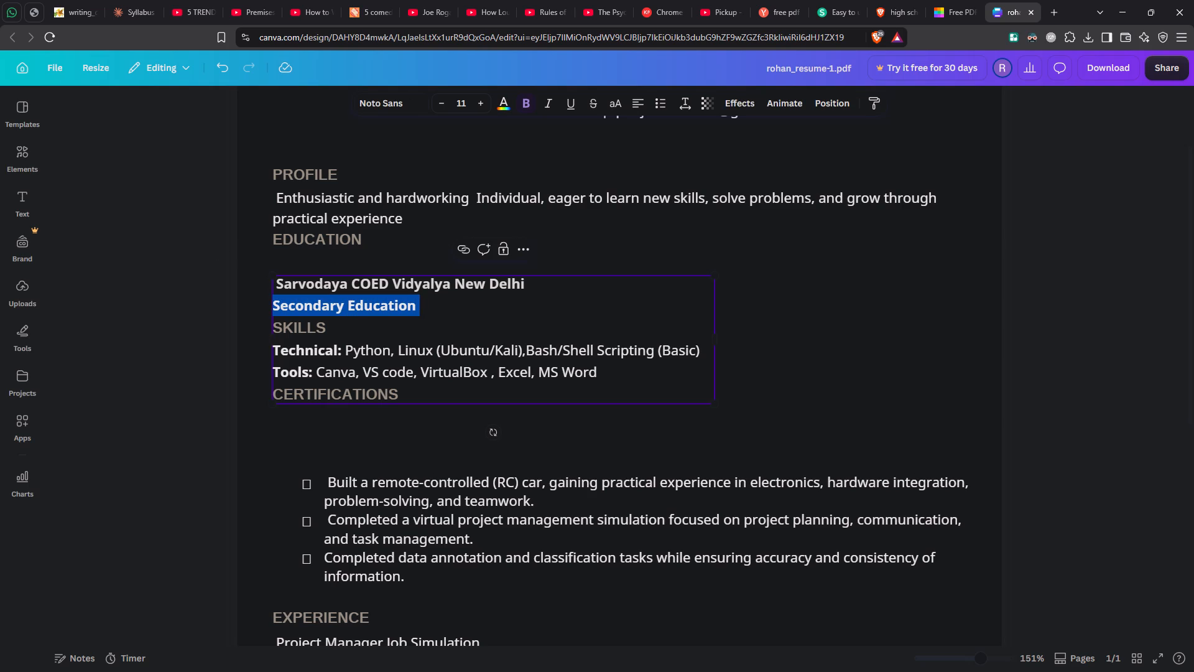
key(ctrl+c)
double_click(433, 311)
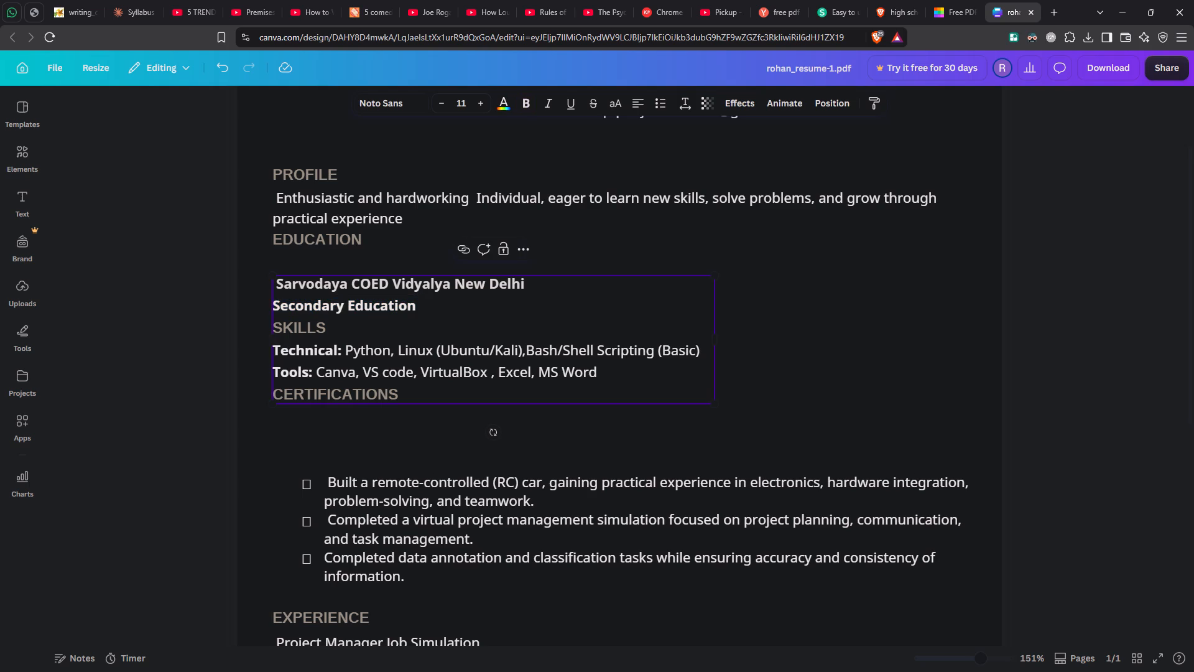
click(423, 306)
key(space)
text(-)
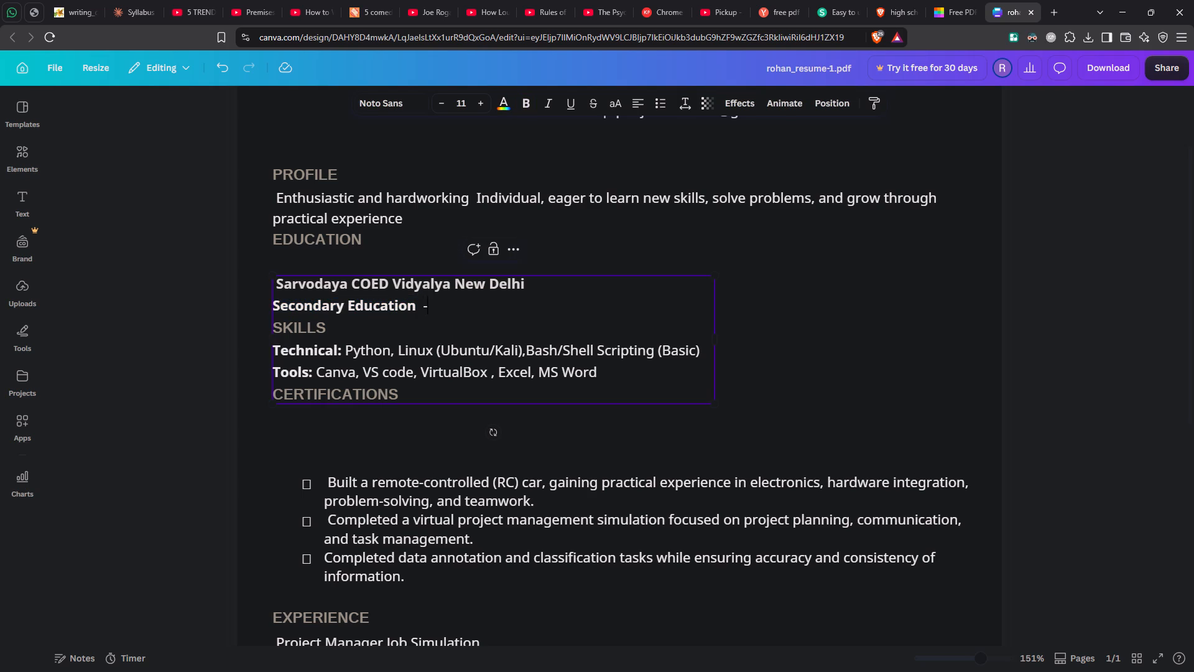
key(space)
text(60)
key(shift+percent)
Add a line reading "Senior Secondary Education" beneath the "Secondary Education - 60%" line, reusing the copied bold text after "Senior".
key(Return)
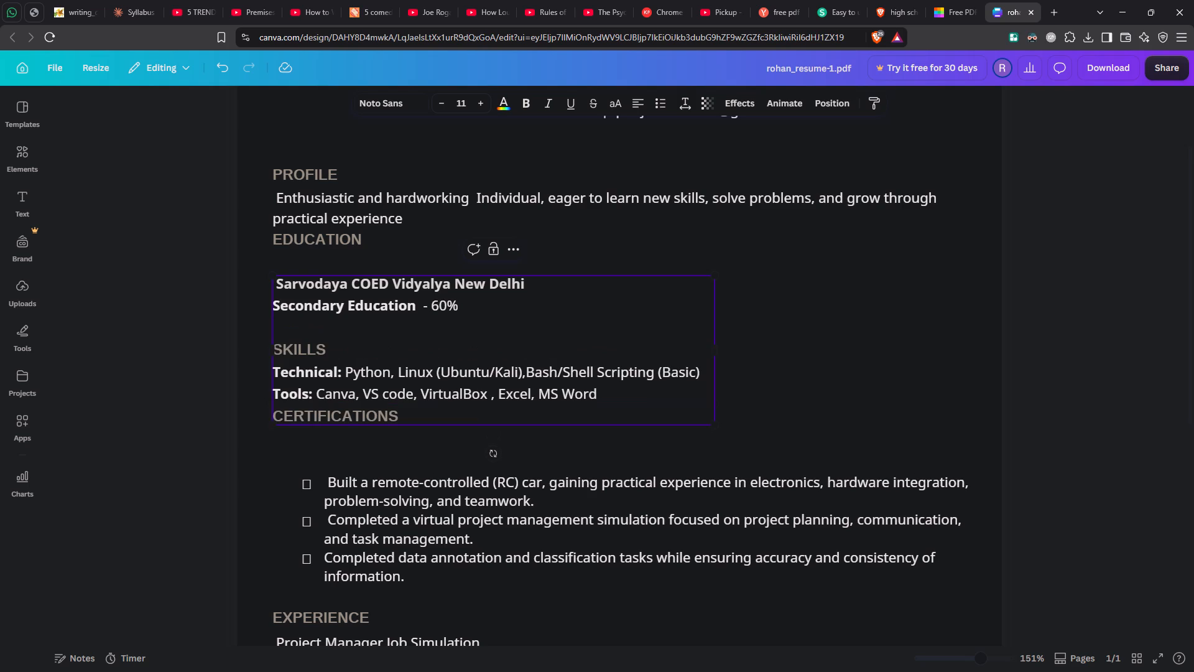
text(sen)
key(BackSpace)
key(BackSpace)
key(BackSpace)
key(shift+s)
text(in)
key(BackSpace)
key(BackSpace)
key(e)
text(nior)
key(space)
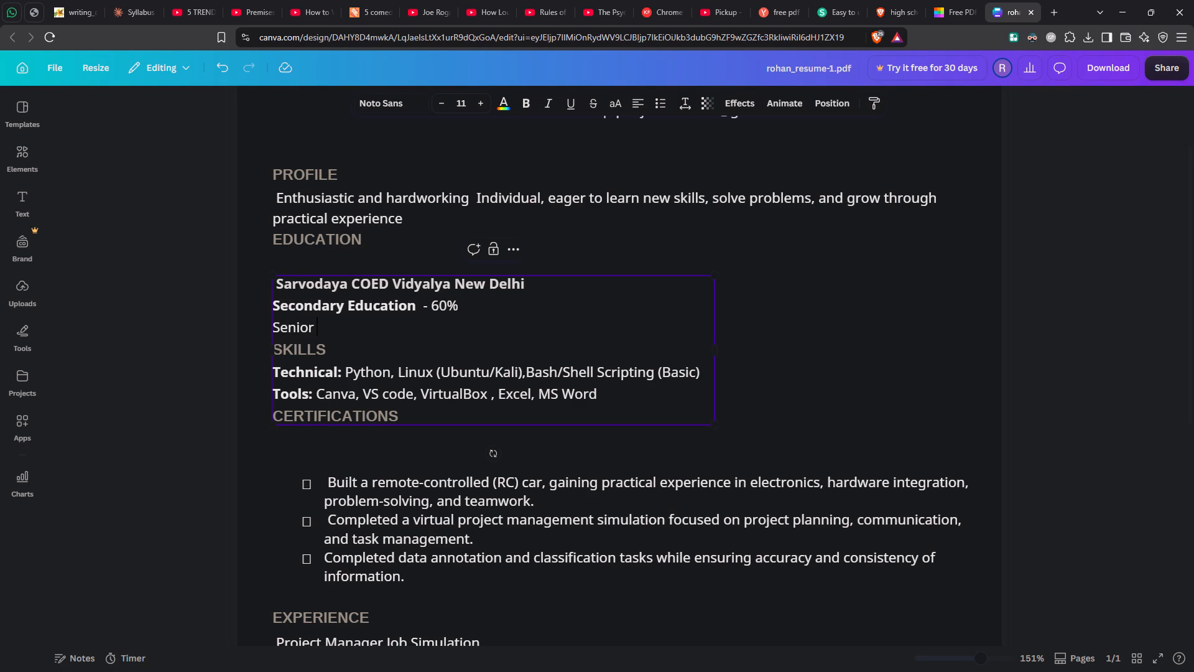
key(ctrl+v)
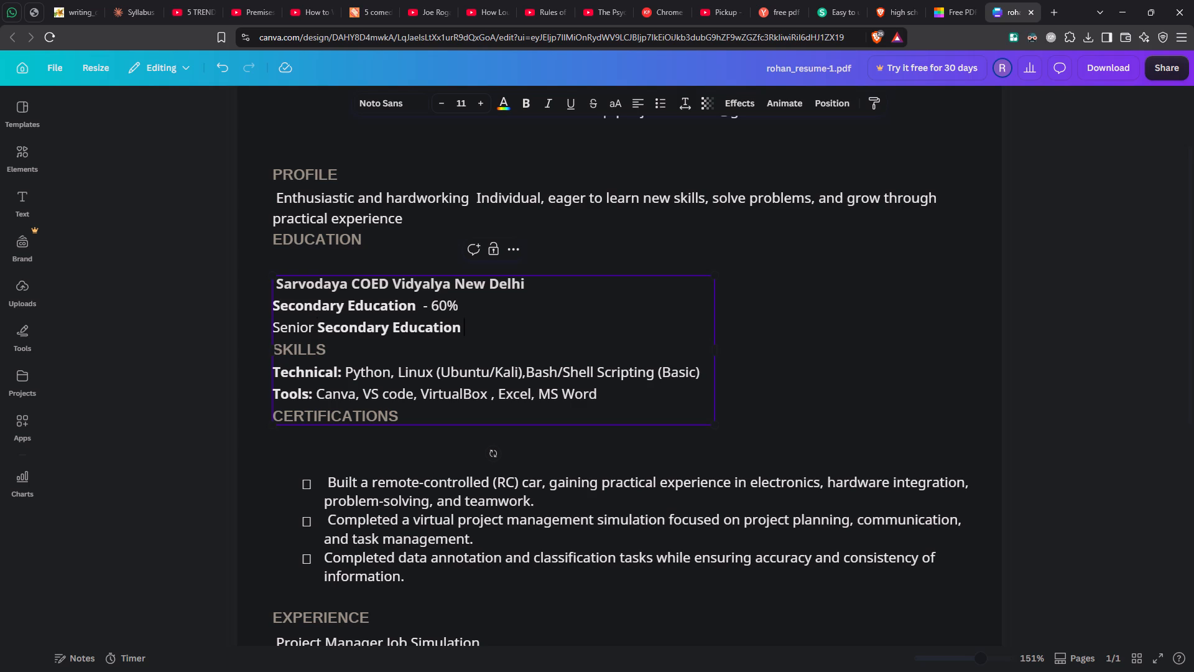
Append "- 60%" to the "Senior Secondary Education" line and leave a blank line before SKILLS.
key(space)
text(-)
key(space)
text(60)
key(shift+percent)
key(Return)
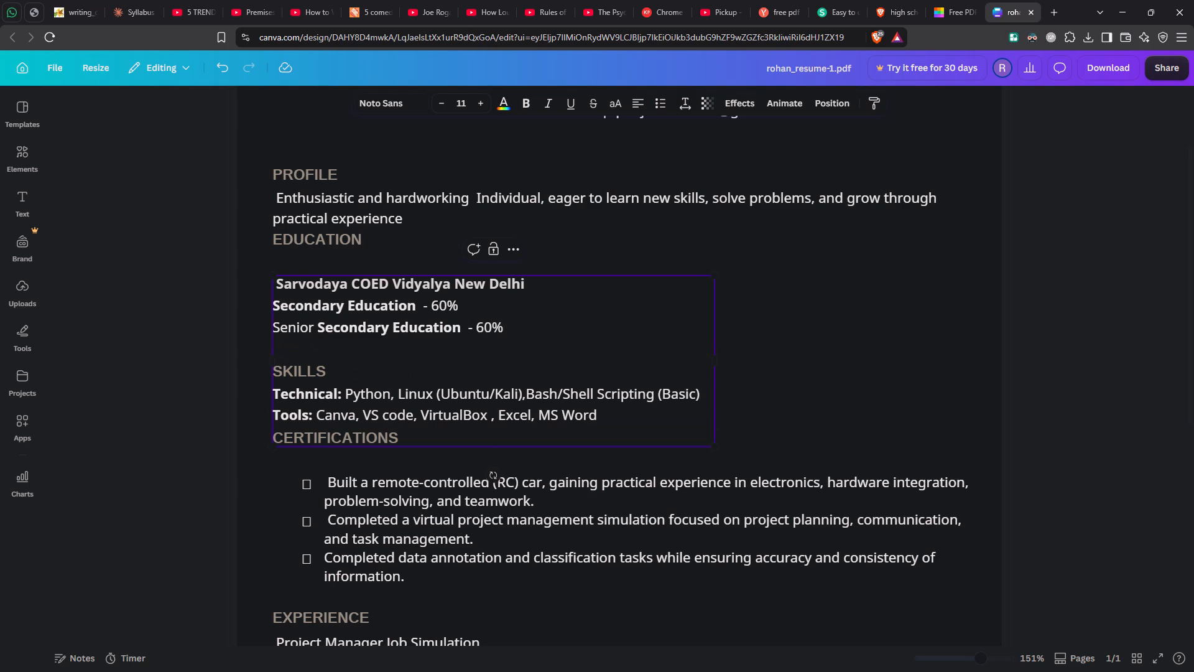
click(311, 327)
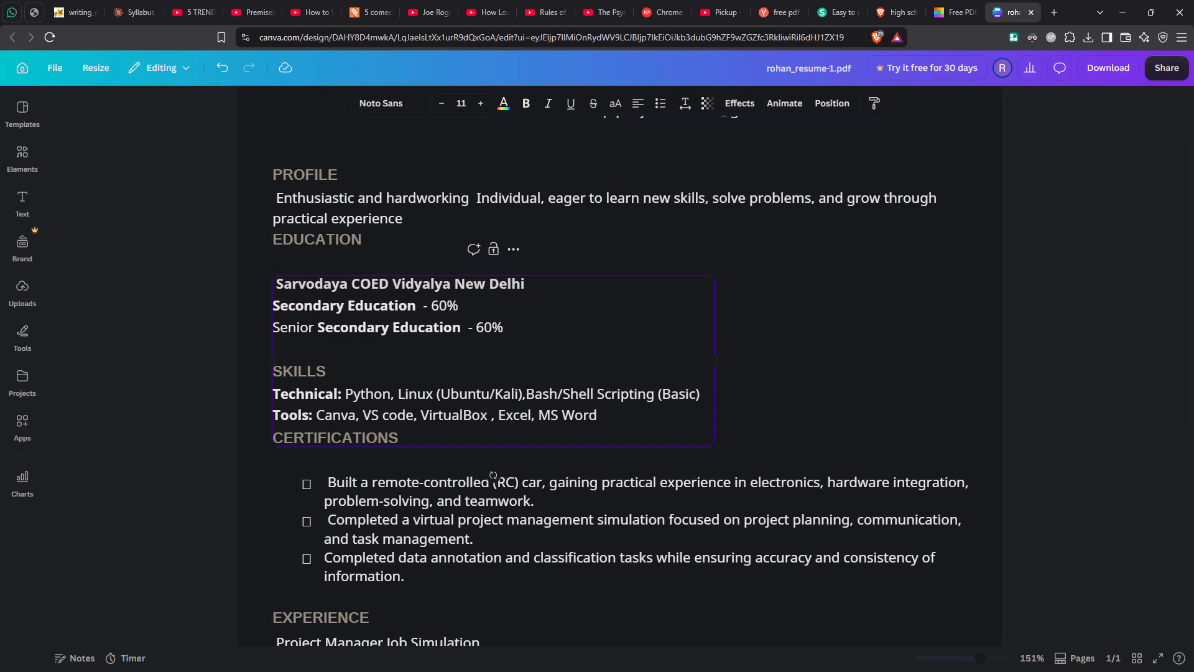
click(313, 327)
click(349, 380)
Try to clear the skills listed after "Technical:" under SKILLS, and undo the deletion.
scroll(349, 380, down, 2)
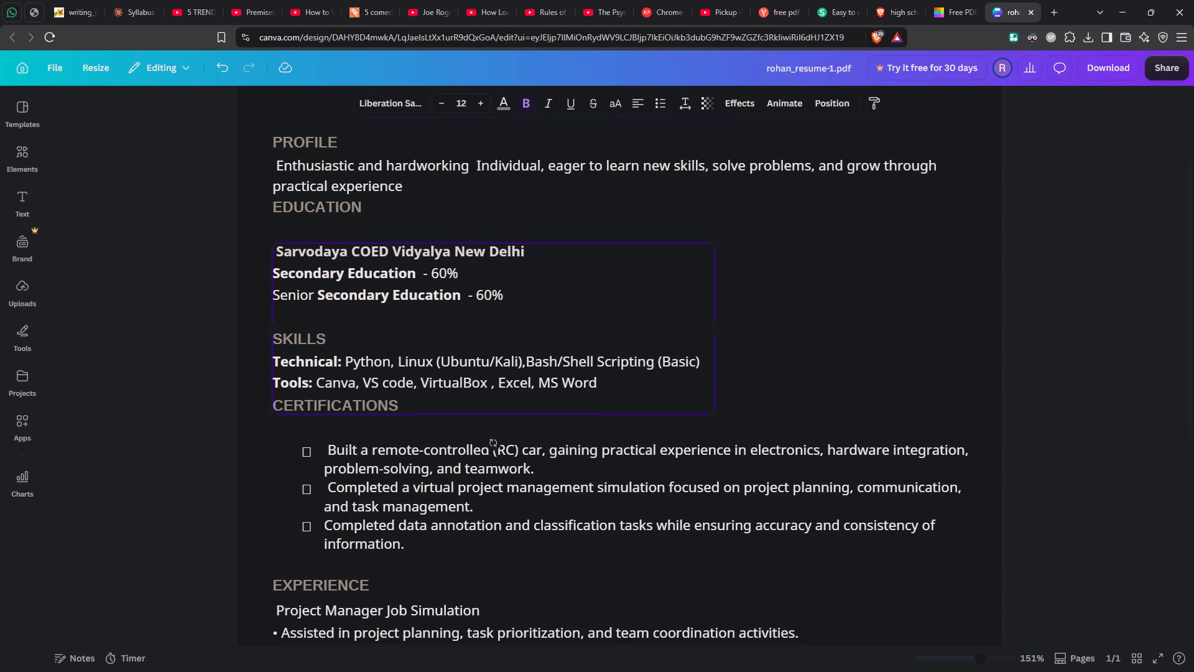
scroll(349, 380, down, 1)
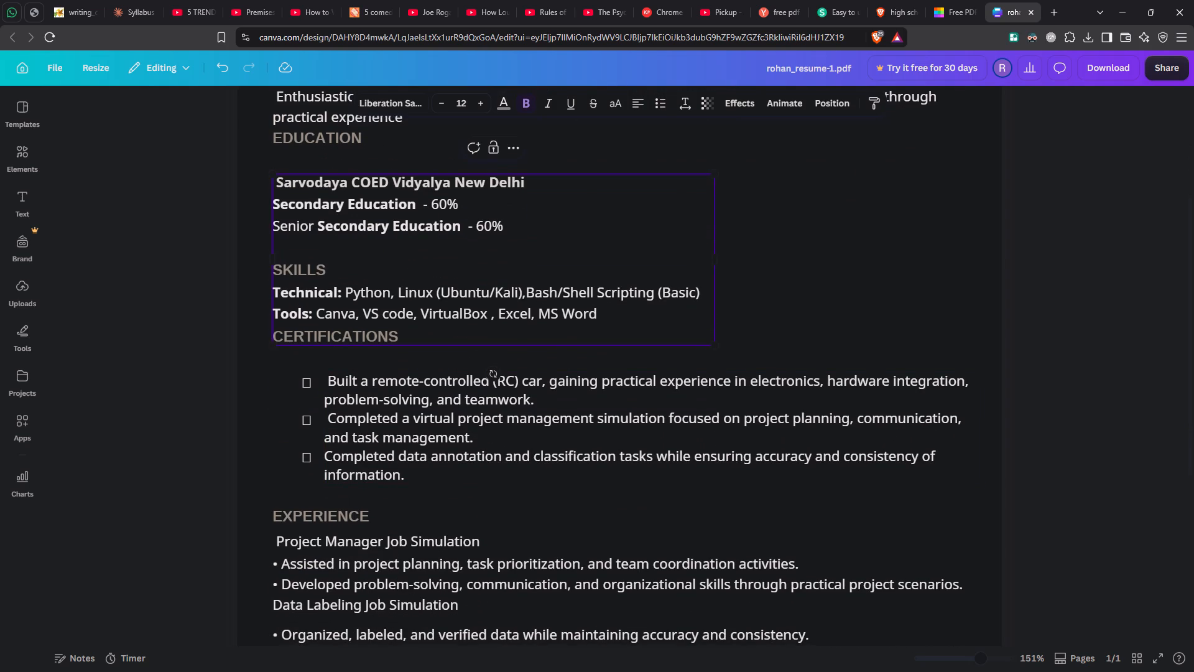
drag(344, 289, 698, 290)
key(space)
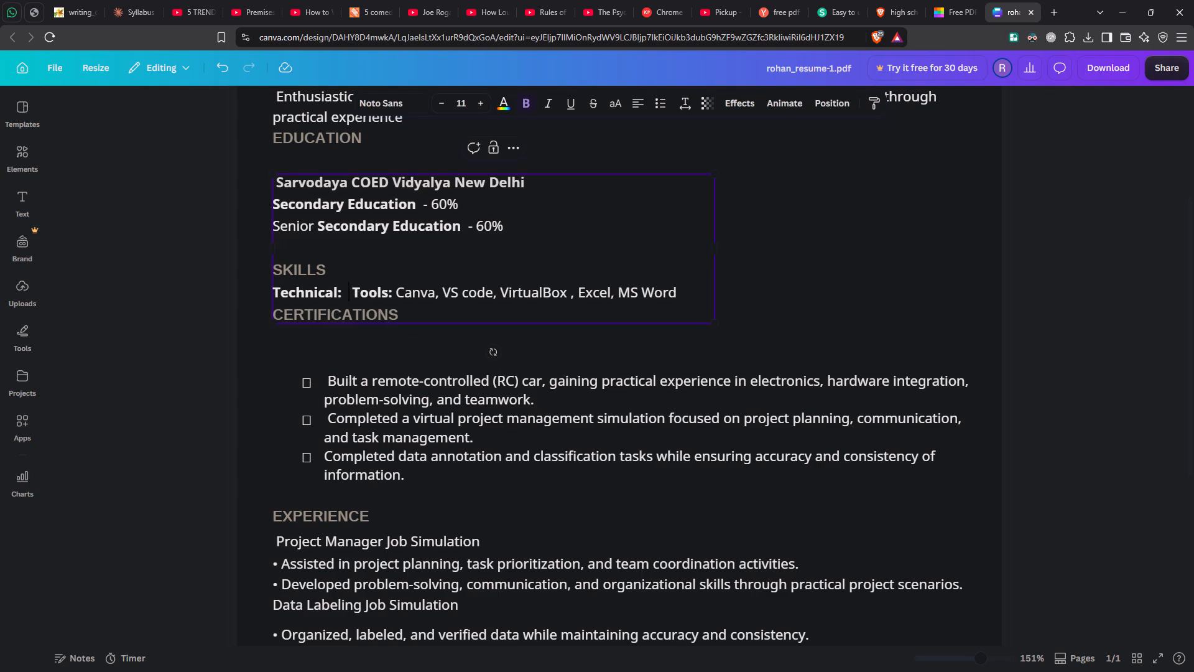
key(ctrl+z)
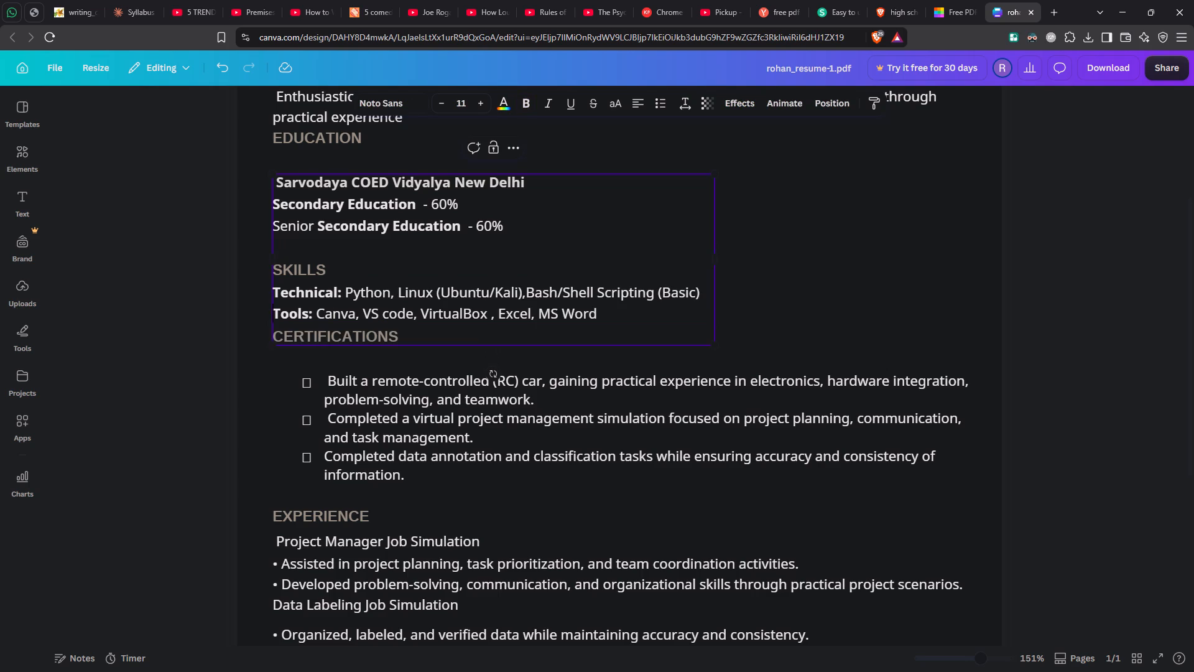
Delete the skills listed after "Technical:" under SKILLS and put the "Tools:" entry on its own line.
drag(345, 290, 720, 308)
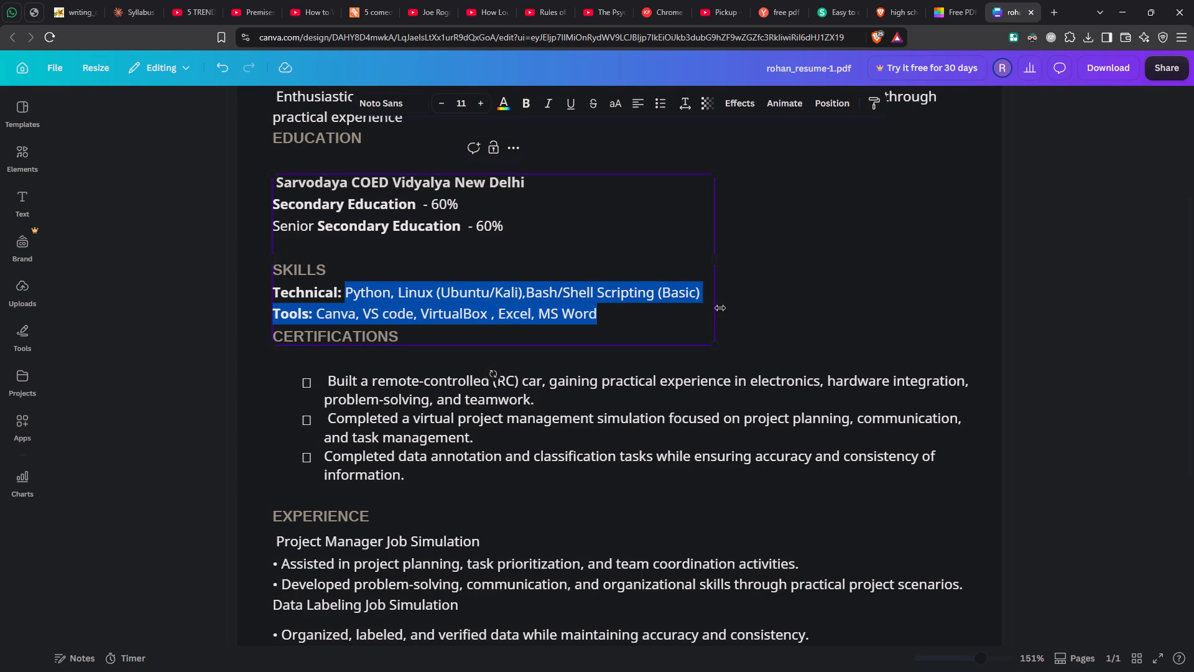
drag(720, 308, 703, 297)
key(space)
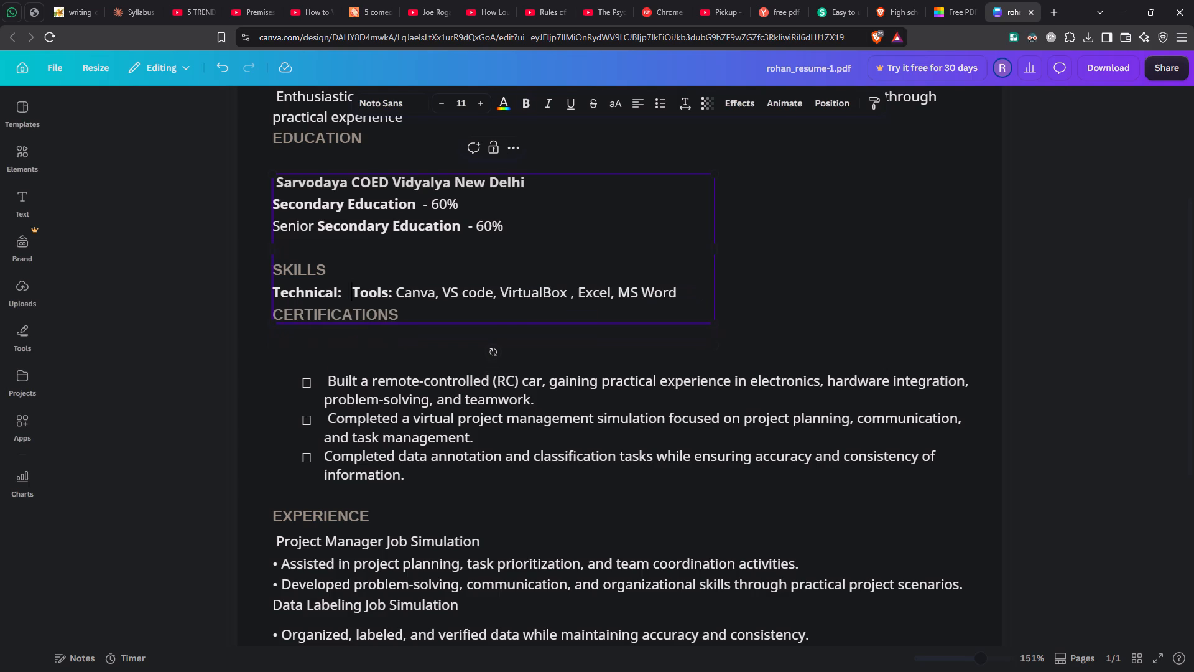
key(space)
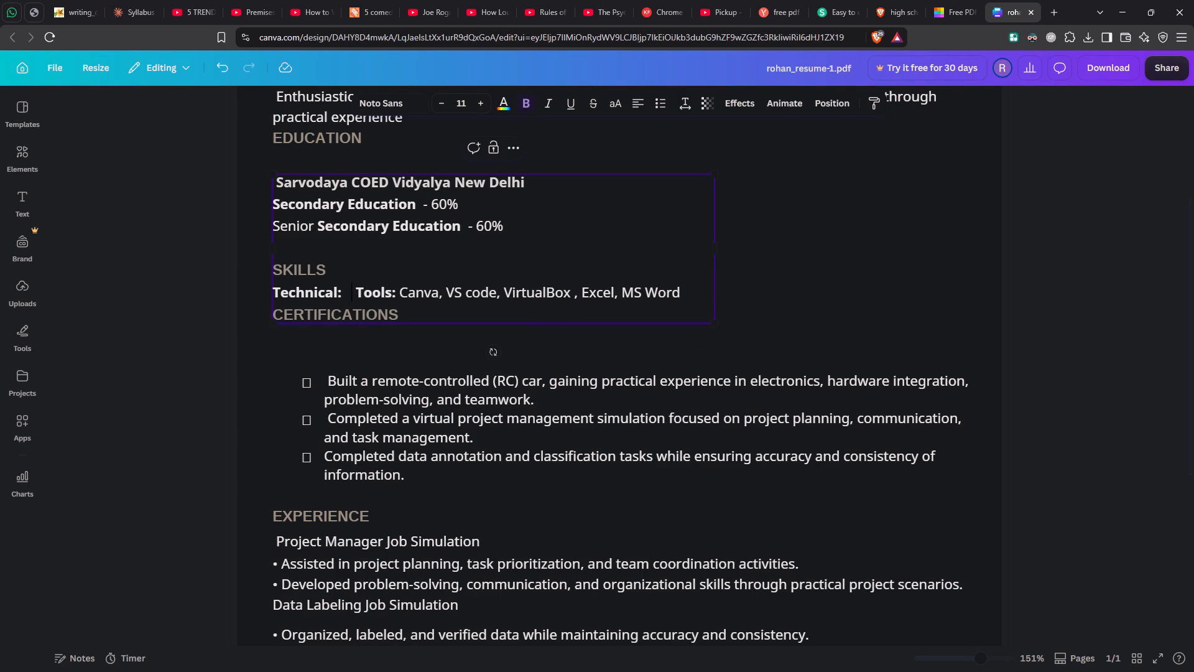
key(BackSpace)
key(BackSpace)
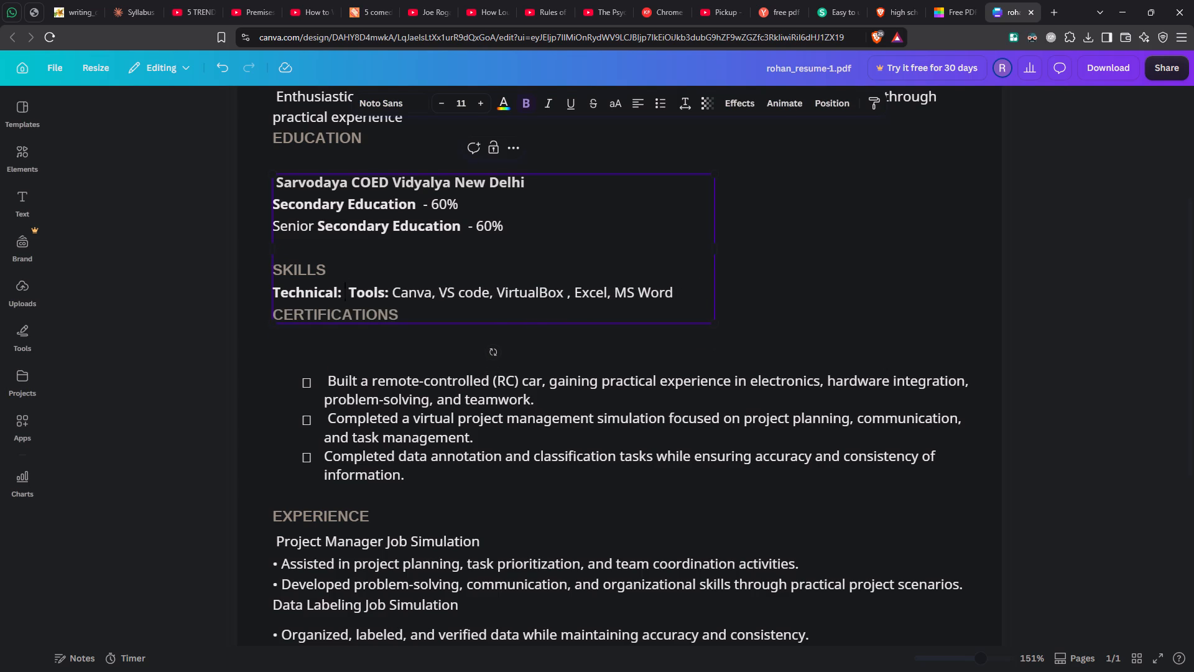
key(Return)
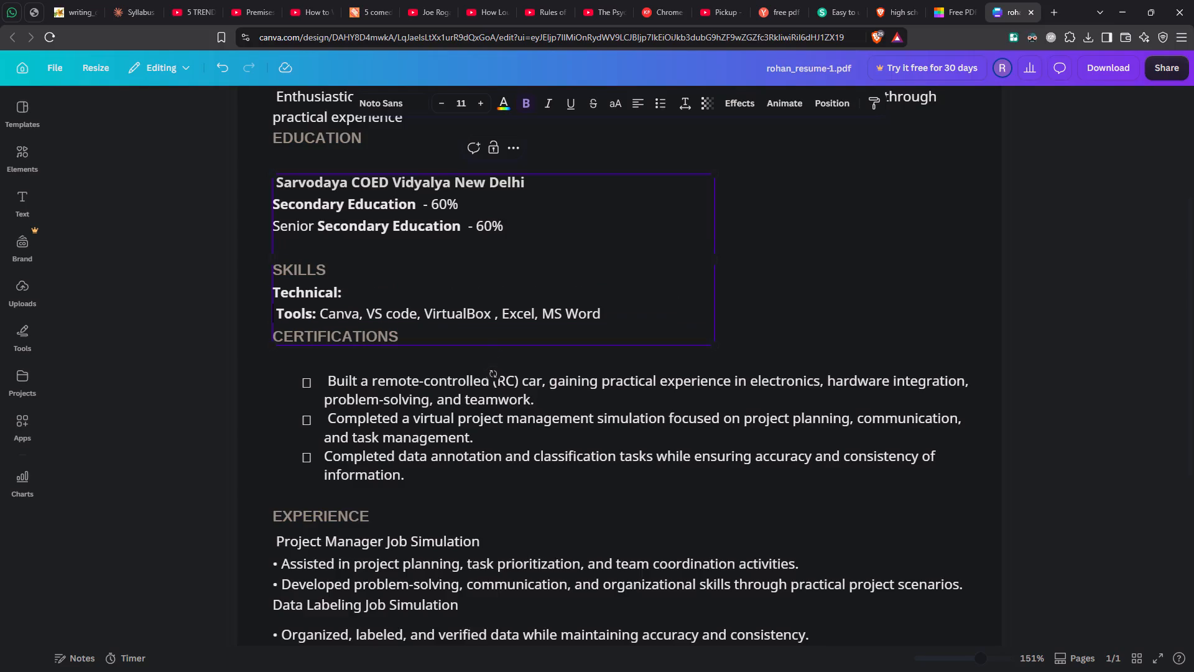
Enter "Verble" as the first word after "Technical:" under SKILLS.
click(348, 291)
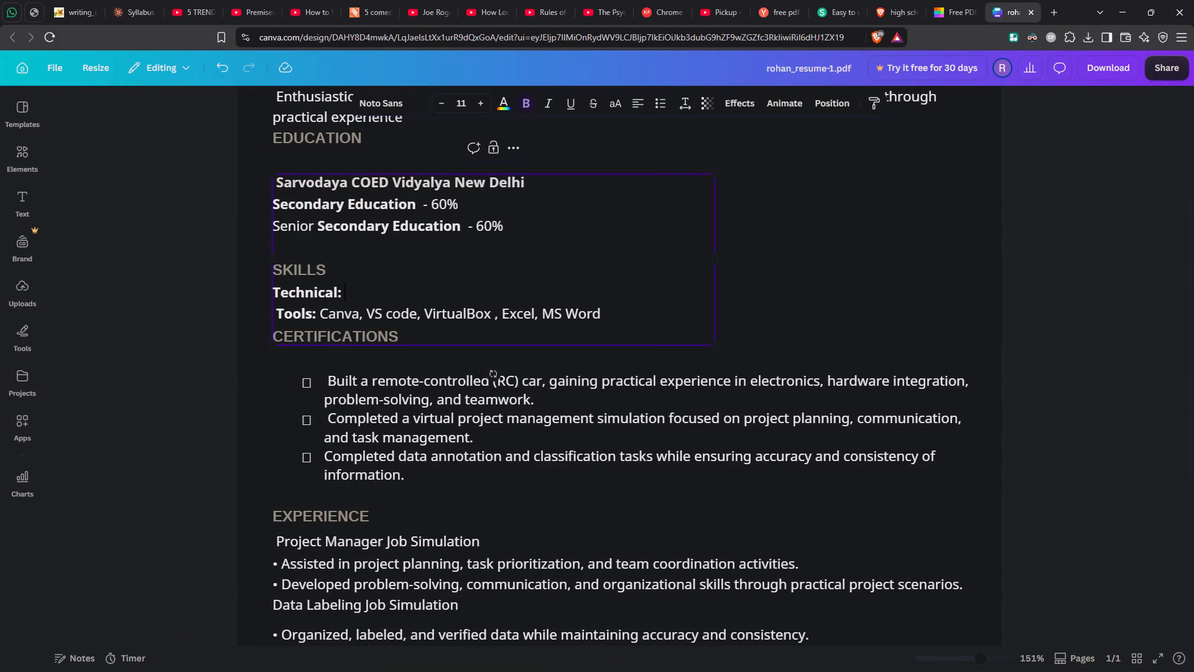
key(e)
key(x)
key(BackSpace)
key(BackSpace)
key(shift+e)
key(BackSpace)
key(v)
key(BackSpace)
text(Ver)
text(bal)
key(BackSpace)
key(BackSpace)
text(le)
key(space)
key(BackSpace)
Complete the first Technical skill by adding "Communication," after "Verble".
key(space)
text(com)
key(BackSpace)
key(BackSpace)
key(BackSpace)
text(Commuti)
key(BackSpace)
key(BackSpace)
text(nit)
key(BackSpace)
key(BackSpace)
text(ication)
key(space)
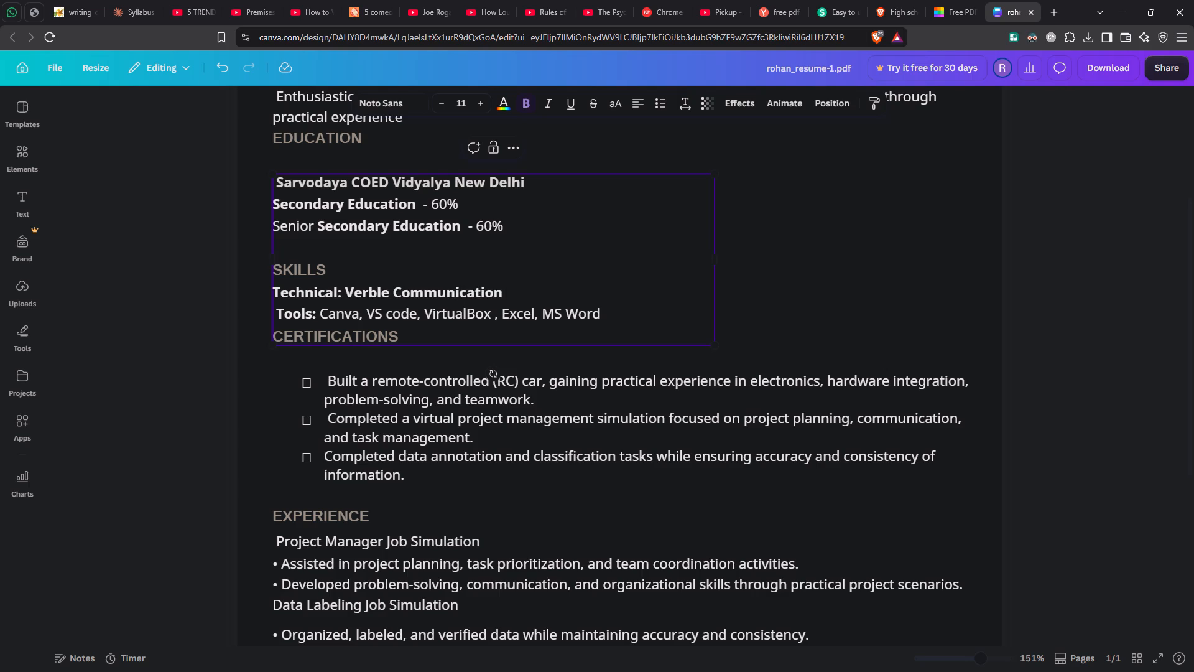
key(BackSpace)
text(,)
key(space)
Add "Team work ," as the second skill on the Technical line.
text(TEa)
key(BackSpace)
key(BackSpace)
key(a)
key(BackSpace)
text(eam work)
key(space)
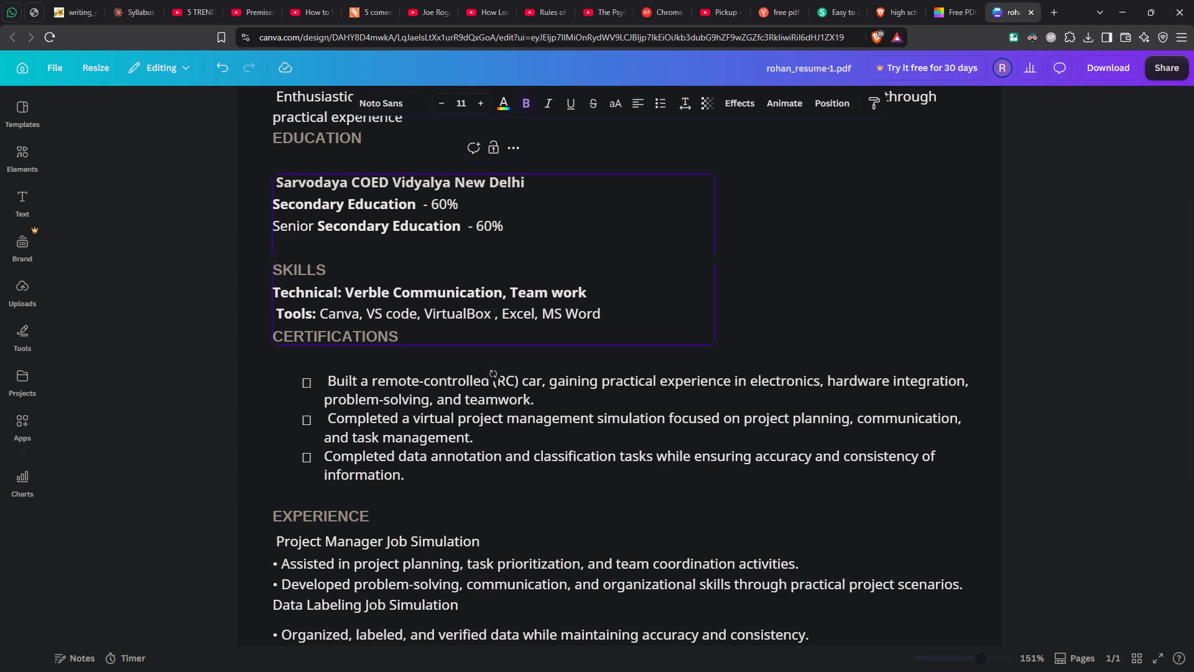
text(,)
key(space)
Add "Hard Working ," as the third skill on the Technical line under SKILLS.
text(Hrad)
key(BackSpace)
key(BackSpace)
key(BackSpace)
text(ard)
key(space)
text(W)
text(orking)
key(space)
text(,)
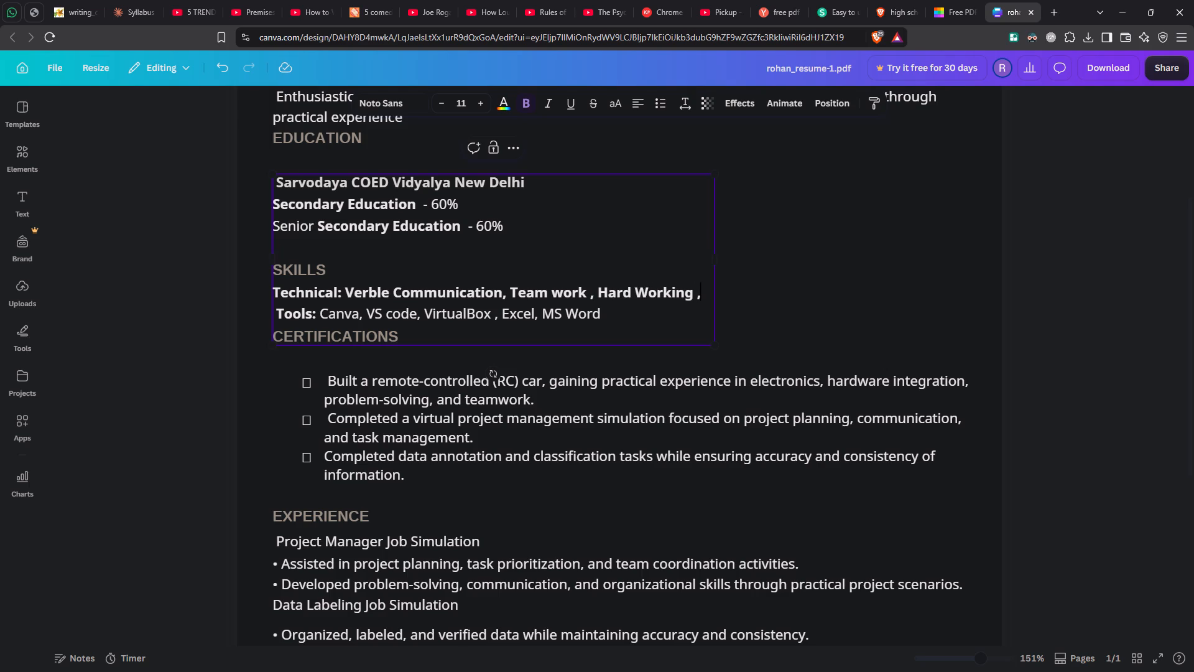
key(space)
Replace "Hard Working ," on the Technical line with "workoholic".
key(BackSpace)
key(BackSpace)
key(BackSpace)
key(BackSpace)
key(BackSpace)
key(BackSpace)
key(BackSpace)
key(BackSpace)
key(BackSpace)
key(BackSpace)
key(BackSpace)
key(BackSpace)
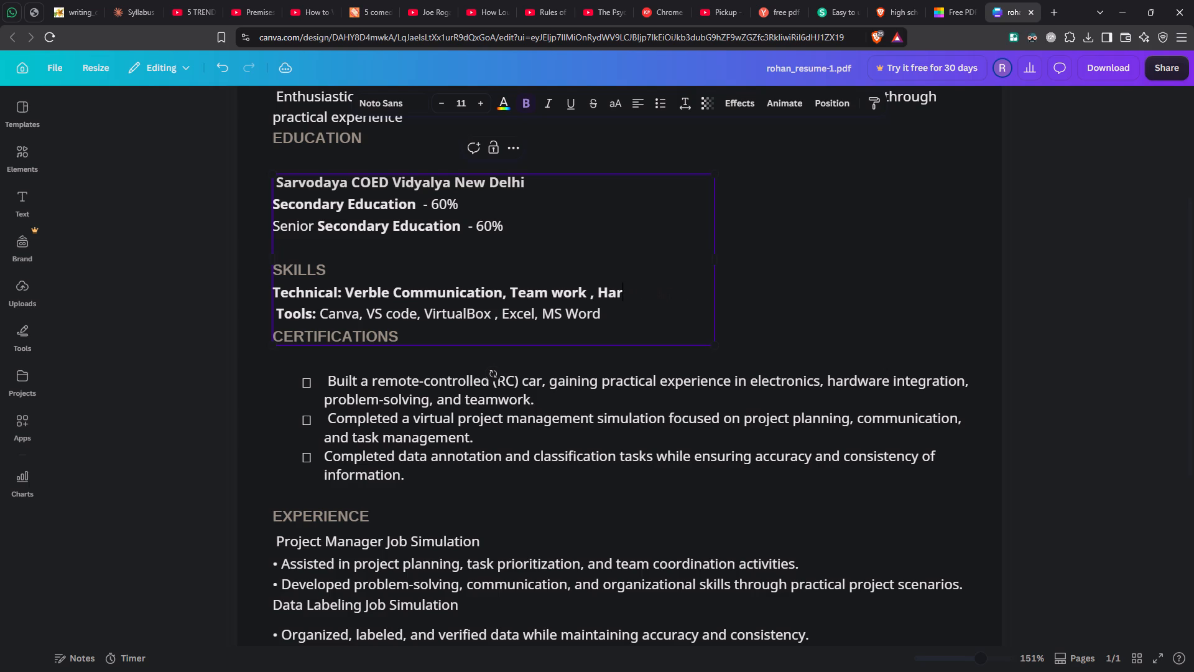
key(BackSpace)
key(BackSpace)
key(BackSpace)
text(work)
key(o)
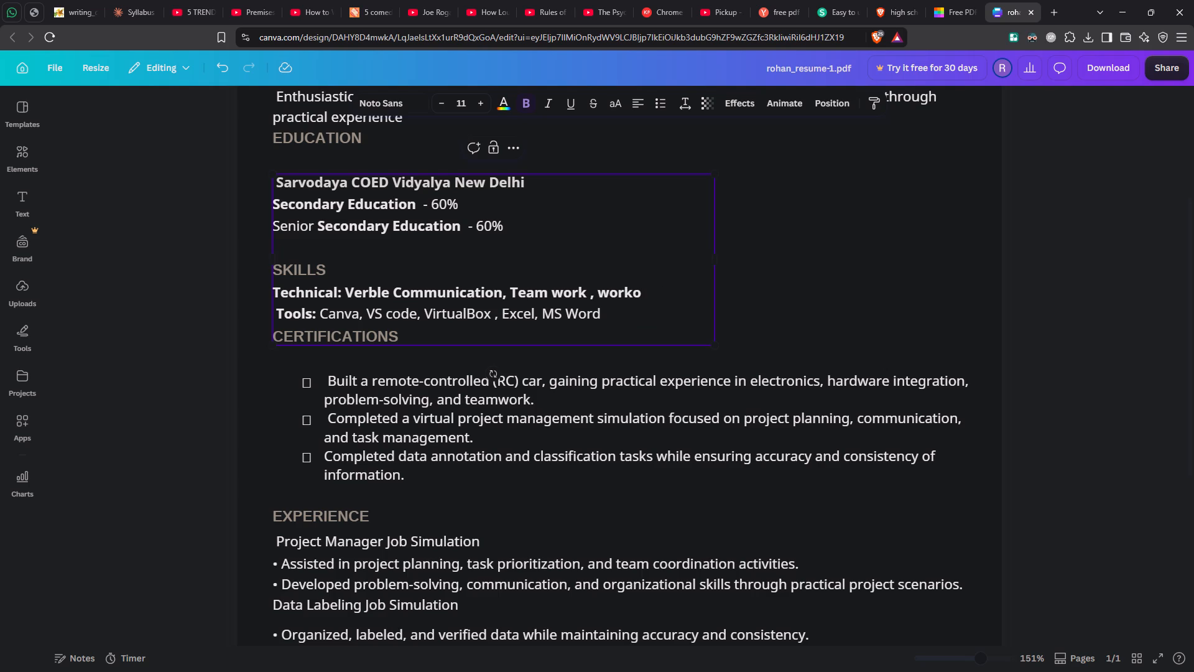
text(holic)
key(space)
Search the web for "workoholic" in a new browser tab to check its spelling.
drag(1076, 8, 1042, 17)
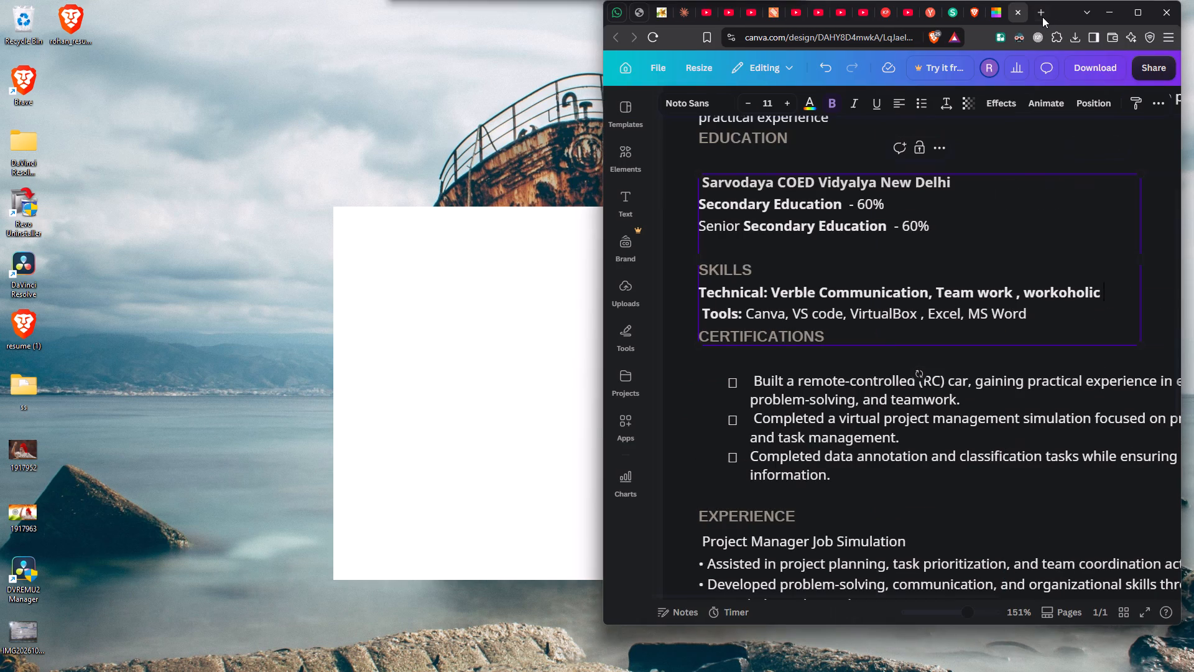
click(1142, 16)
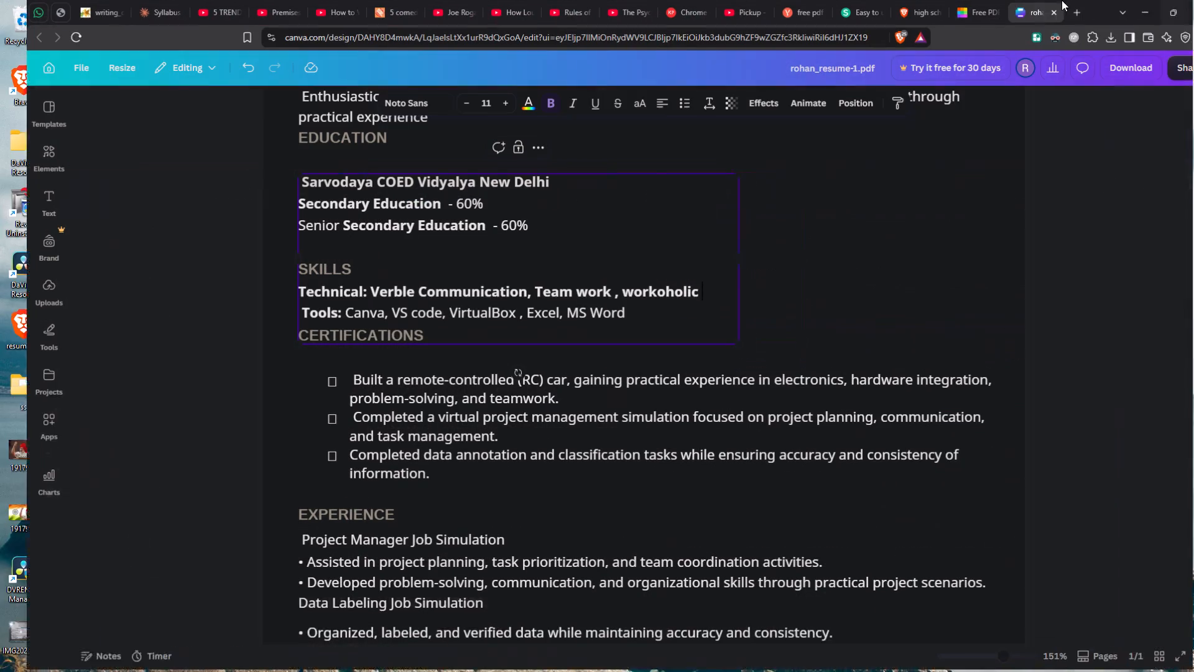
click(1057, 12)
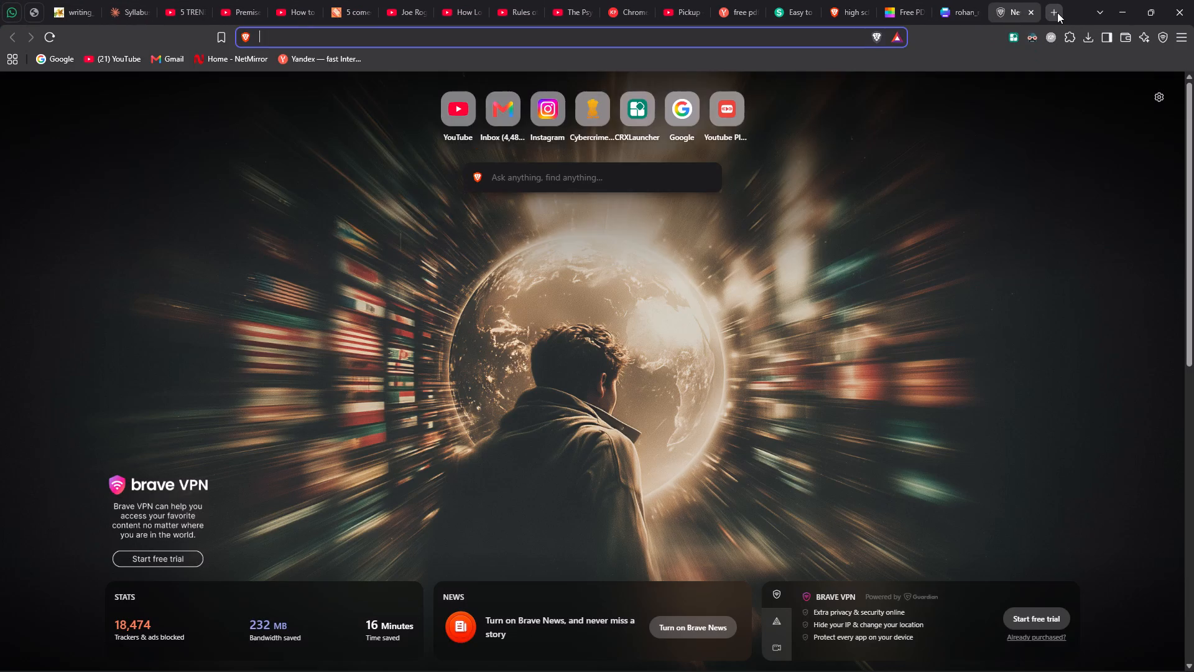
key(w)
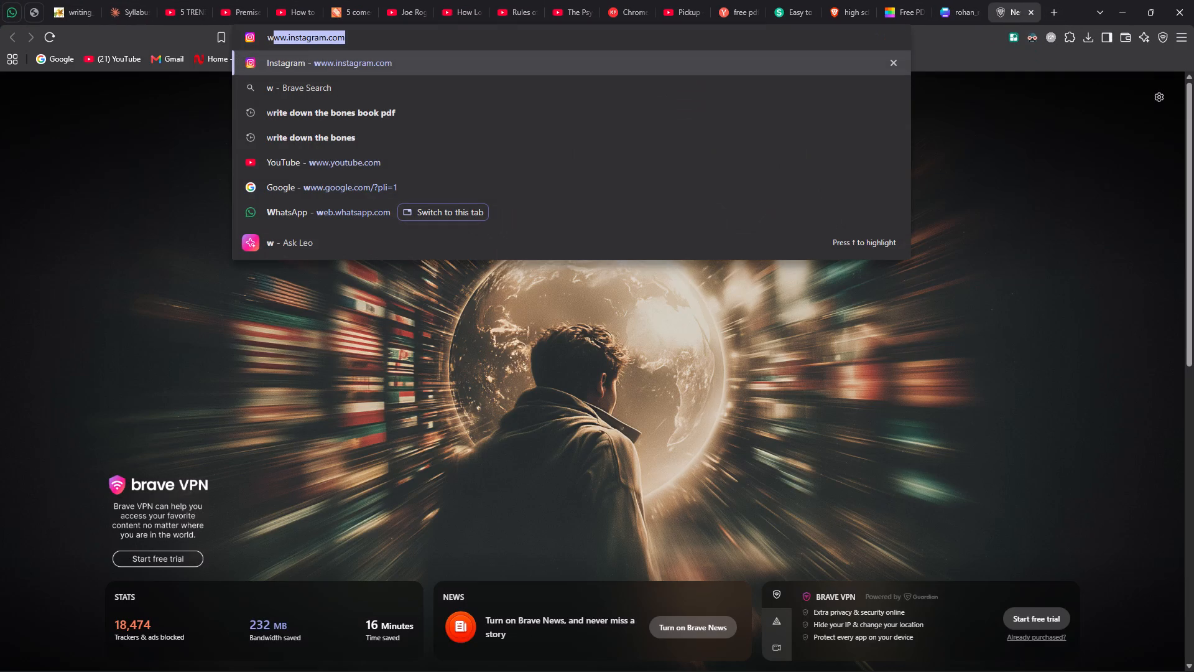
text(orkoh)
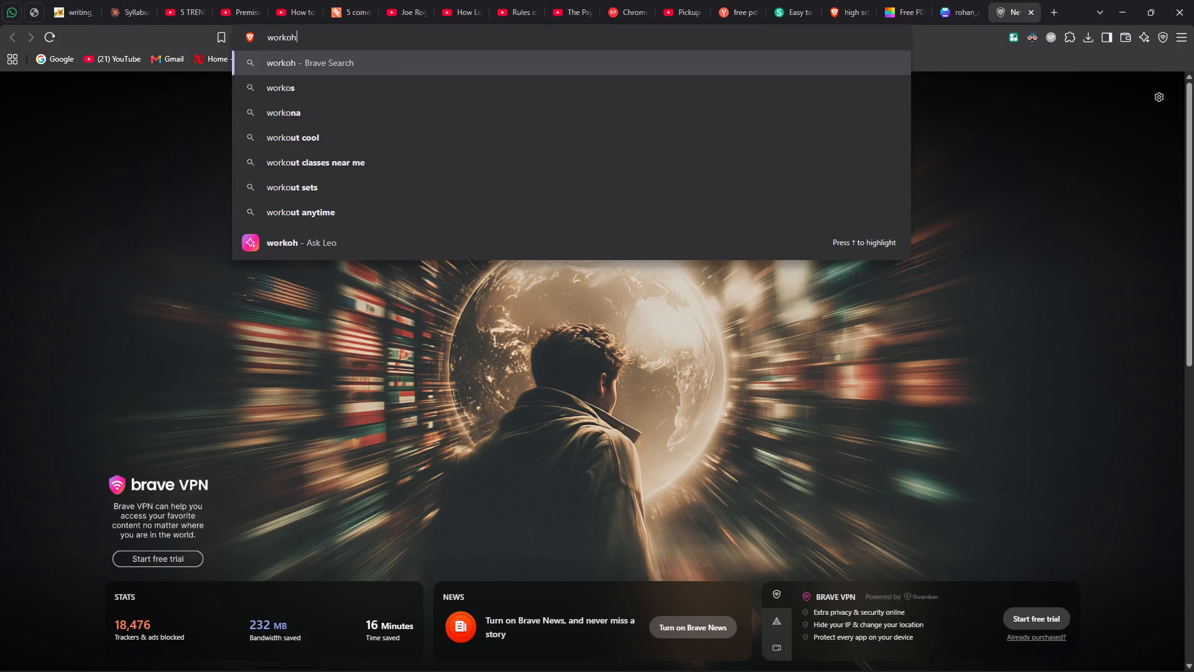
key(o)
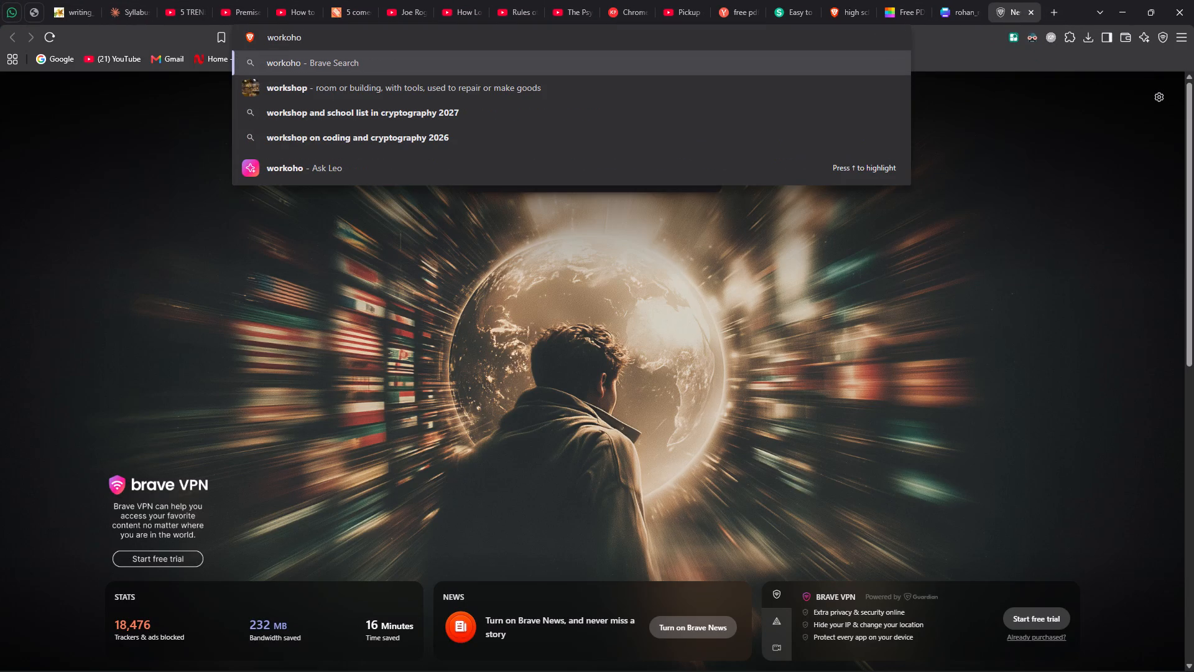
text(lic)
key(Return)
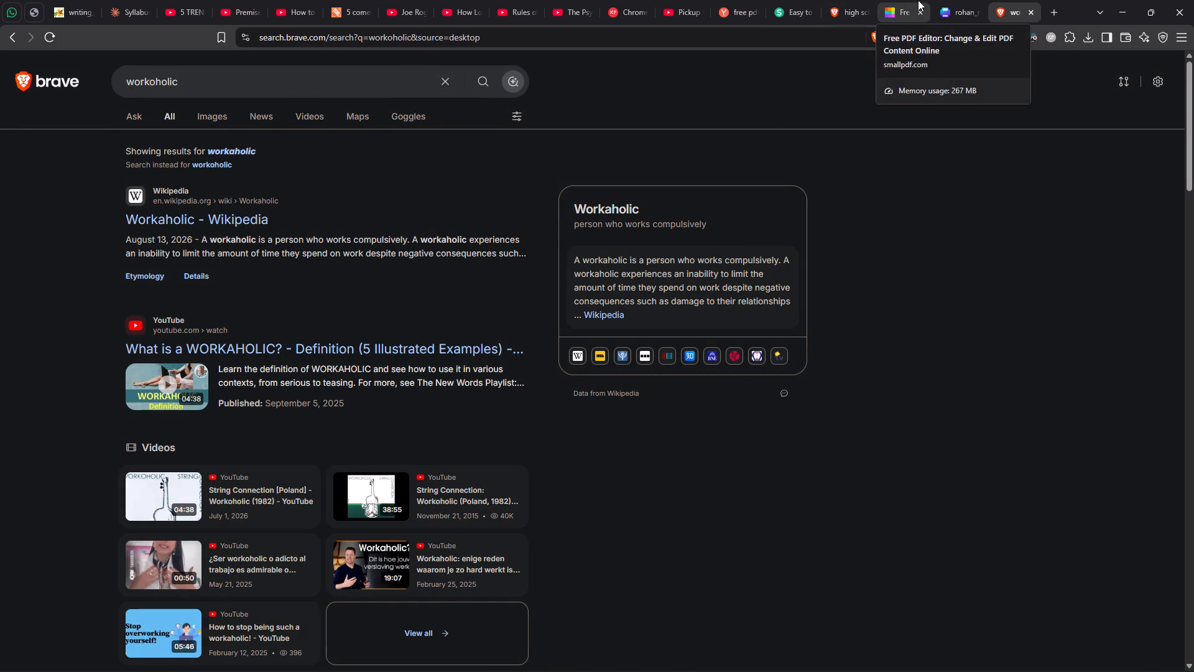
Return to the Canva resume and correct the third Technical skill to "workaholic".
click(938, 0)
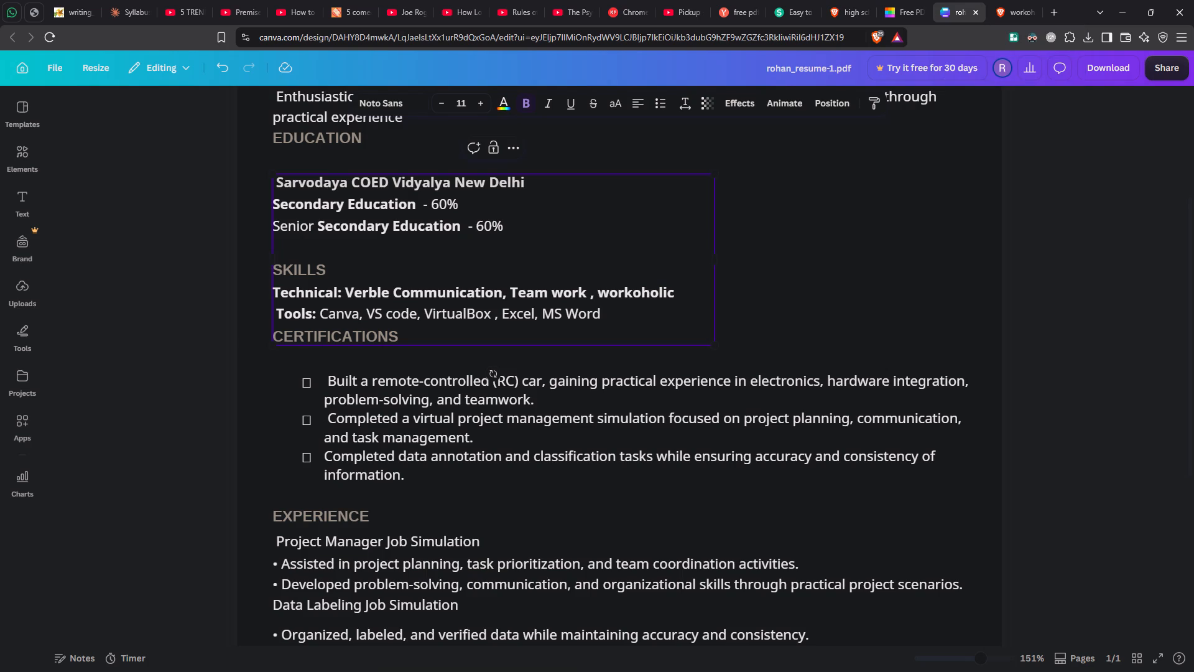
click(637, 293)
key(BackSpace)
key(a)
Delete the list of tools after "Tools:" under SKILLS, keeping the "Tools:" label.
click(636, 317)
drag(318, 316, 590, 310)
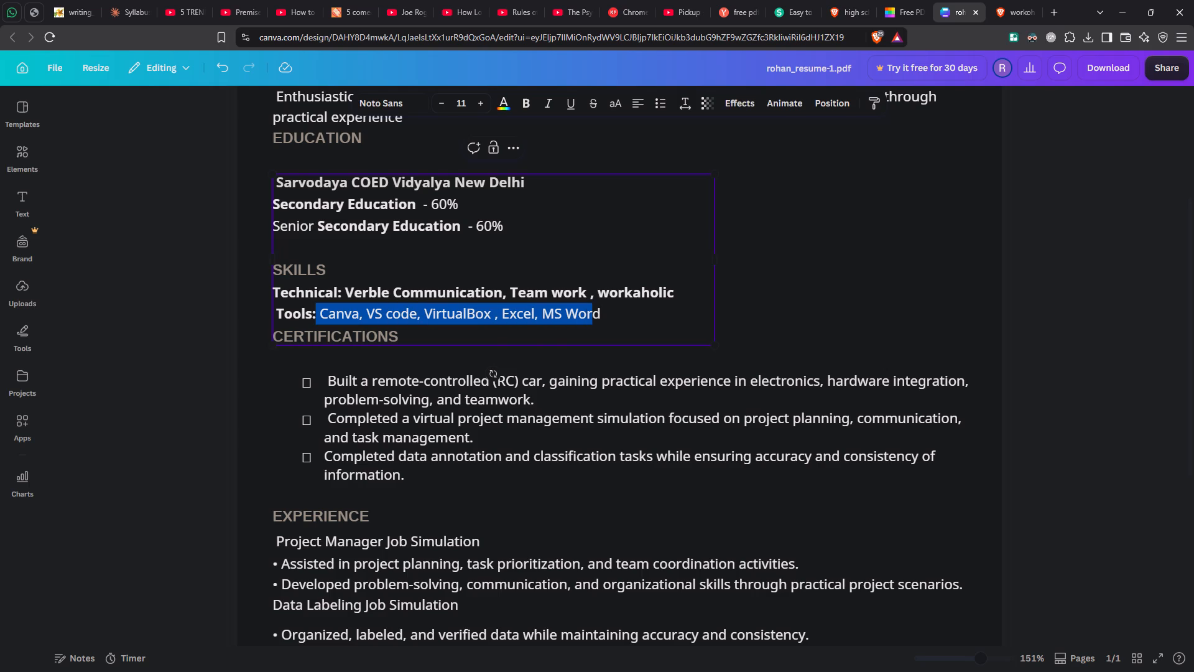
drag(590, 310, 600, 310)
key(space)
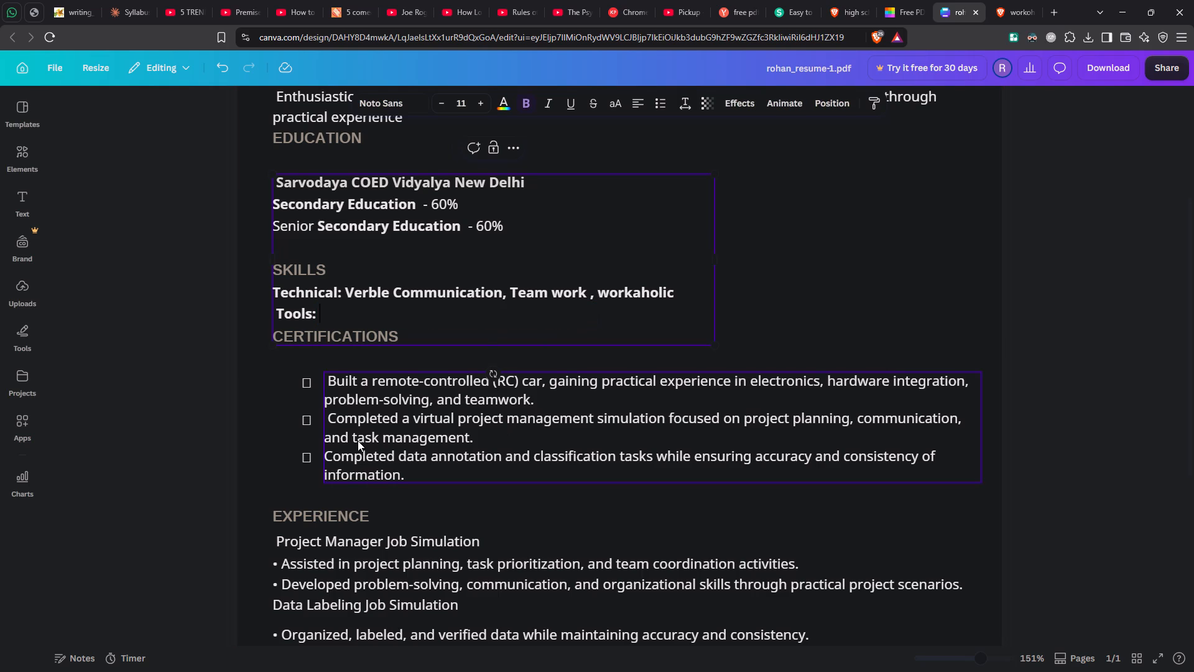
drag(311, 332, 313, 314)
click(350, 319)
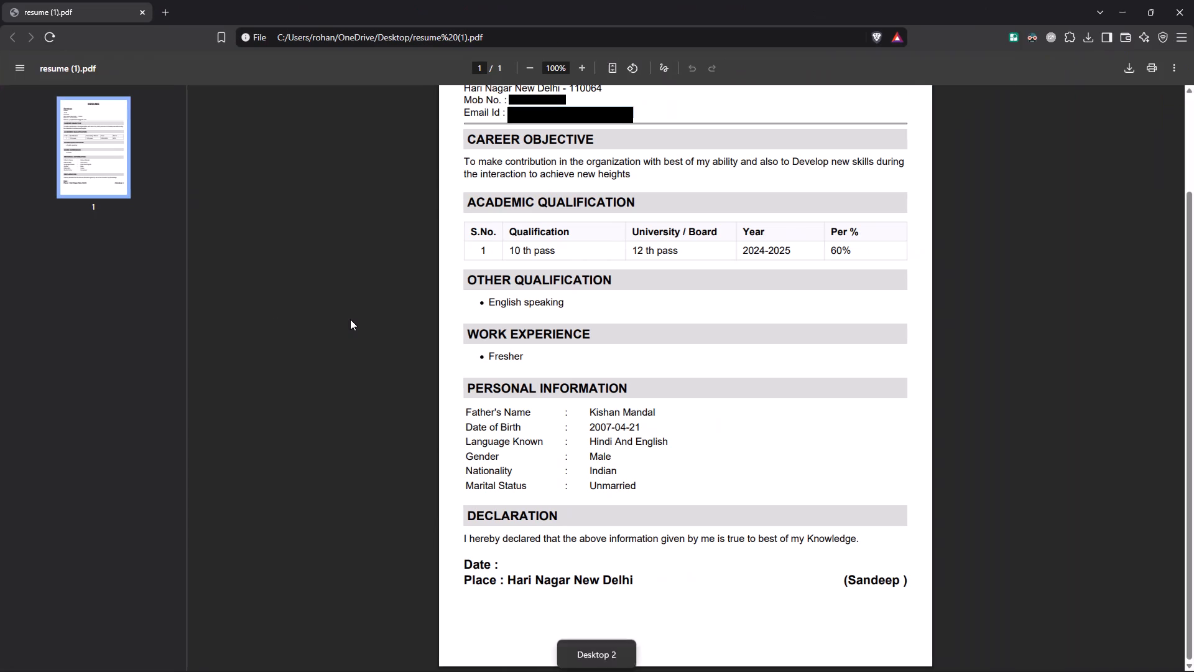
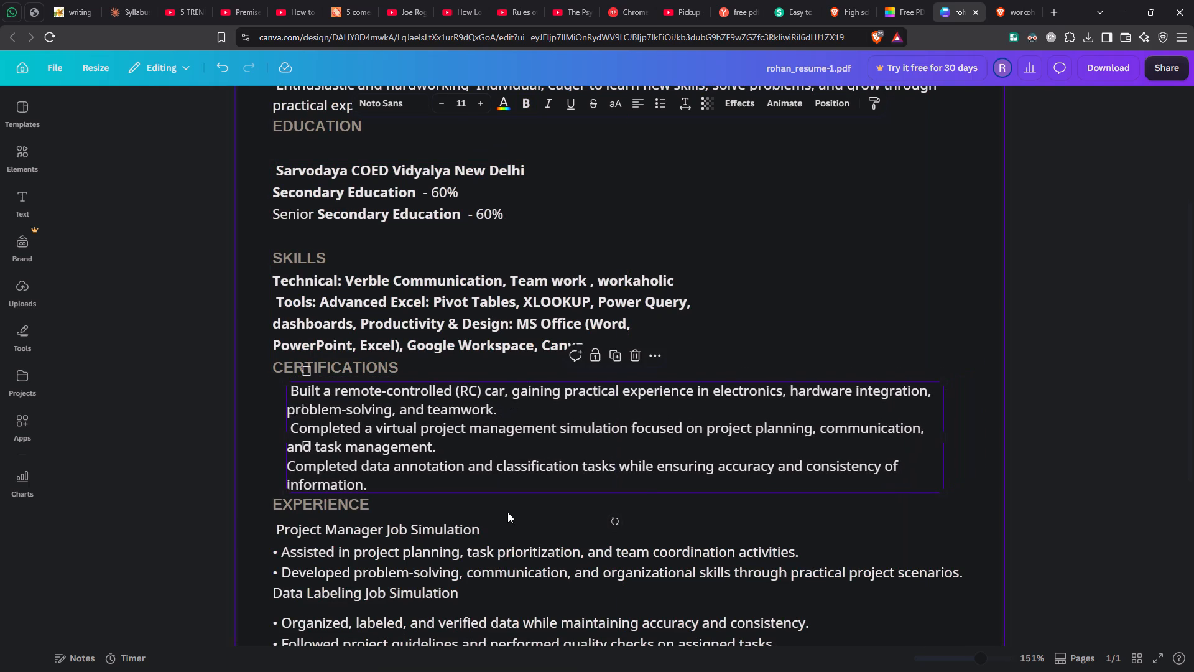
scroll(507, 512, down, 1)
click(474, 530)
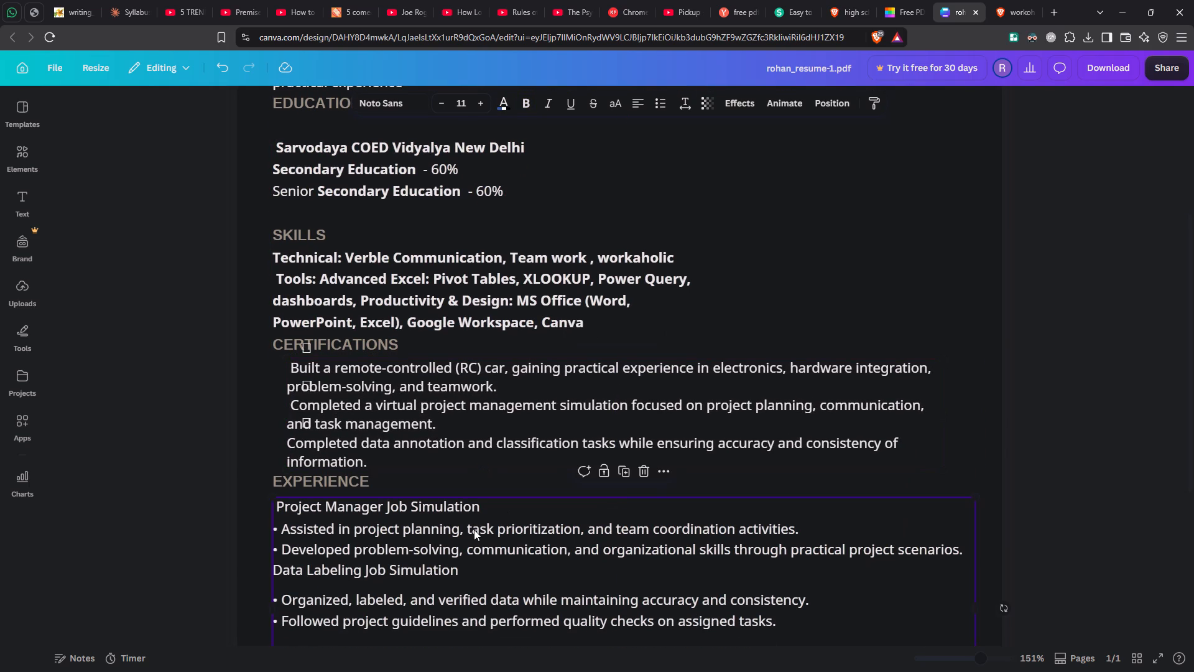
drag(440, 453, 430, 457)
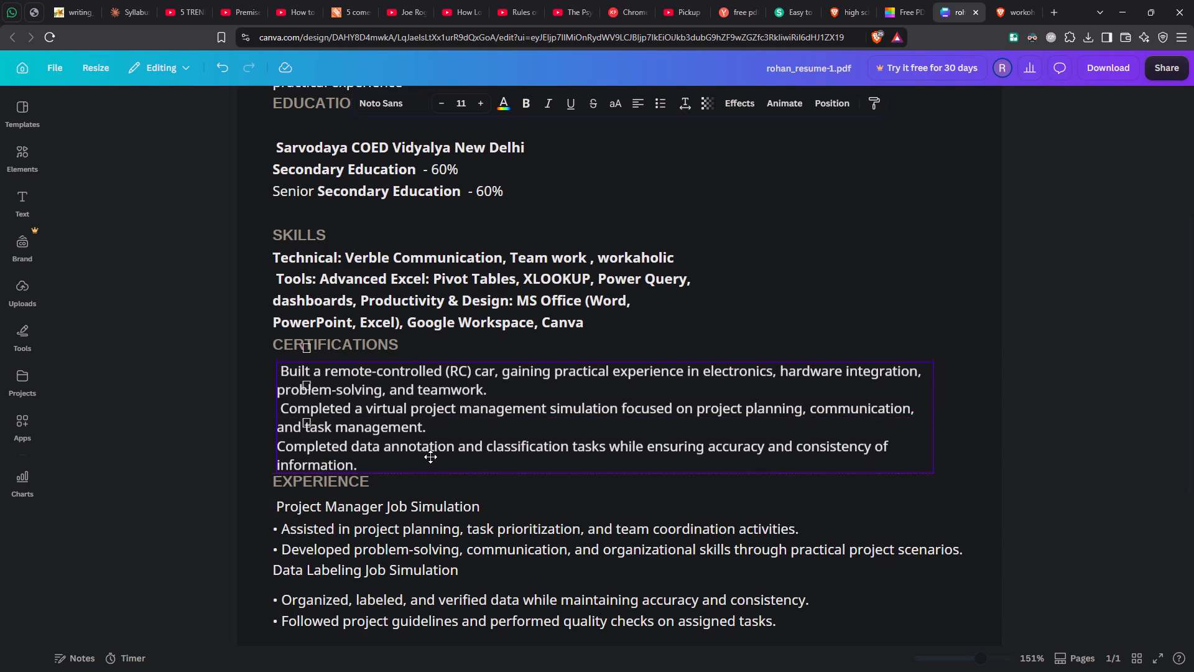
drag(430, 457, 430, 453)
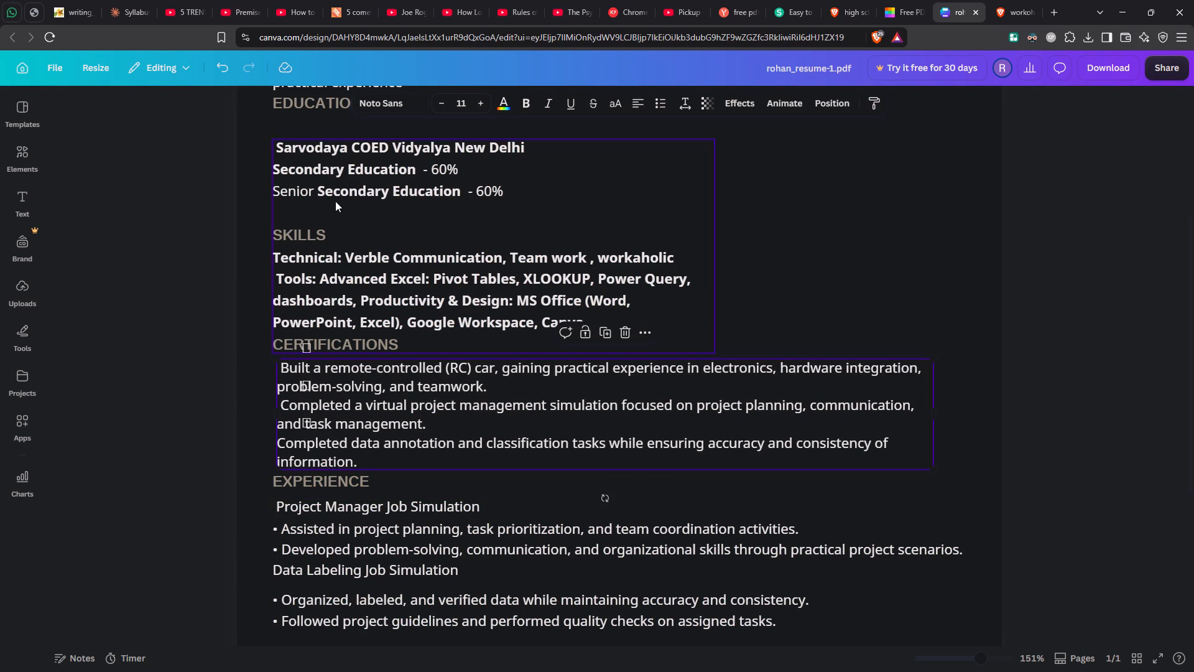
Delete the blank line above SKILLS and move the education and skills text block up close beneath the EDUCATION heading.
click(503, 195)
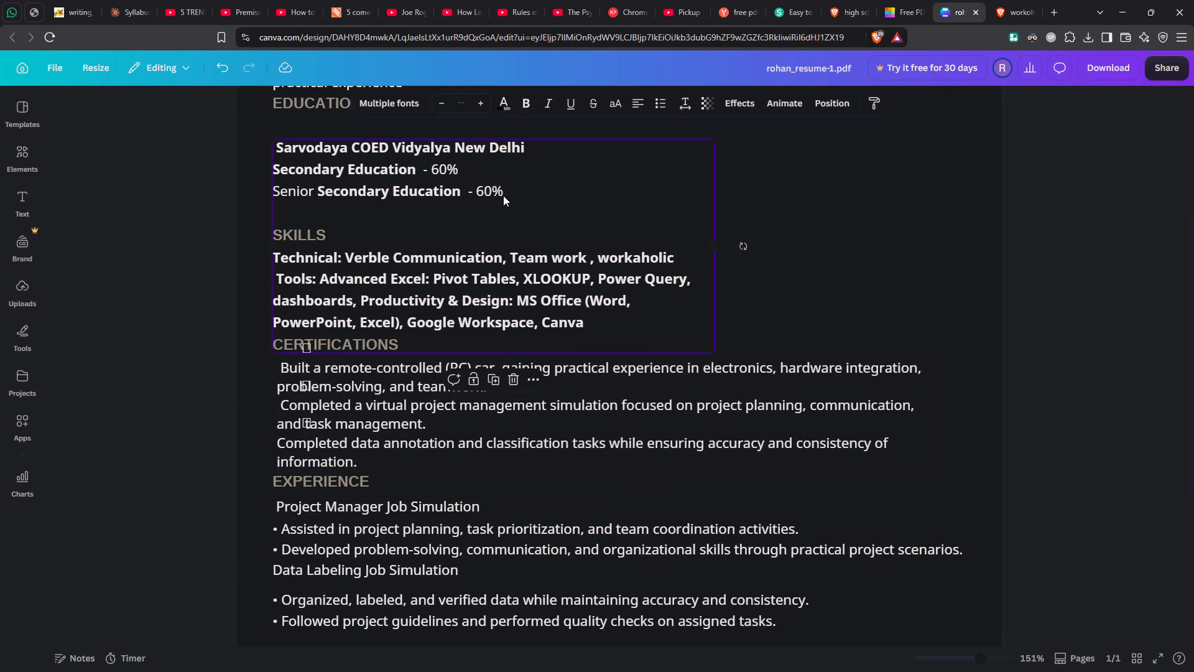
drag(395, 254, 395, 245)
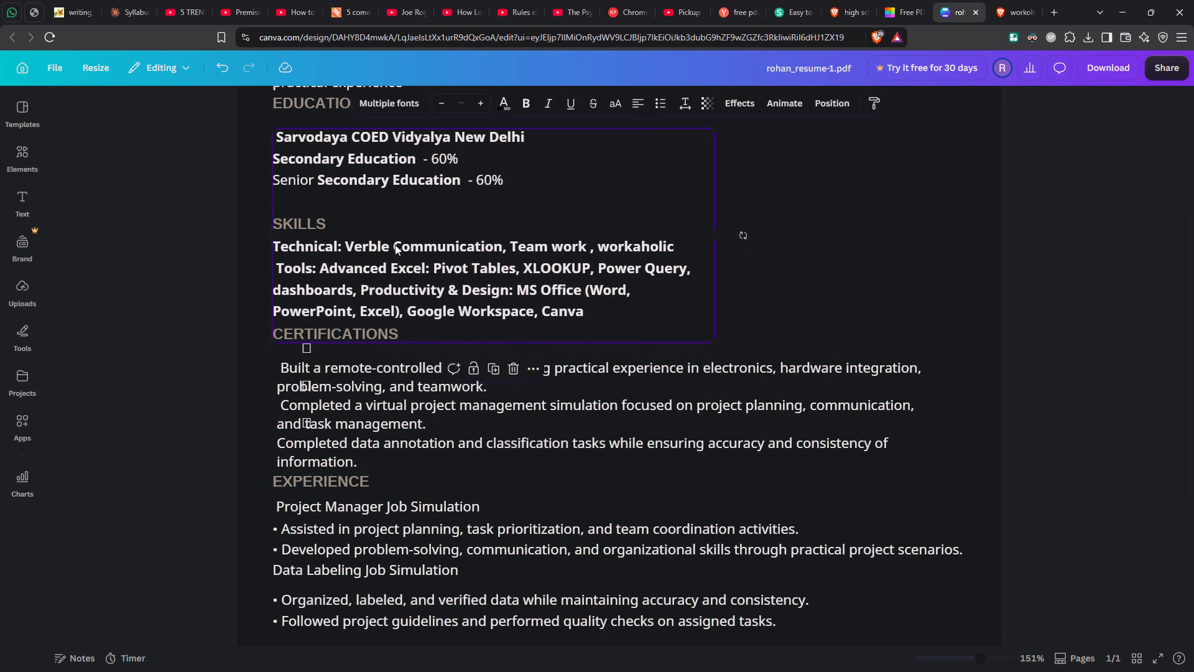
click(505, 180)
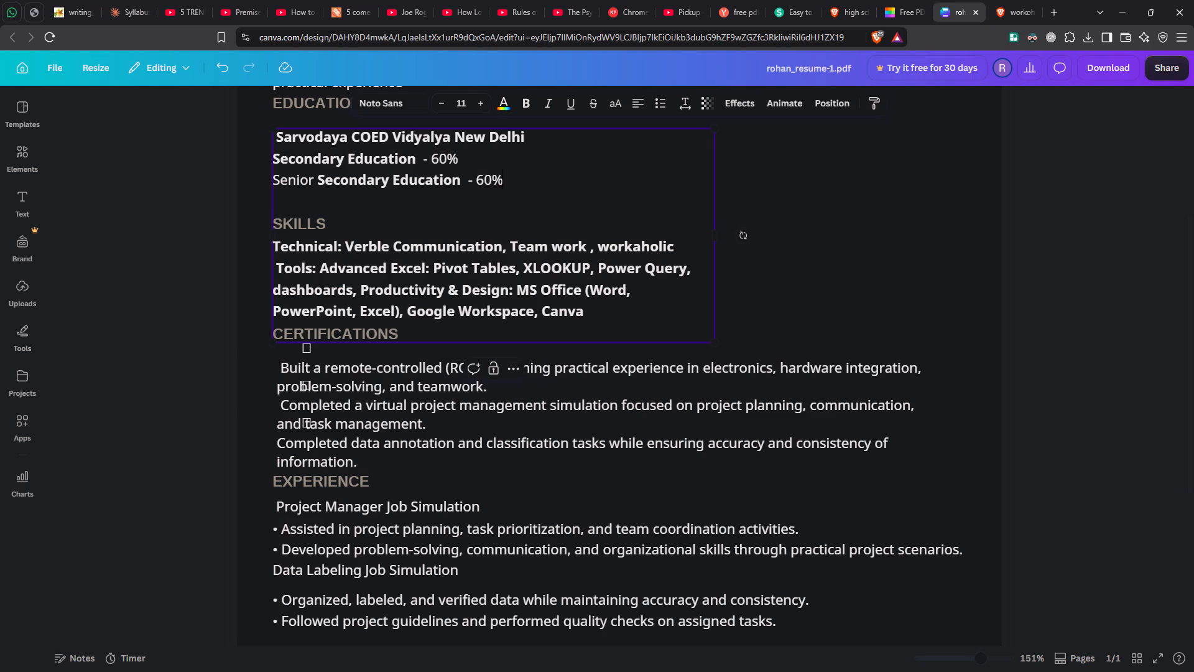
click(505, 180)
click(505, 180)
key(Delete)
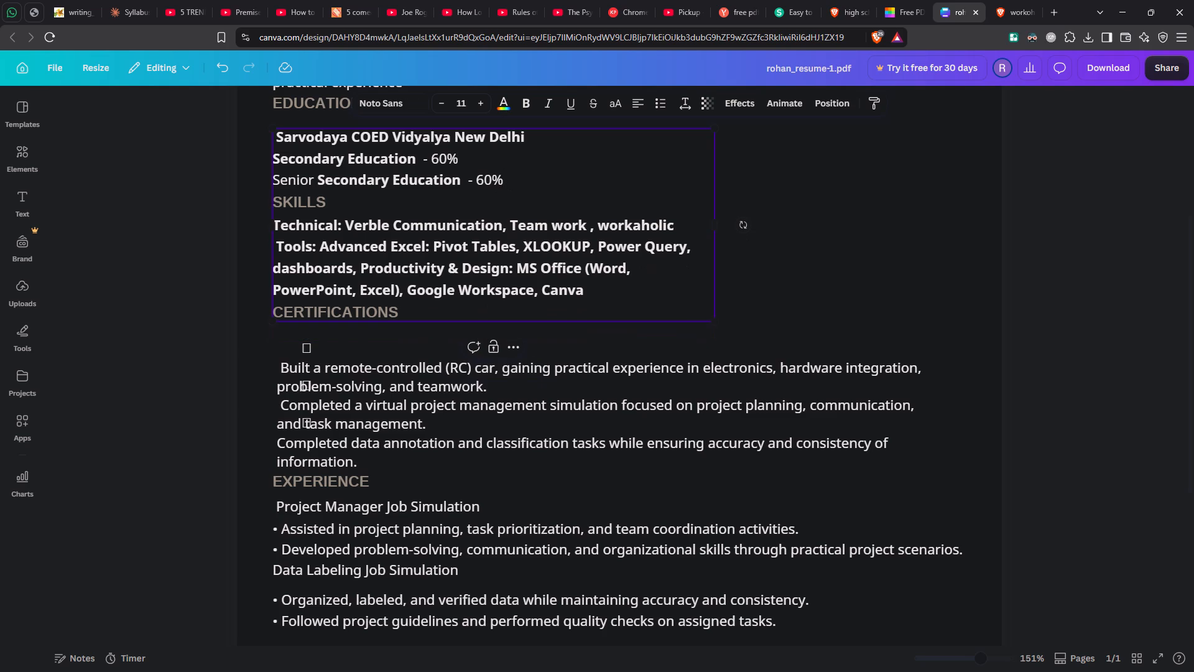
click(784, 255)
drag(451, 254, 449, 257)
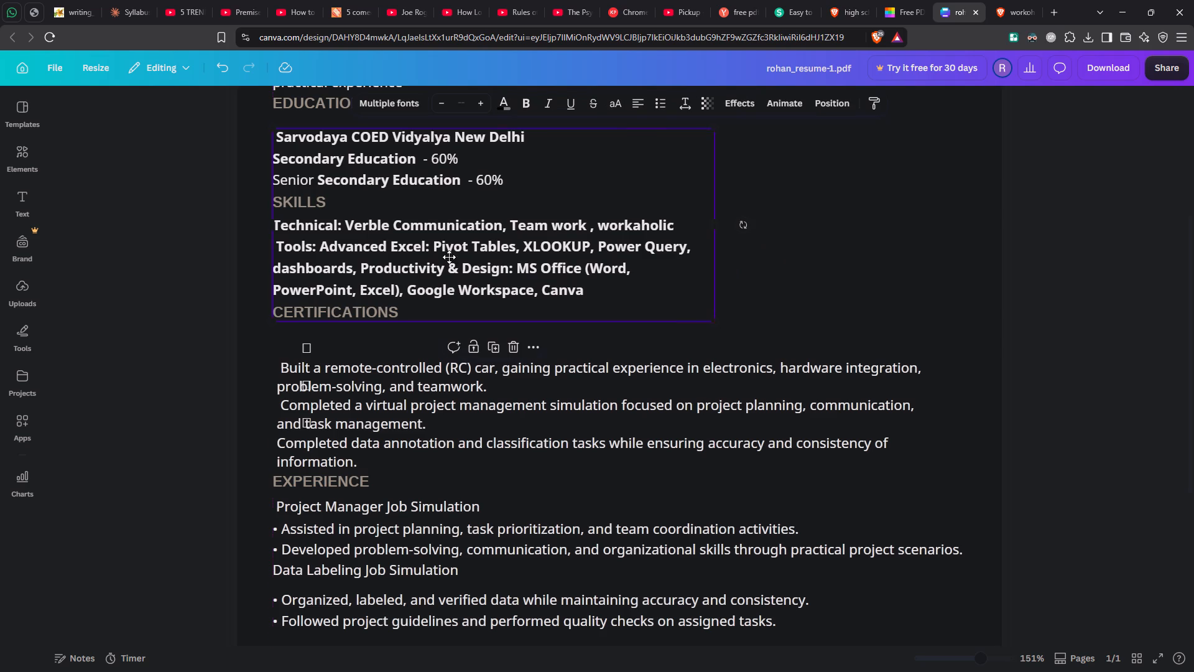
drag(449, 257, 446, 246)
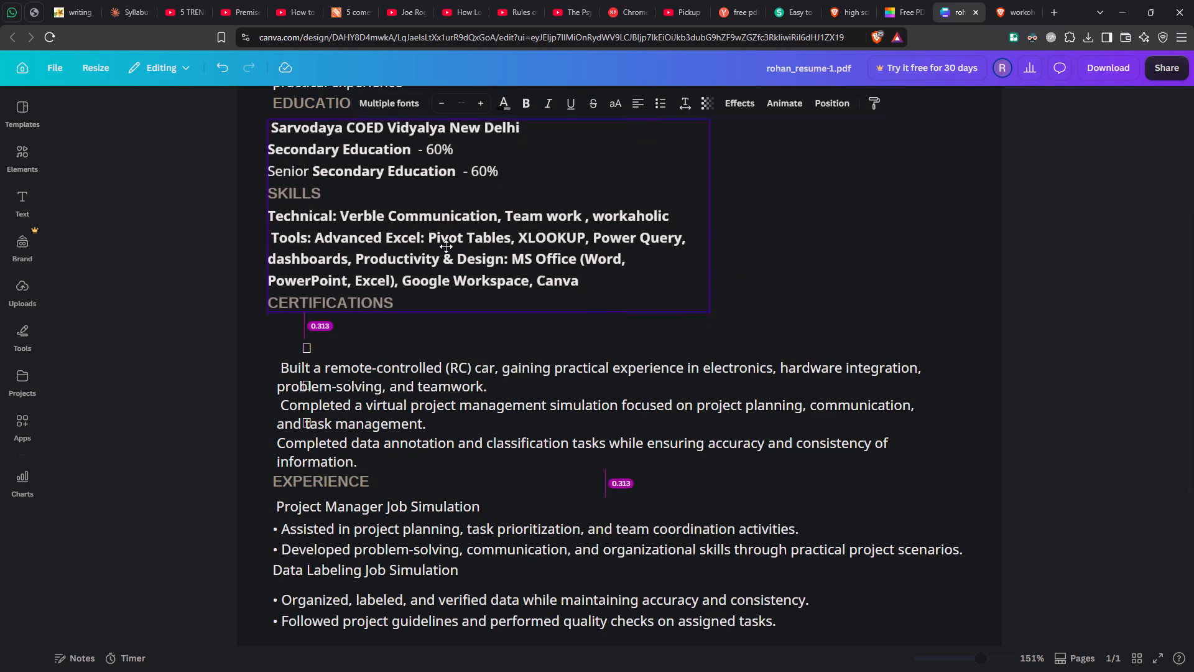
drag(446, 246, 448, 243)
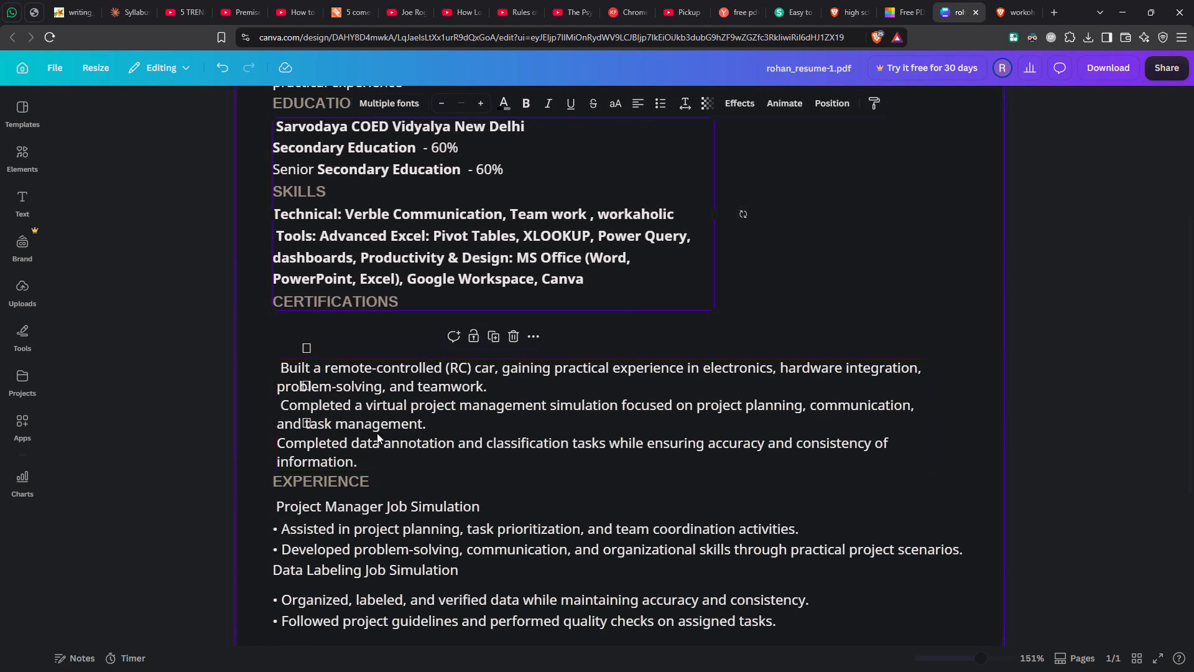
Move the certifications list up beneath the CERTIFICATIONS heading, aligned with the left edge of the text above.
drag(369, 442, 364, 406)
Move the EXPERIENCE heading and the experience text block up below the certifications list, adjusting the spacing between them.
click(337, 520)
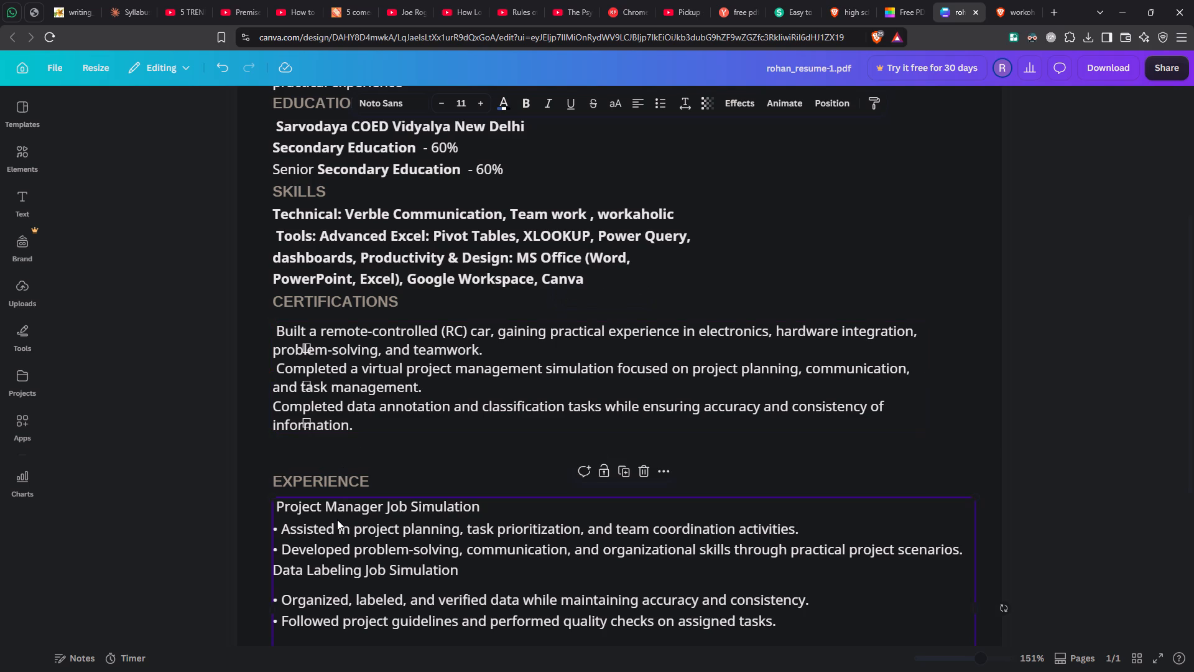
drag(335, 479, 336, 449)
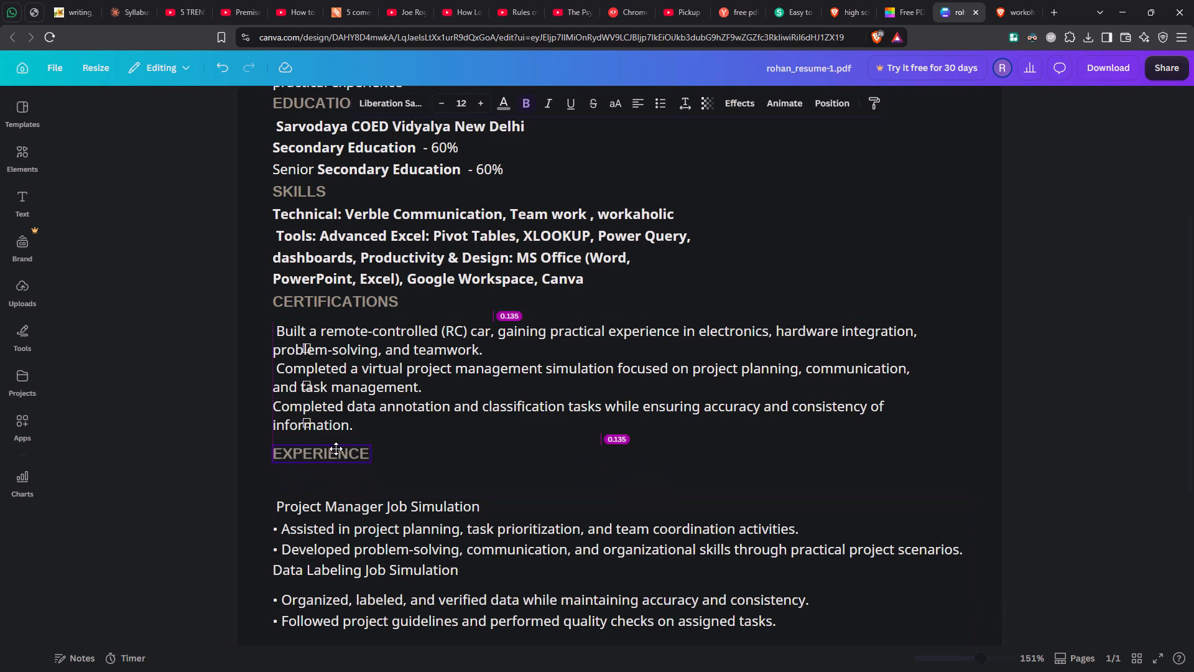
drag(336, 449, 336, 450)
drag(389, 576, 392, 559)
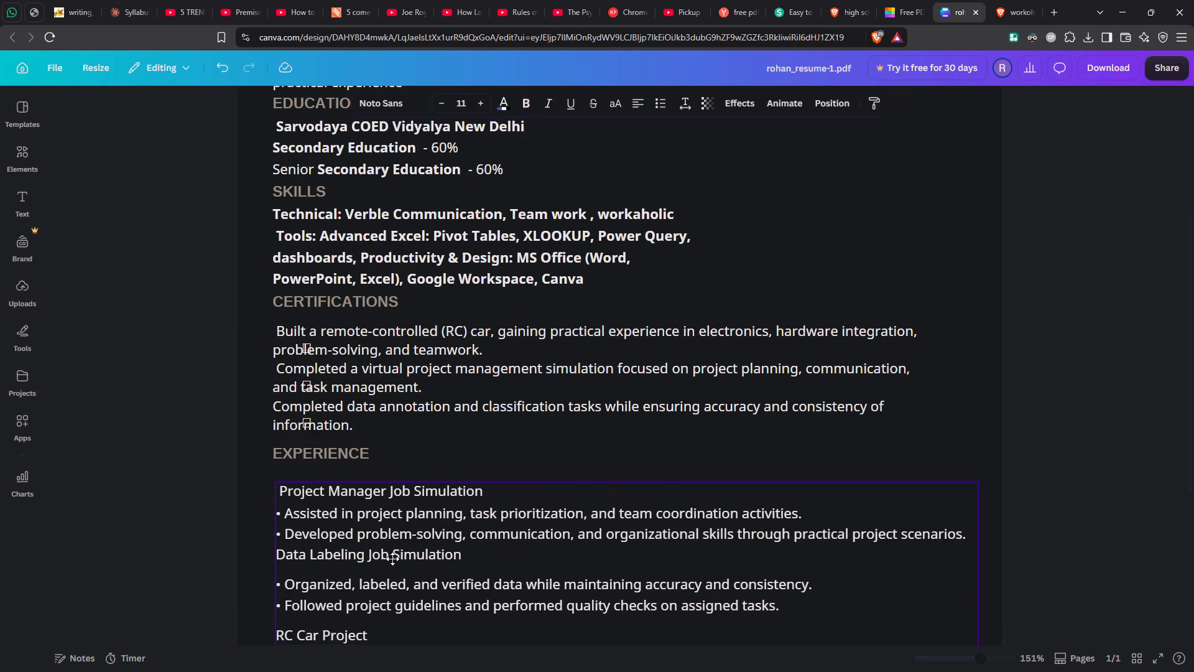
drag(392, 559, 388, 552)
scroll(572, 420, down, 1)
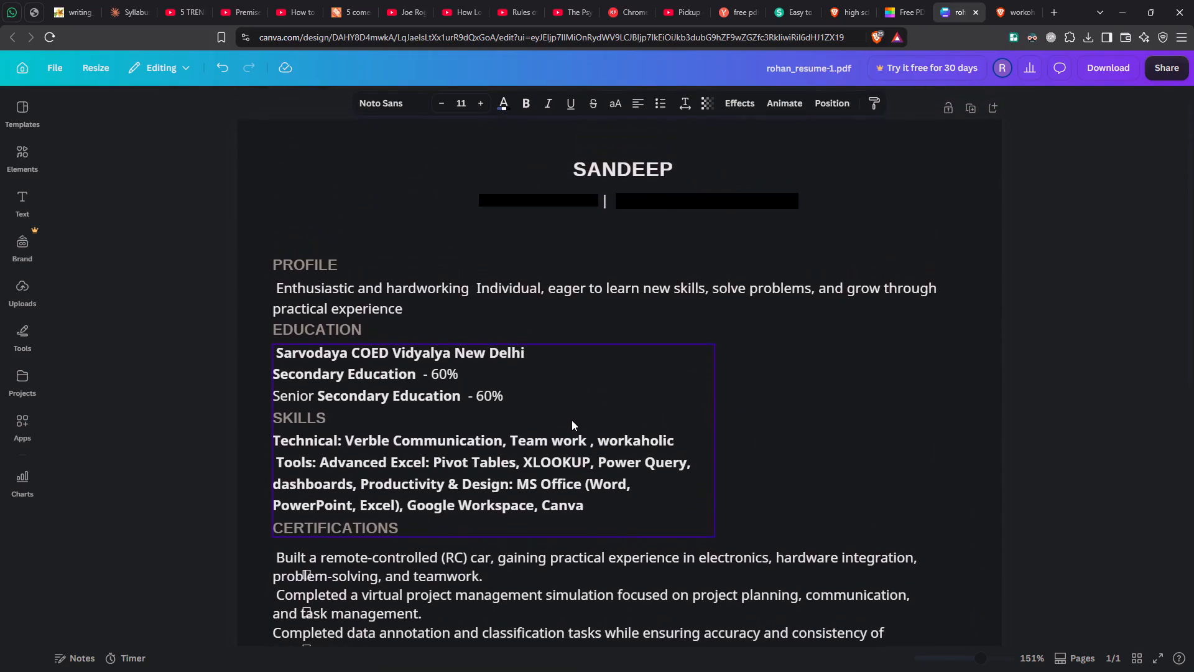
scroll(572, 420, down, 1)
drag(533, 320, 533, 329)
scroll(533, 329, up, 2)
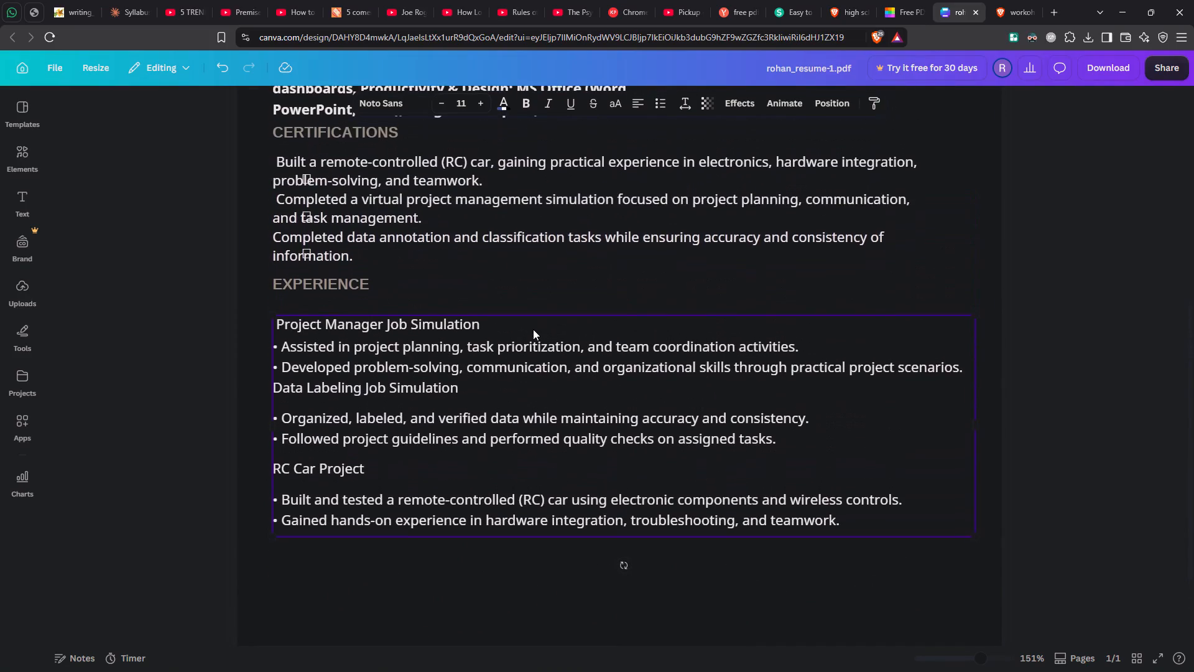
click(333, 287)
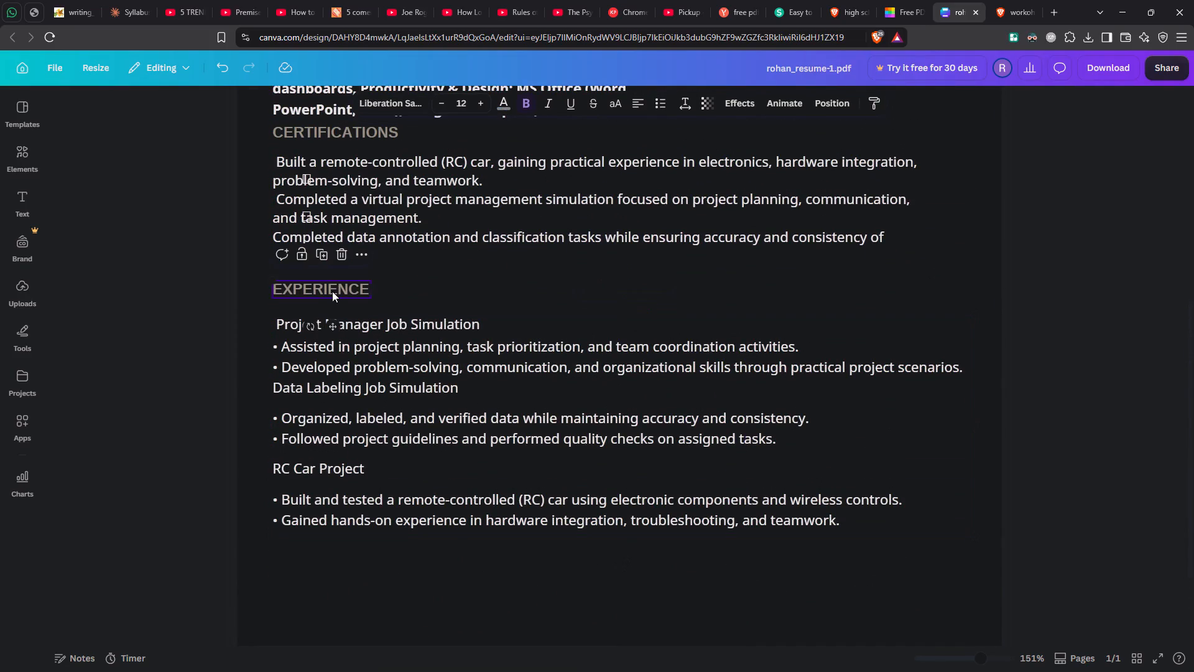
Nudge the certifications list closer to its heading and delete its first entry, about building a remote-controlled (RC) car.
scroll(483, 292, up, 1)
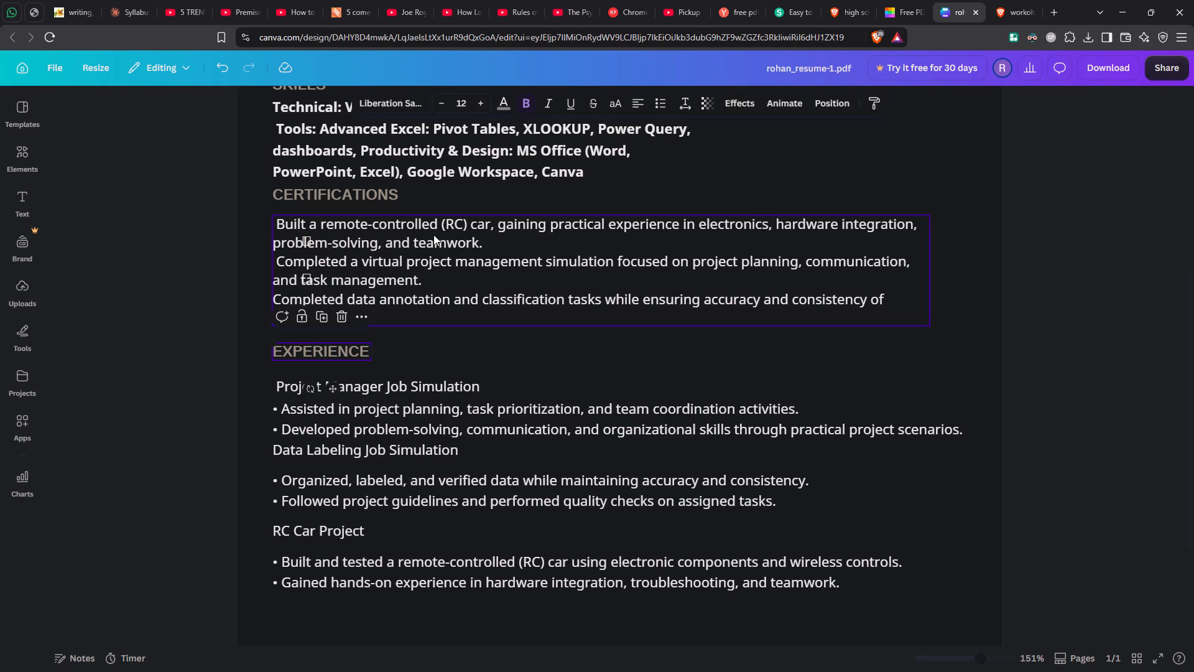
click(272, 223)
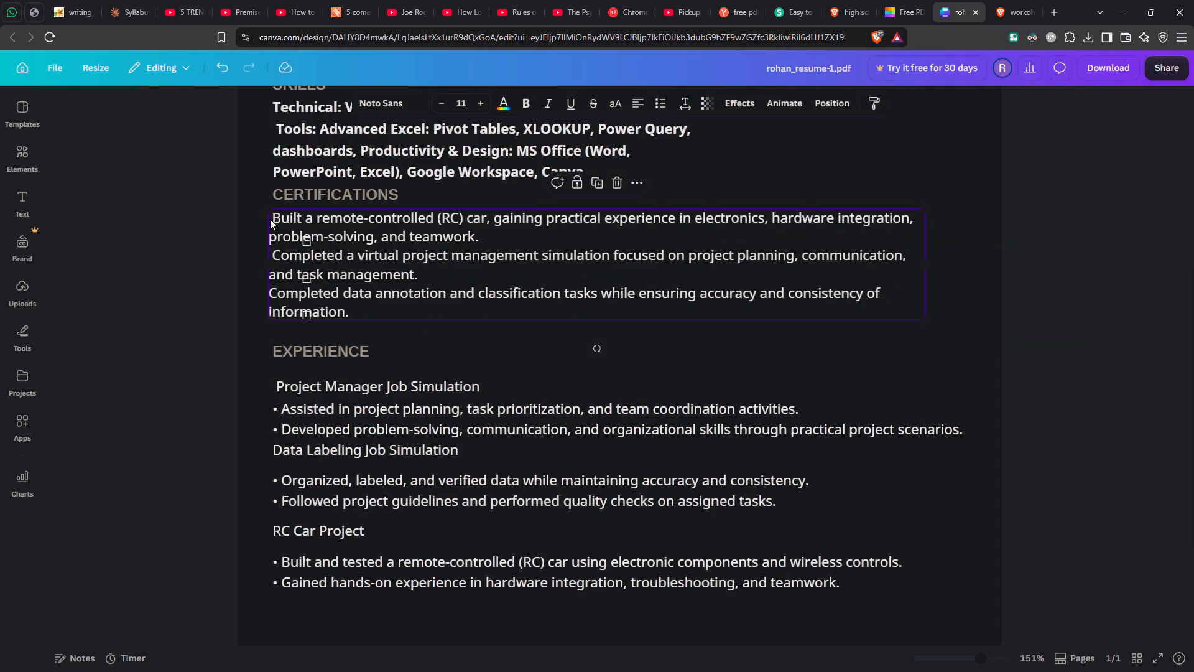
click(277, 218)
double_click(277, 218)
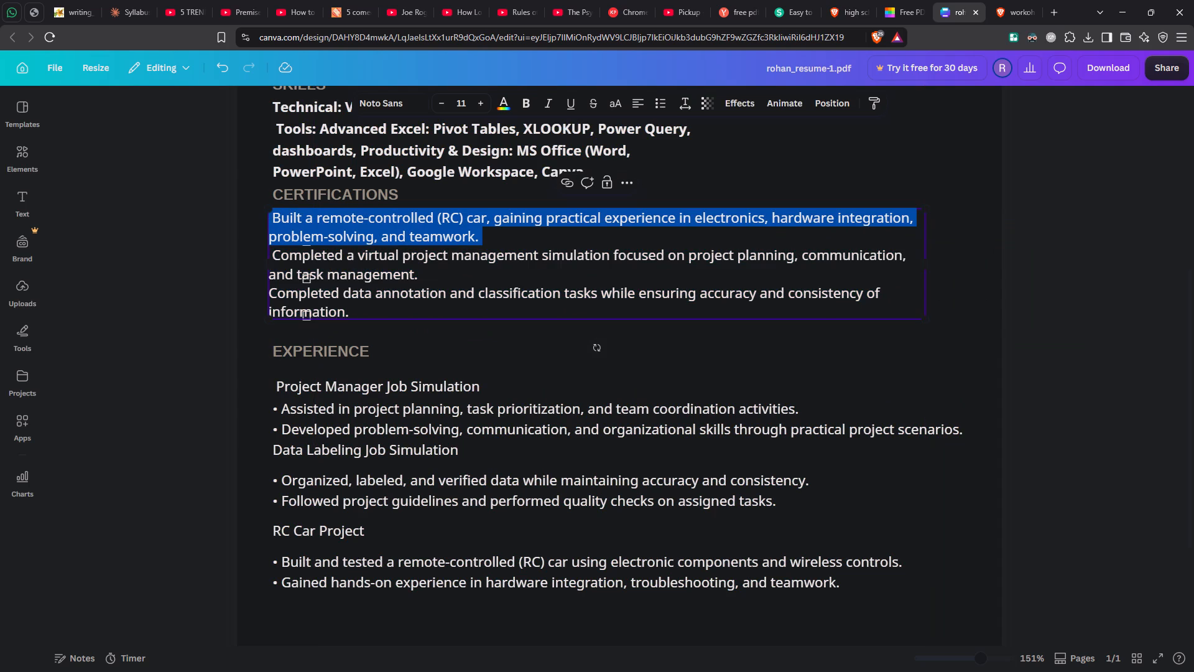
key(space)
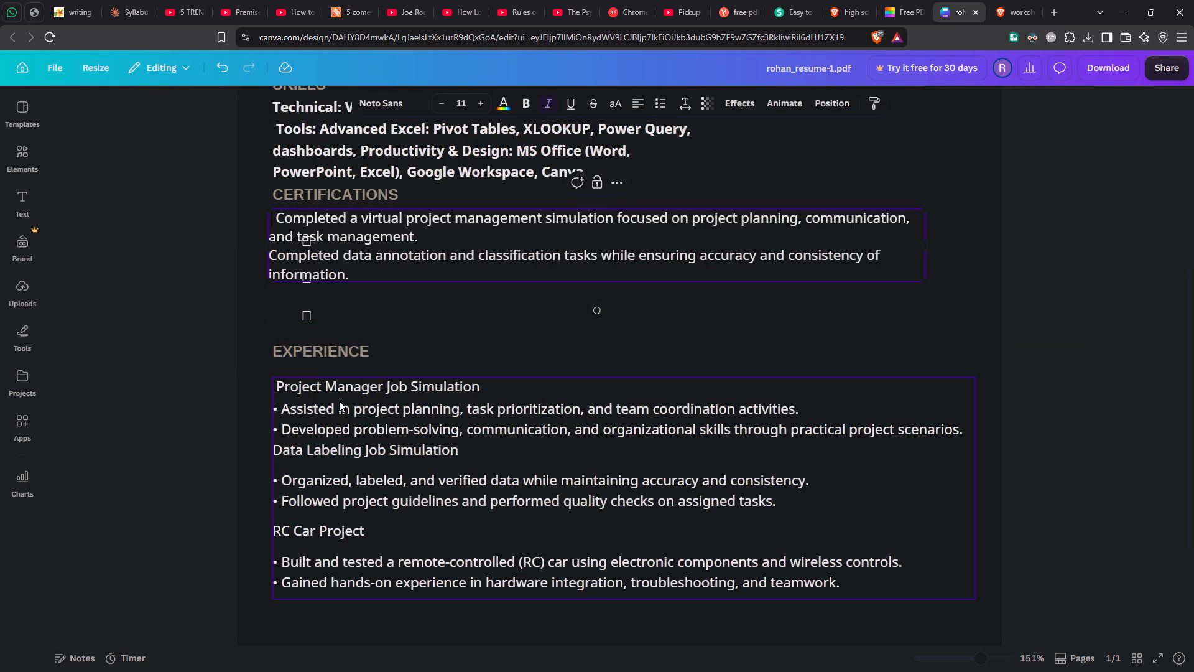
Adjust the spacing around CERTIFICATIONS and EXPERIENCE, shifting the certifications list and the education and skills block down slightly and the EXPERIENCE heading up.
drag(320, 350, 320, 299)
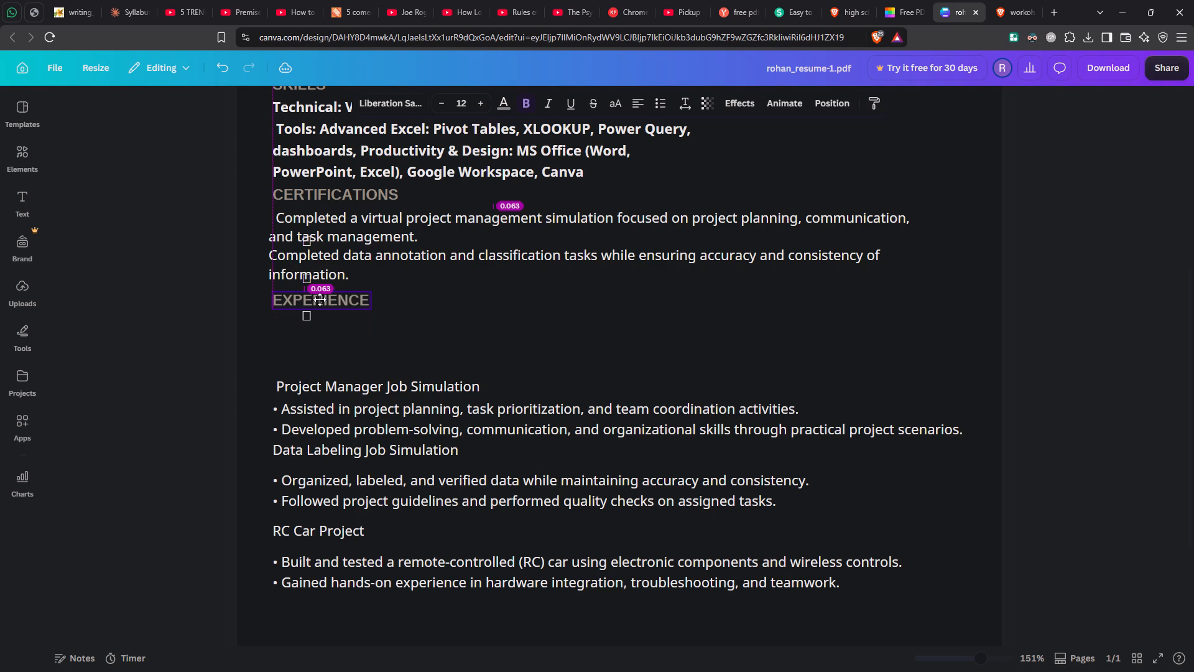
drag(320, 299, 320, 327)
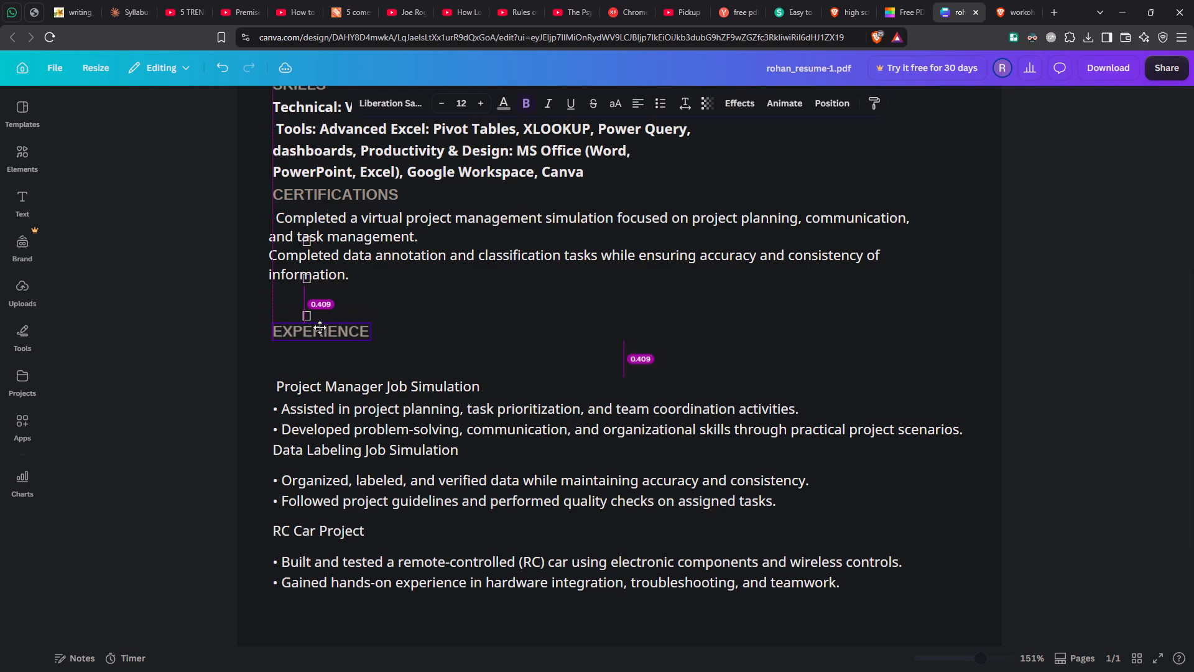
drag(320, 327, 320, 329)
drag(357, 235, 357, 246)
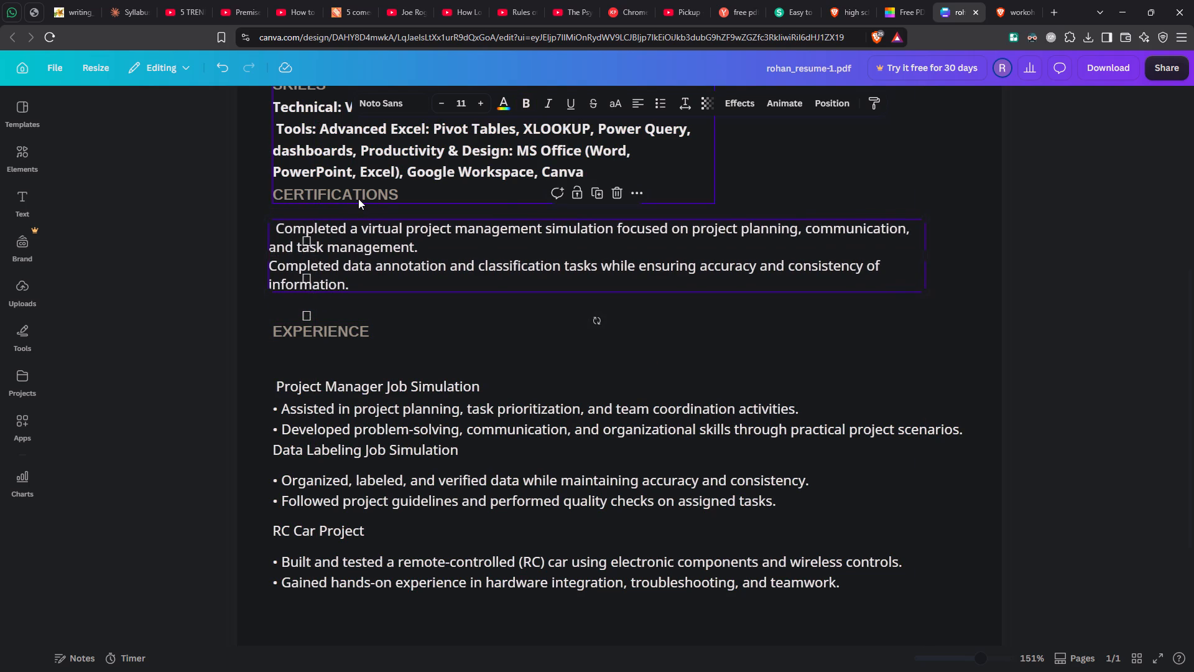
click(358, 198)
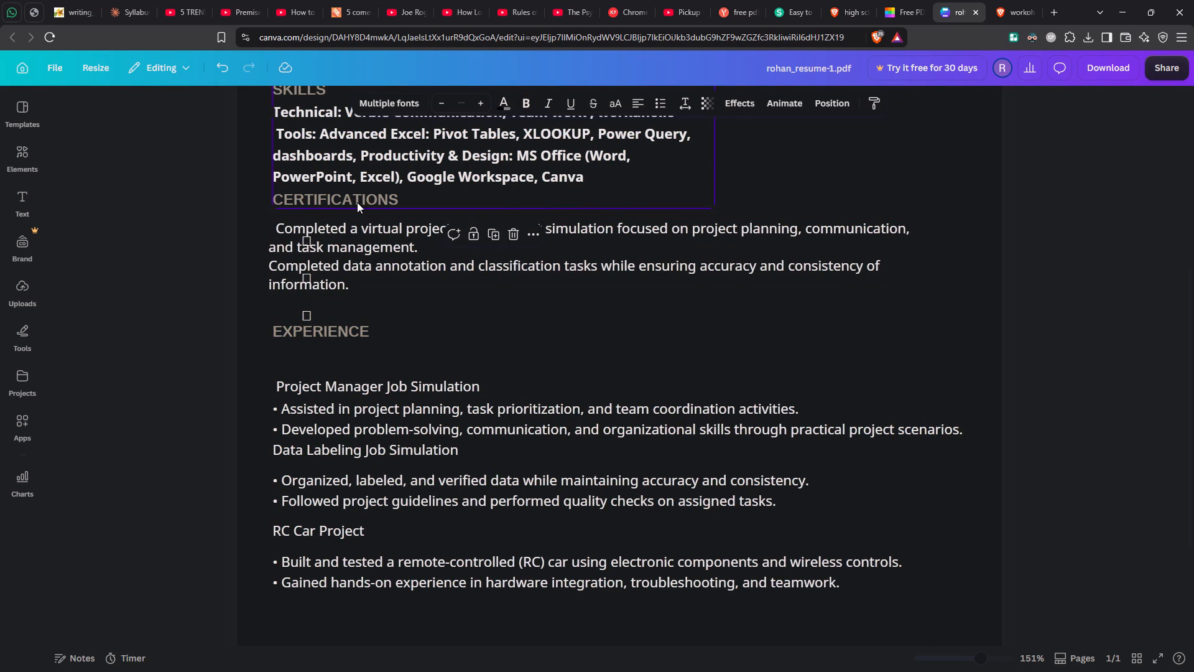
drag(364, 250, 364, 256)
drag(334, 332, 334, 340)
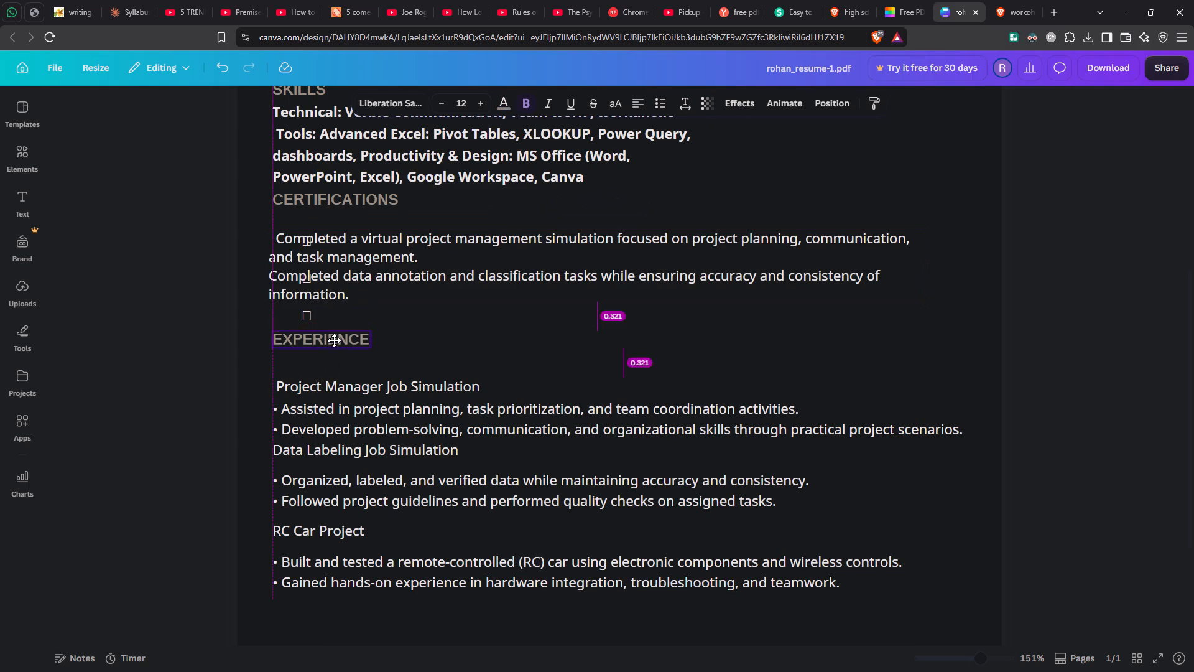
drag(334, 340, 334, 341)
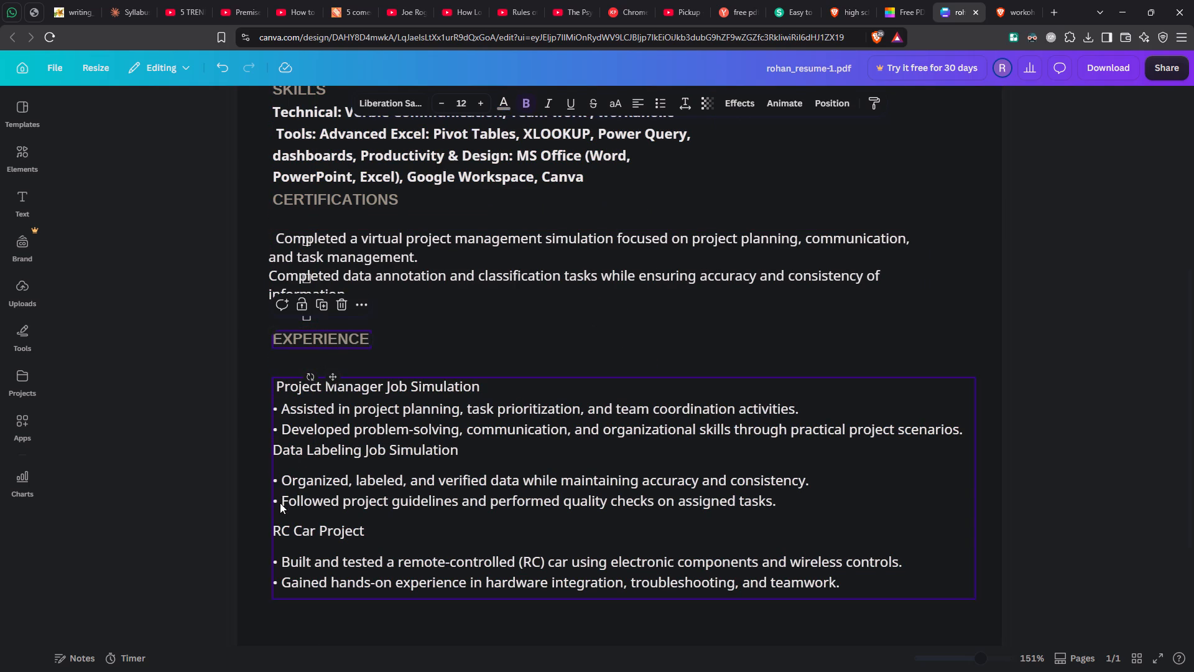
Delete the RC Car Project title and its two bullet points from the end of the experience text.
triple_click(277, 525)
click(277, 525)
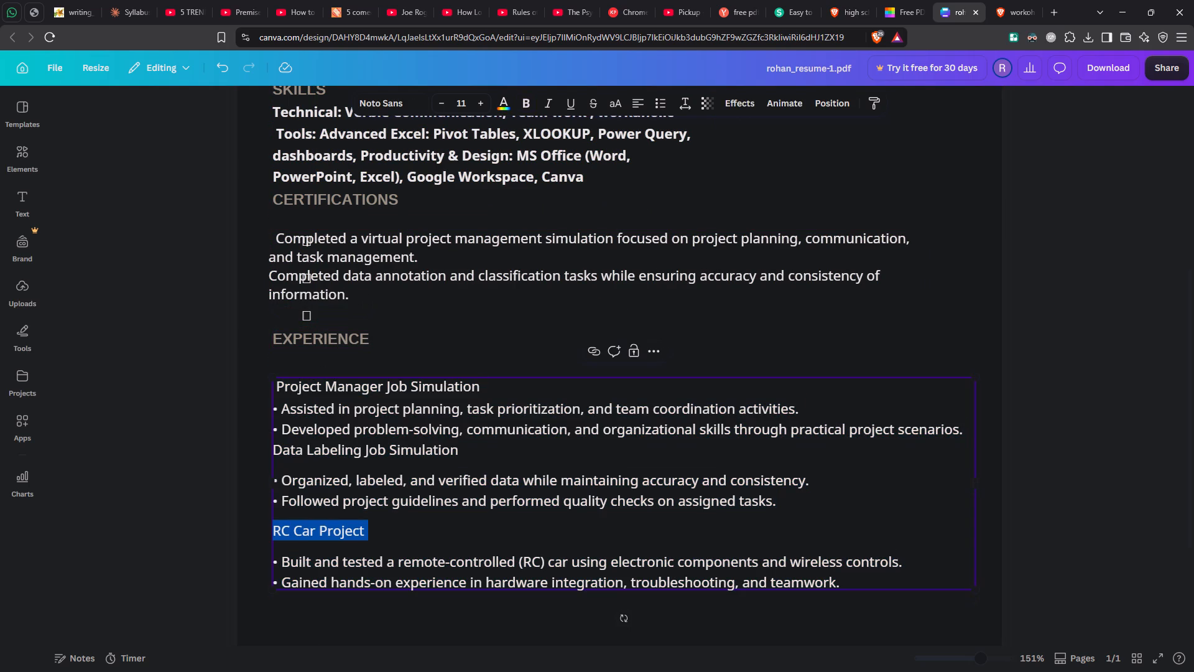
click(395, 533)
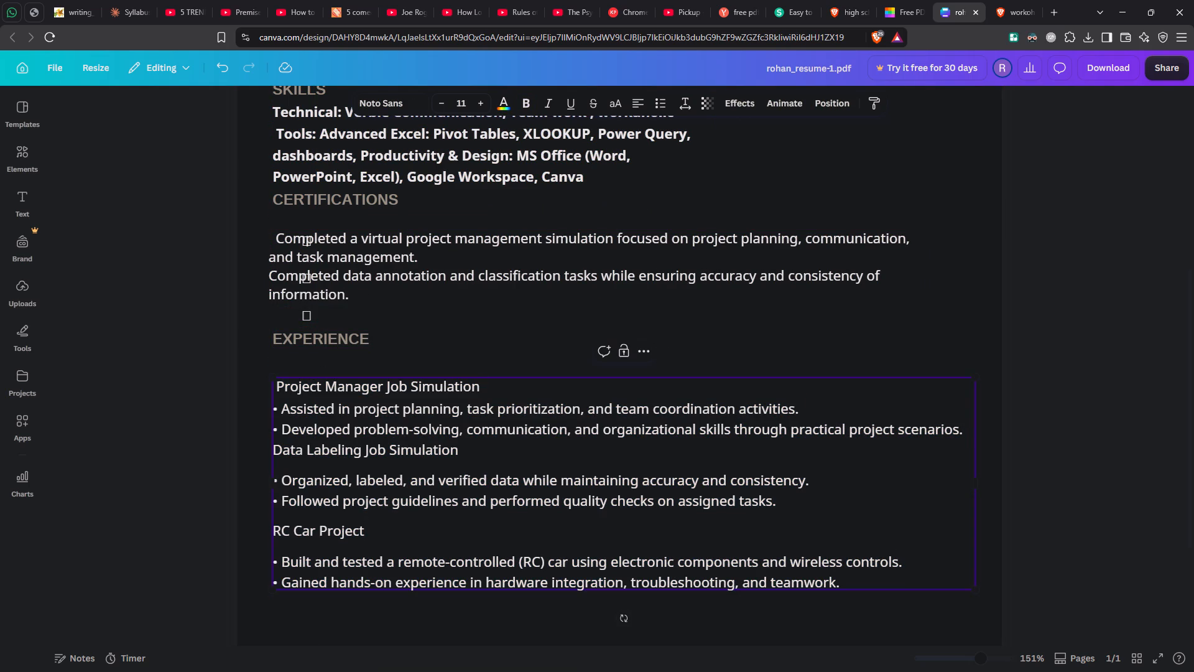
drag(277, 529, 876, 579)
key(Return)
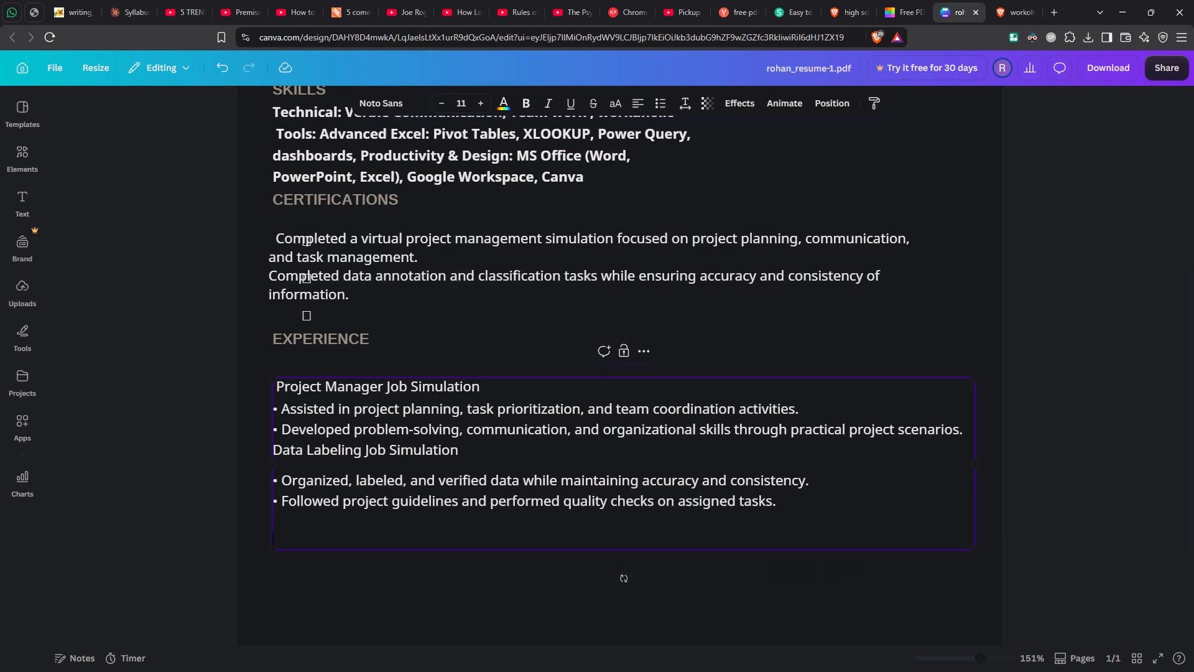
Move the experience text block slightly up toward the EXPERIENCE heading, with its left edge in line with the certifications list.
drag(718, 432, 692, 419)
click(856, 484)
click(506, 623)
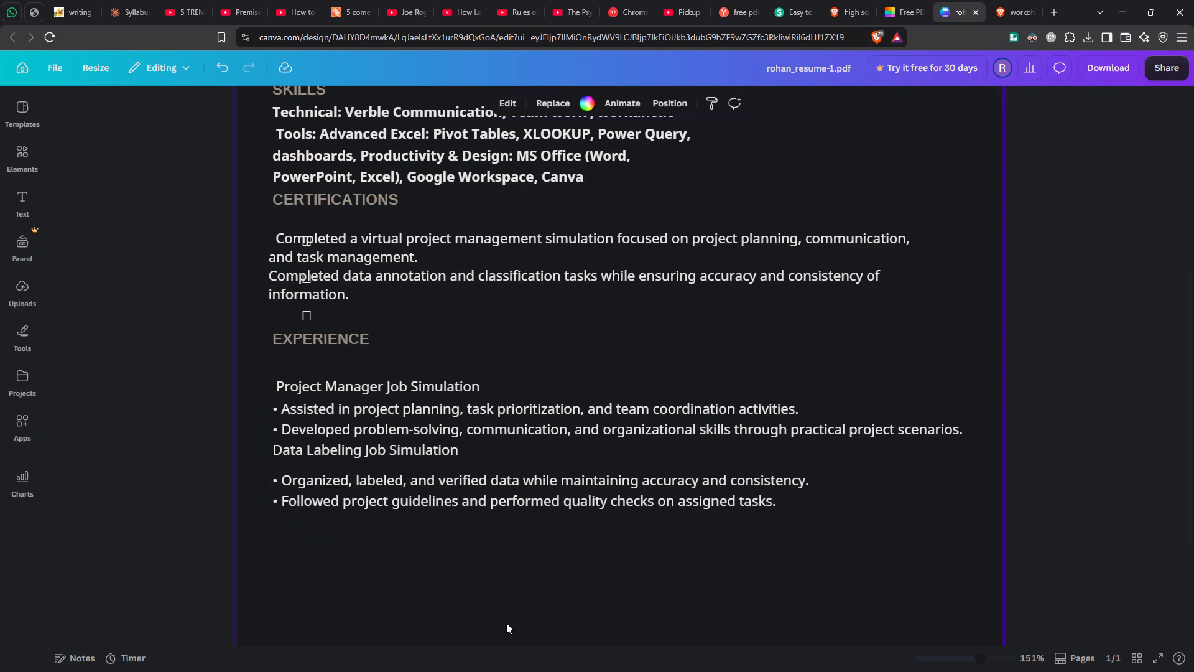
drag(519, 434, 517, 424)
scroll(569, 348, up, 6)
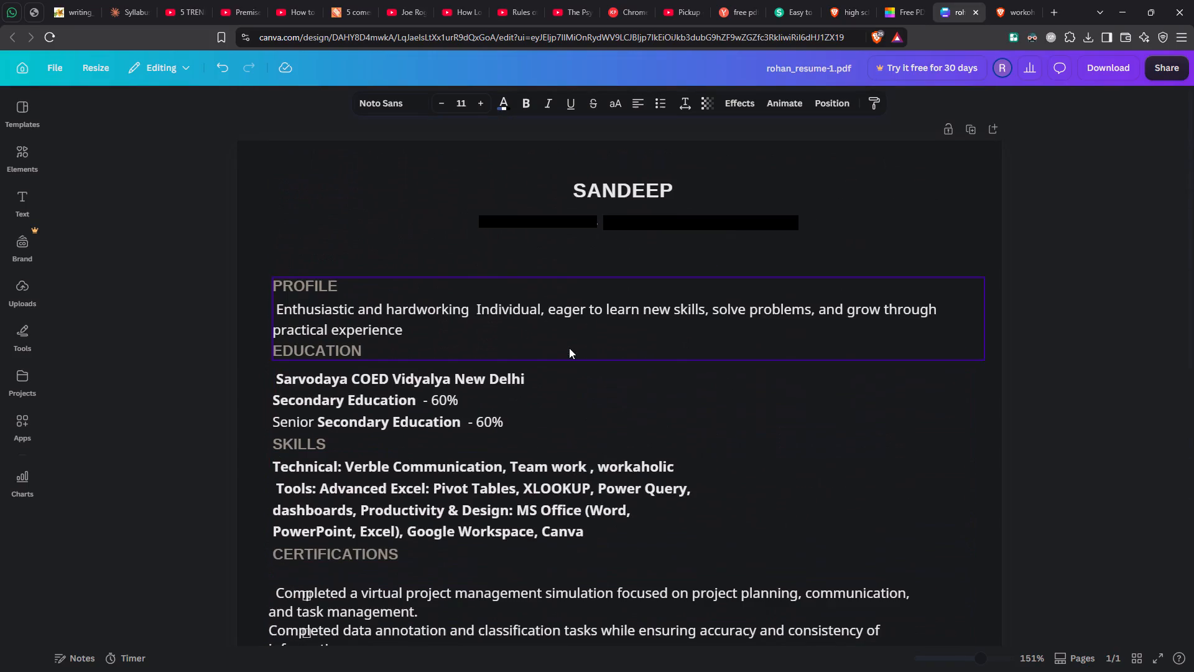
scroll(569, 348, down, 1)
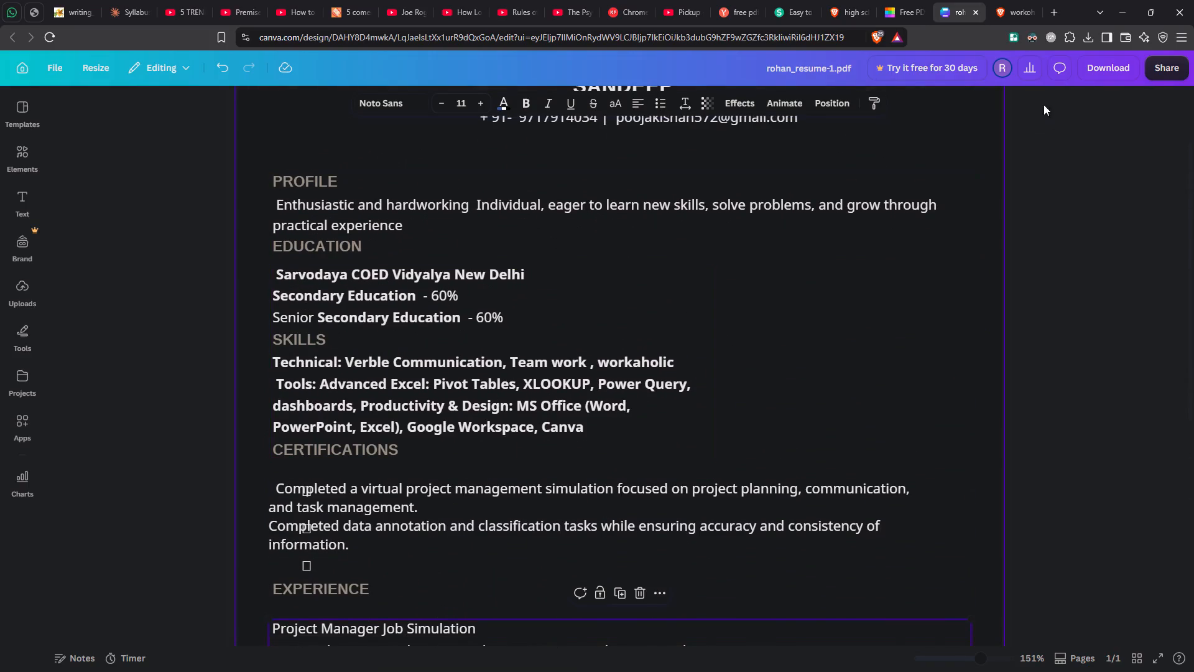
Download the finished résumé design as a PDF with the Digital preset.
scroll(701, 498, up, 3)
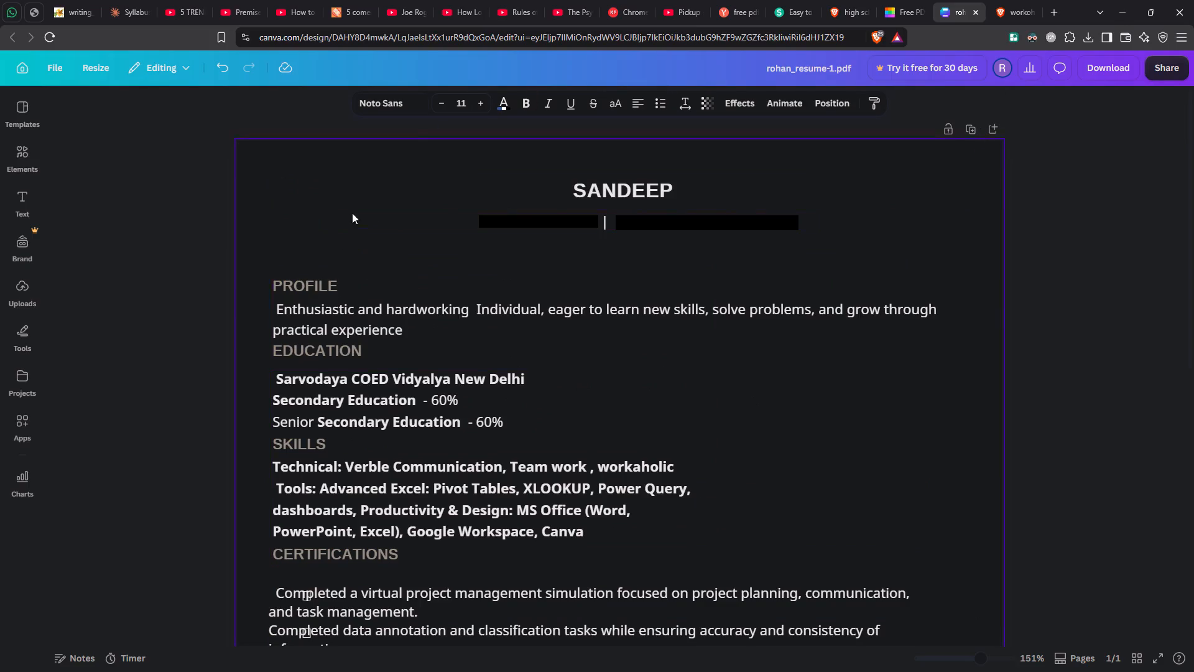
scroll(560, 501, down, 3)
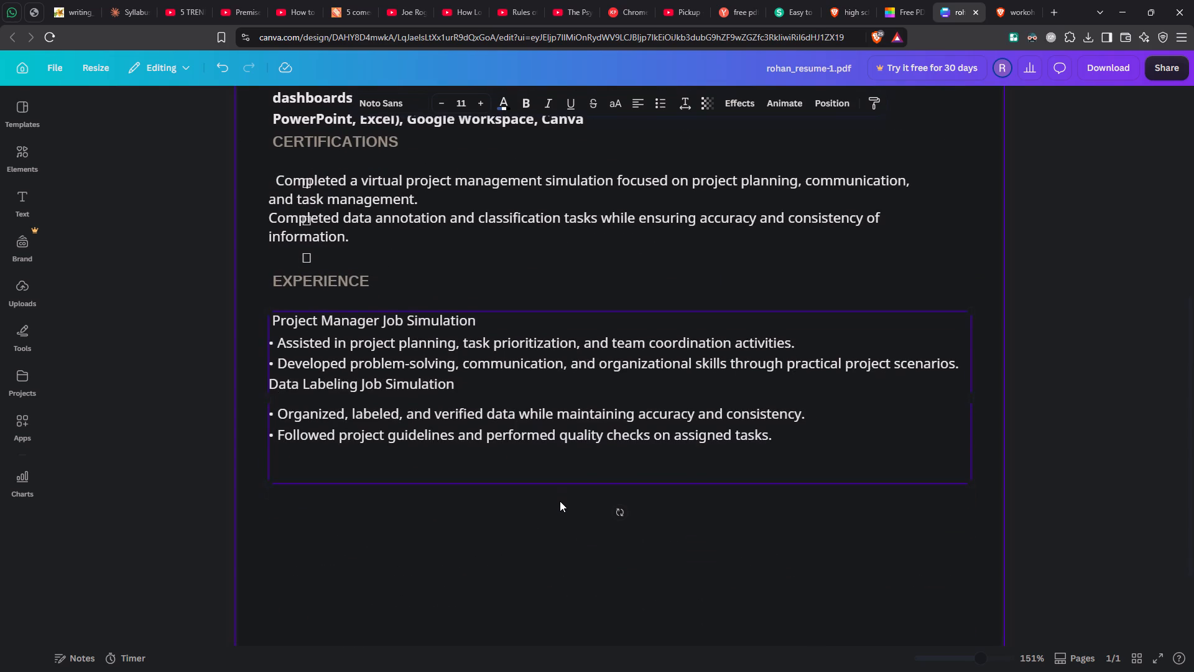
click(1122, 66)
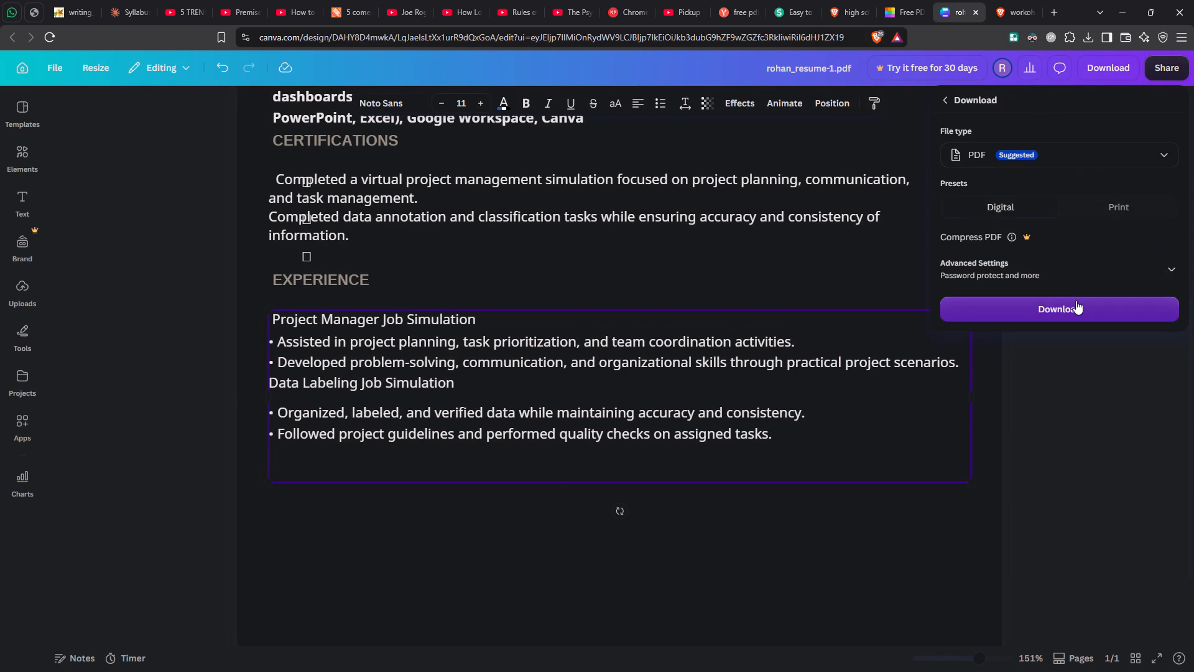
click(1076, 301)
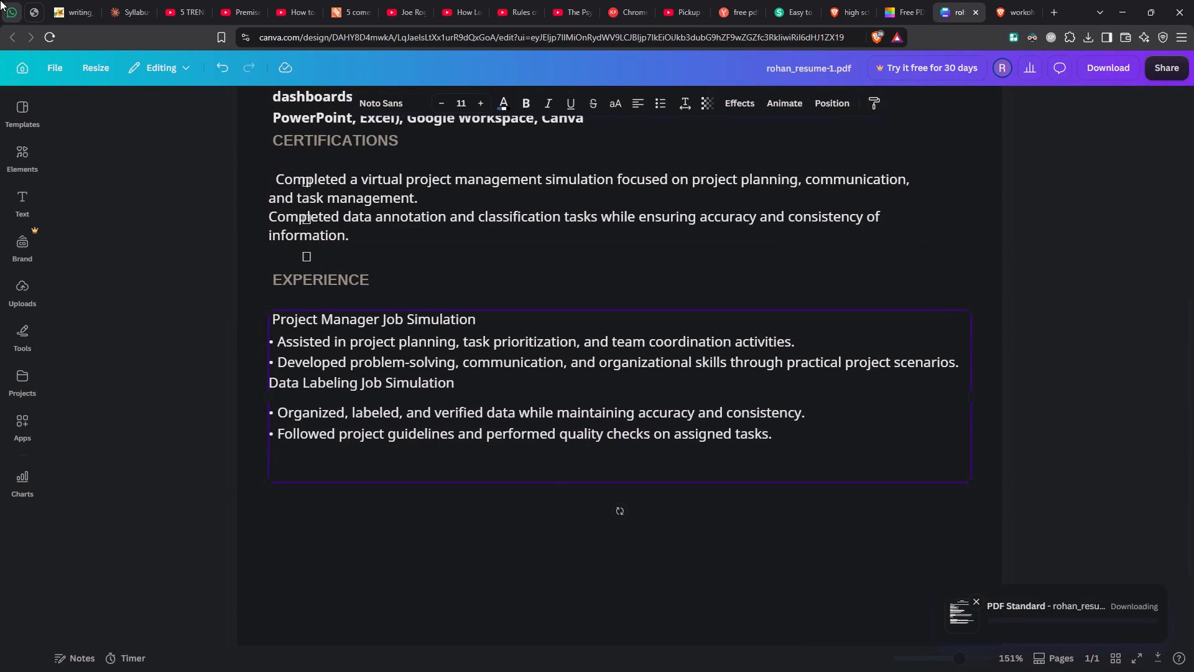
click(0, 0)
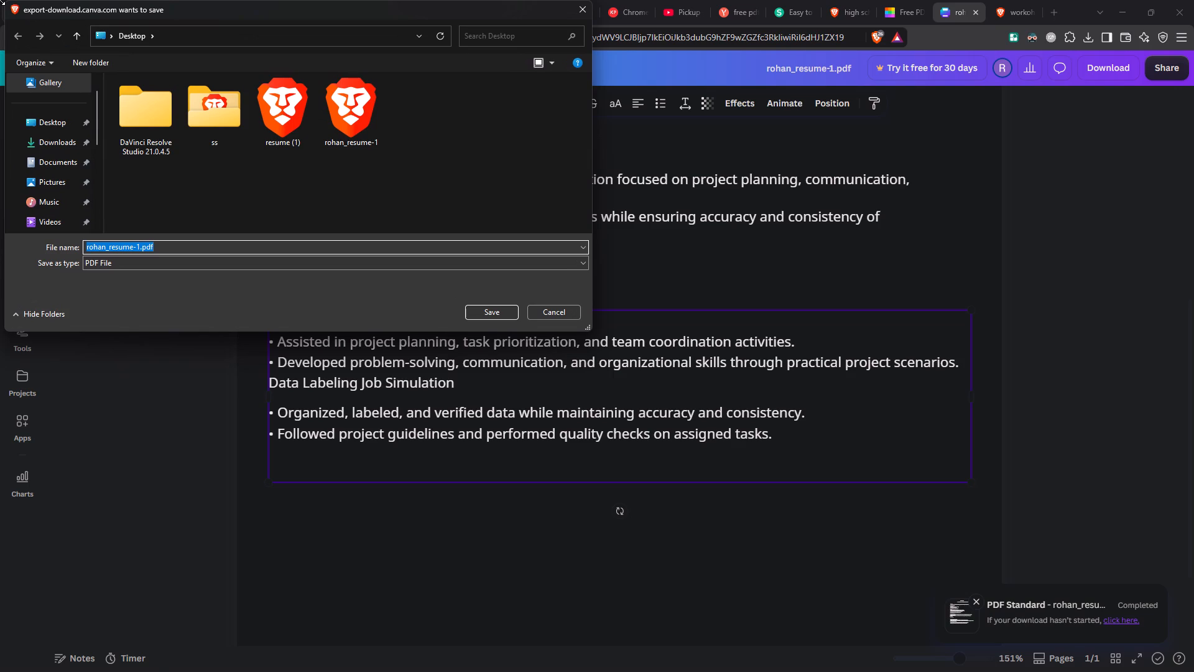
Save the exported PDF to the Desktop under the file name sandeep_resume-1.pdf.
click(107, 248)
key(BackSpace)
key(BackSpace)
key(BackSpace)
key(BackSpace)
key(BackSpace)
key(BackSpace)
key(BackSpace)
key(BackSpace)
key(BackSpace)
key(BackSpace)
key(BackSpace)
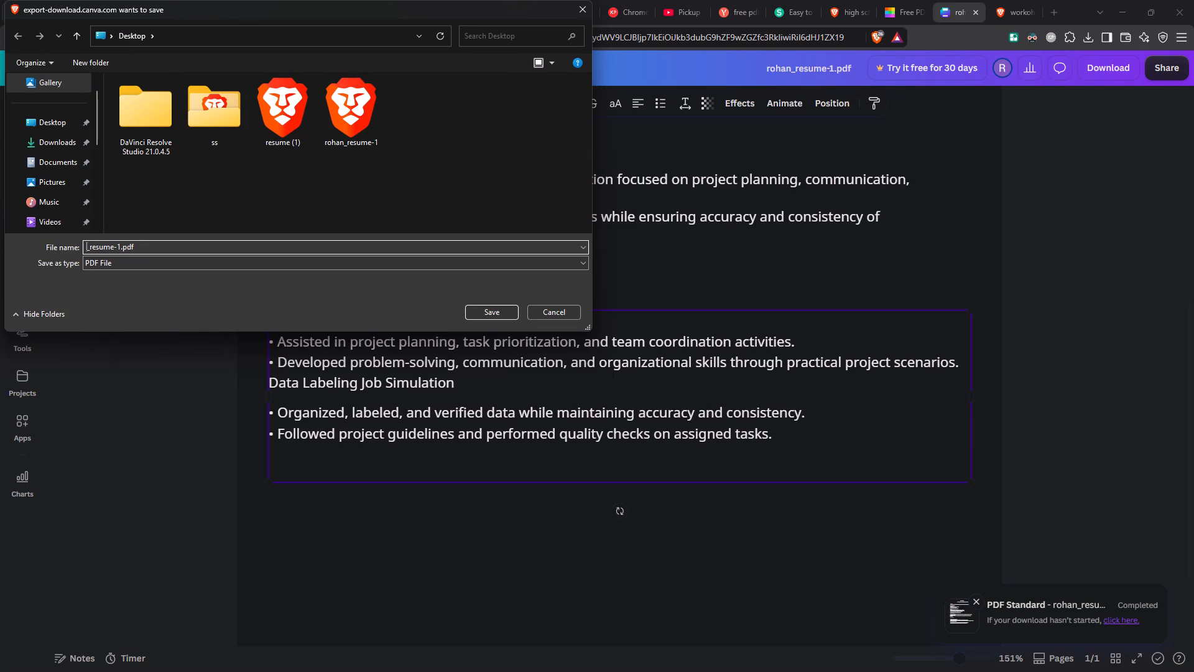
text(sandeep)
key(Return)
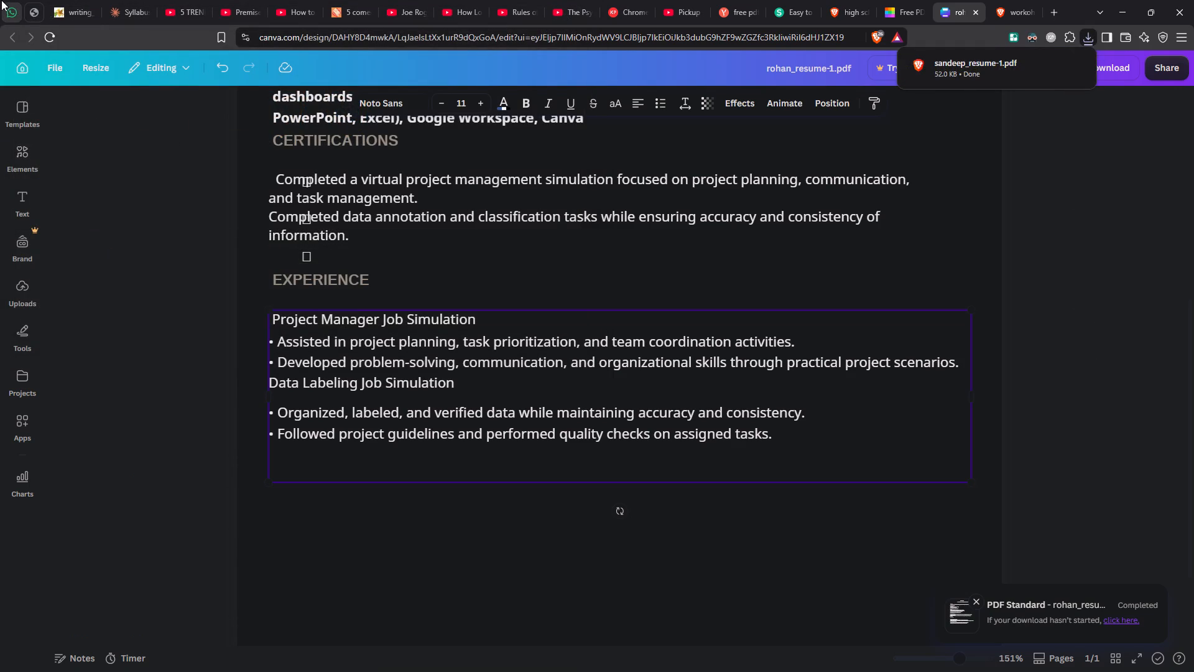